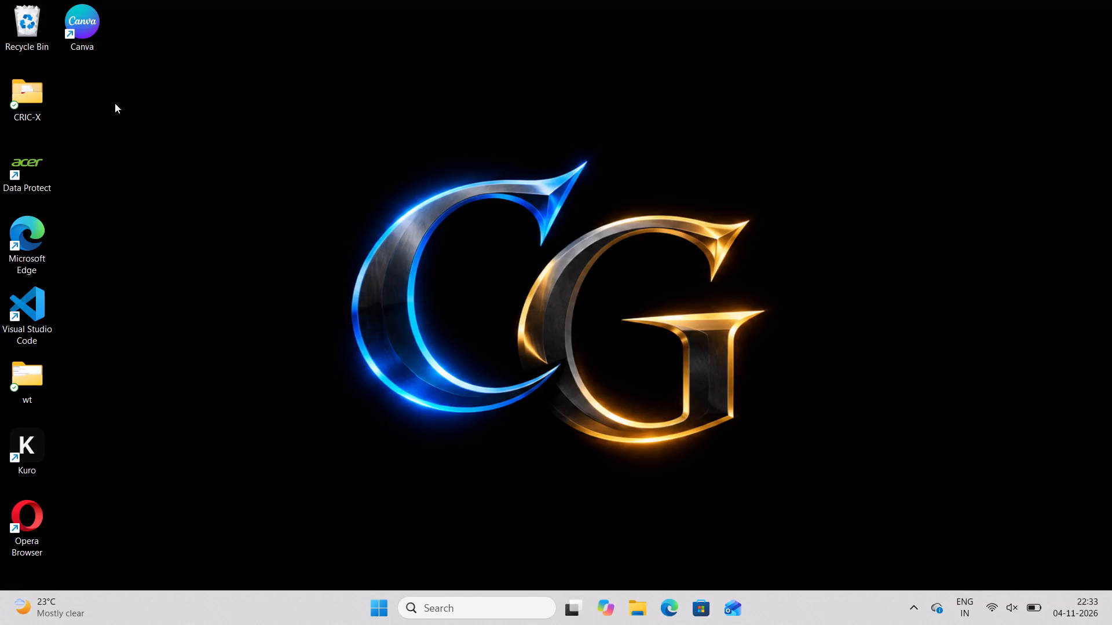
# Open the Canva desktop app.
pyautogui.doubleClick(96, 33)
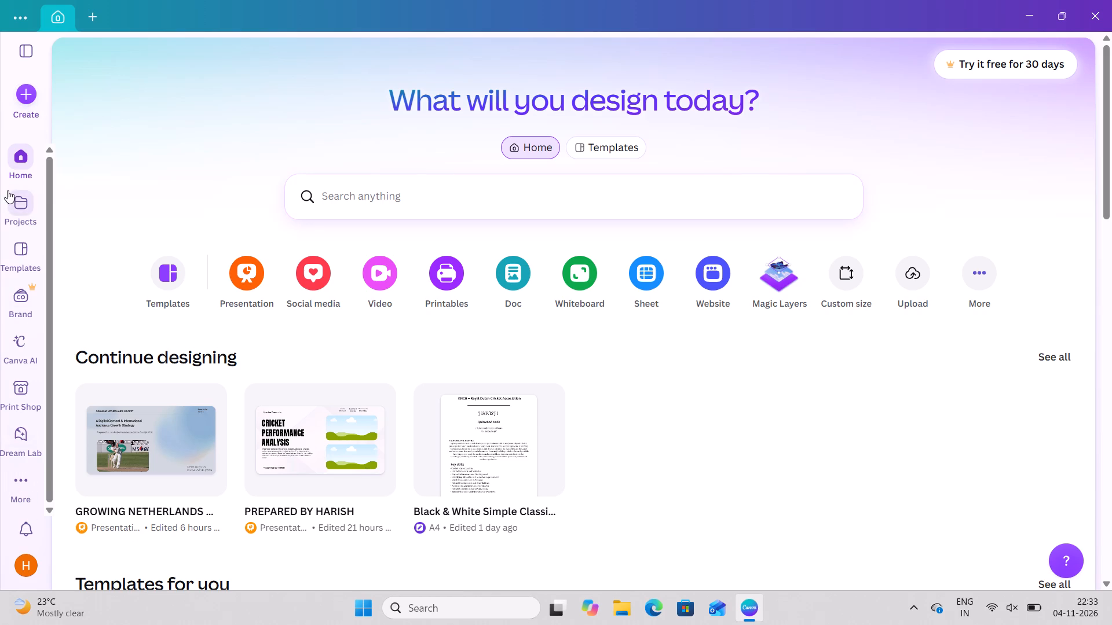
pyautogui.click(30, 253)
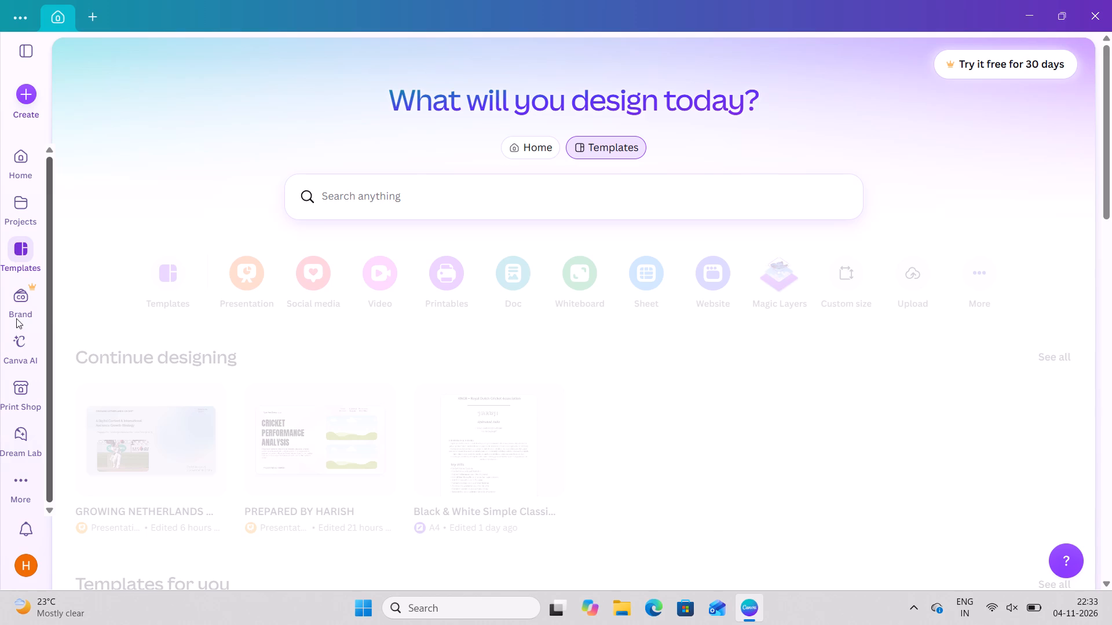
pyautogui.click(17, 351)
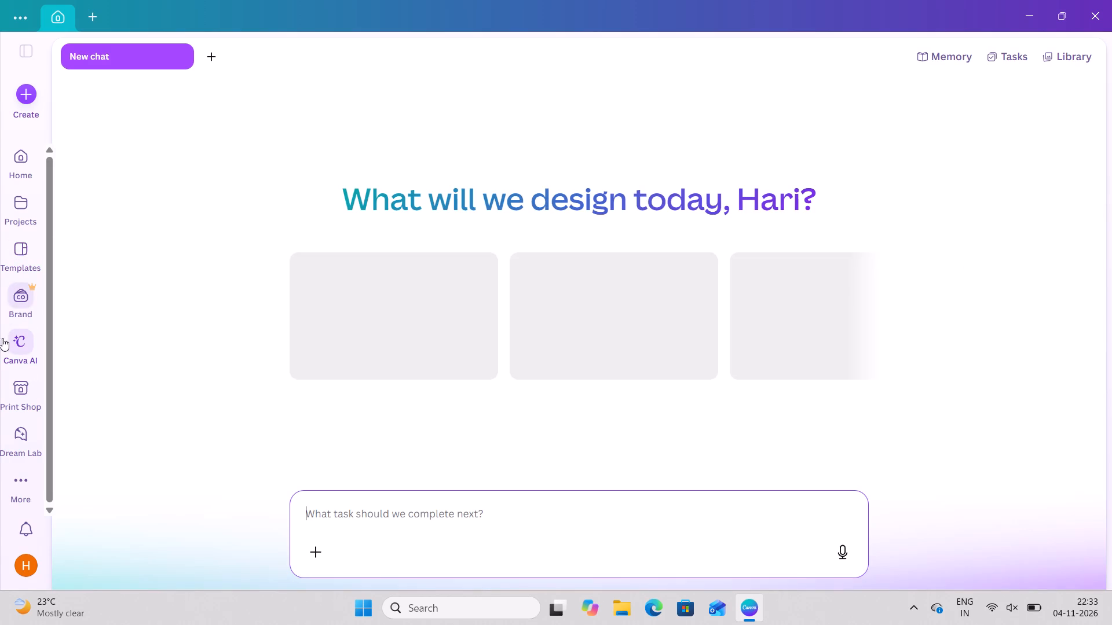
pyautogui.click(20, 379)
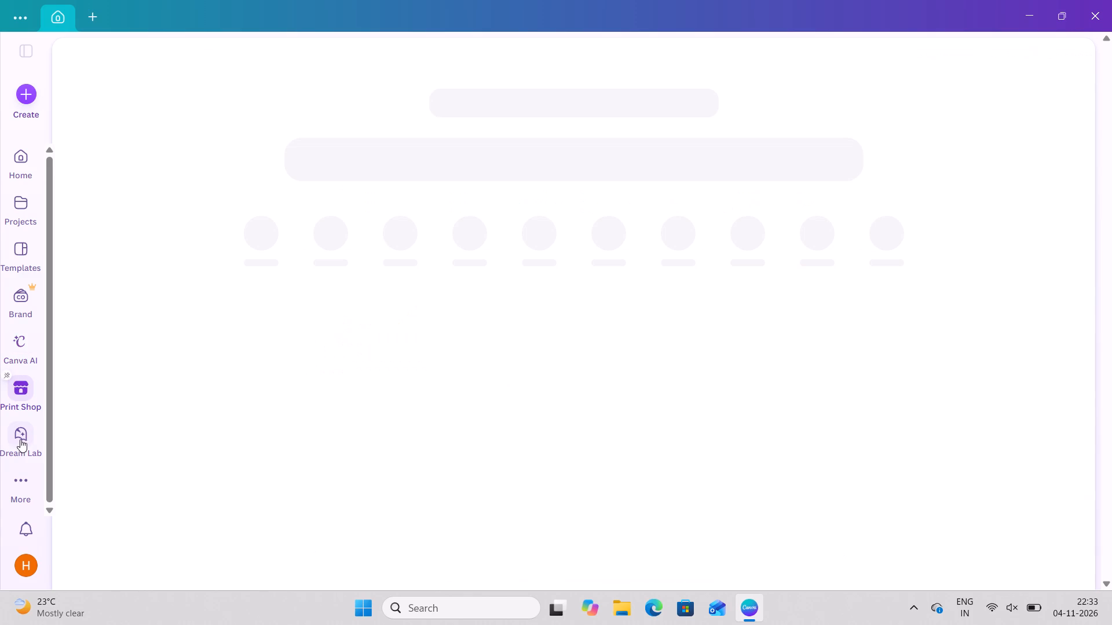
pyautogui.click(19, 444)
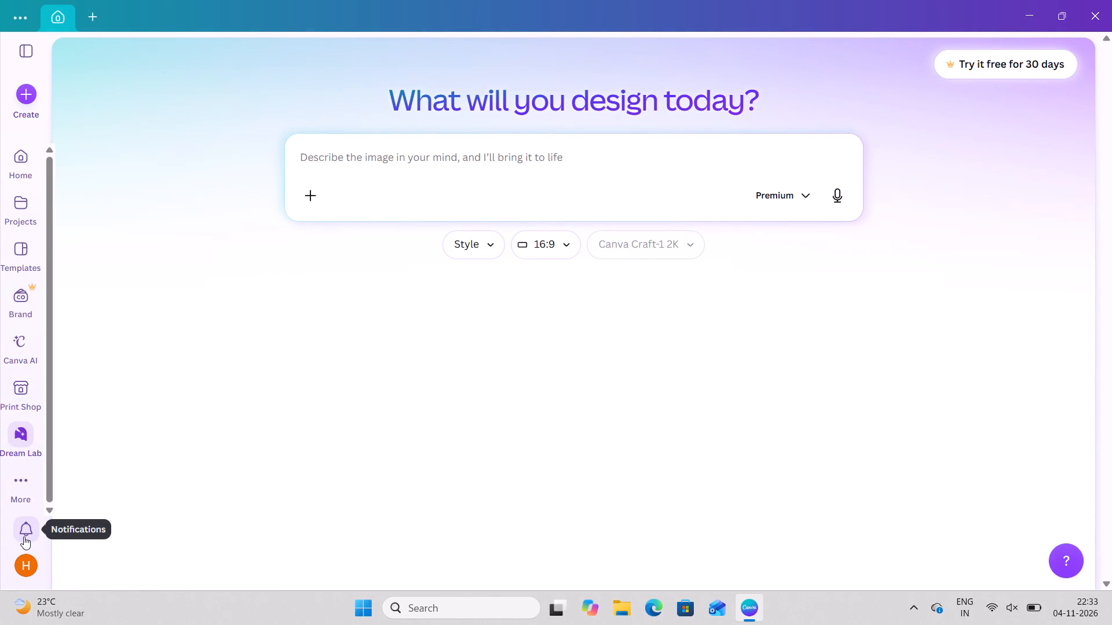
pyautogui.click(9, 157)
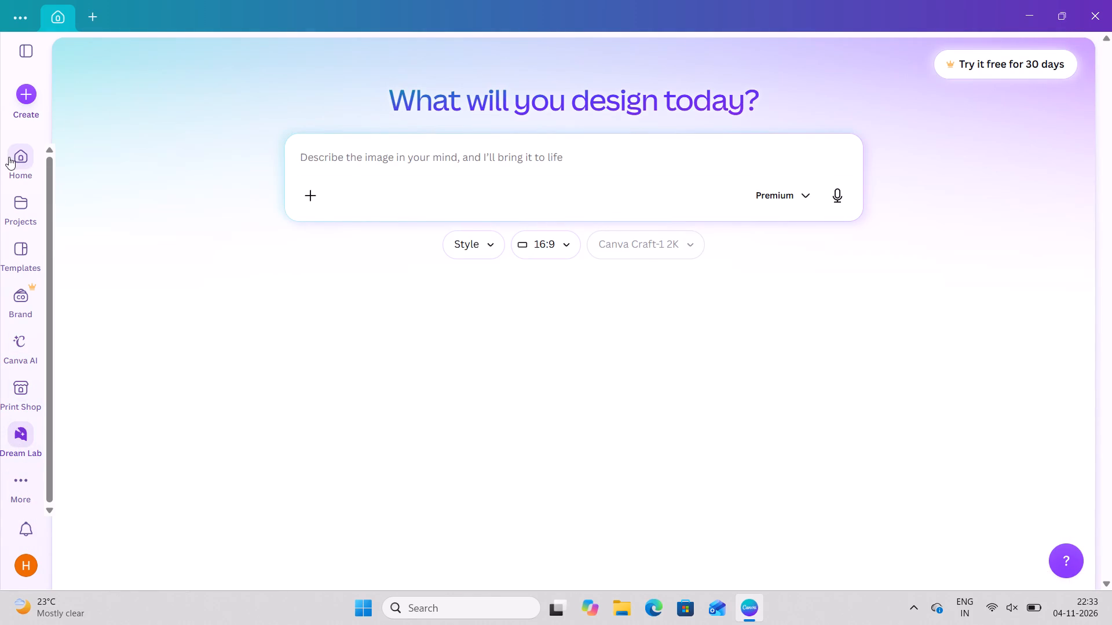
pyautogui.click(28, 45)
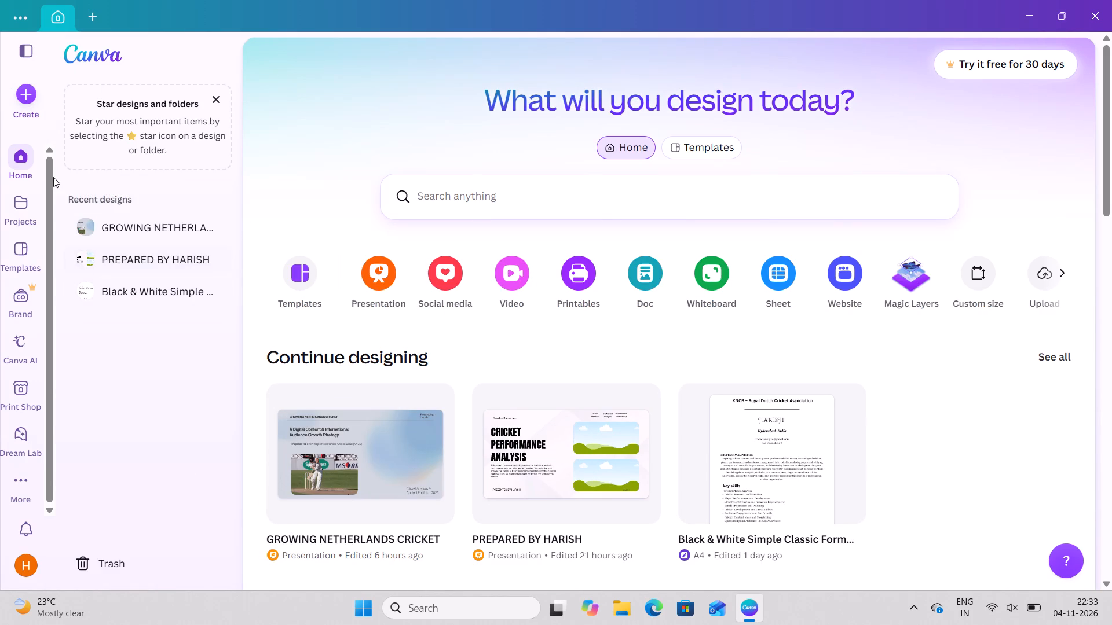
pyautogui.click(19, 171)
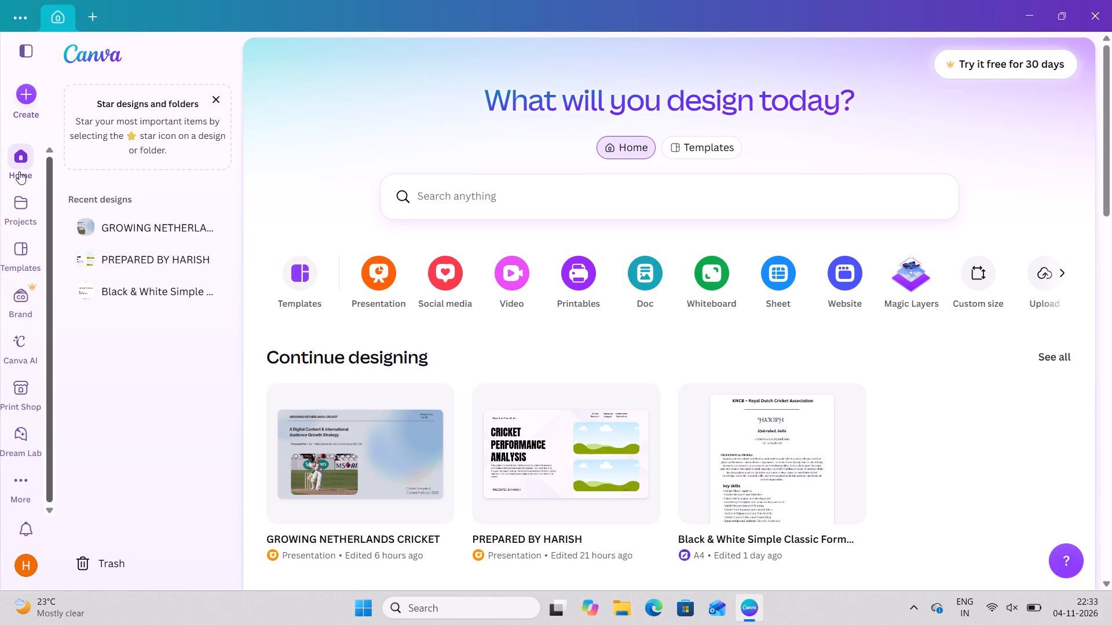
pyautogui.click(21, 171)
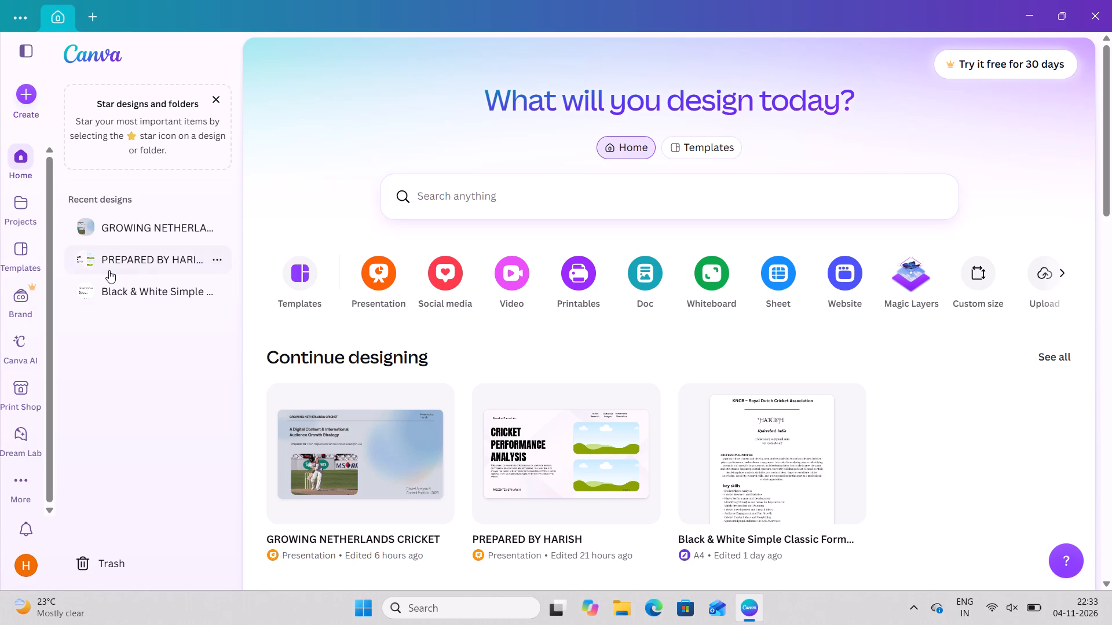
# Open the template gallery and search it for "ppt presentation templates".
pyautogui.click(295, 271)
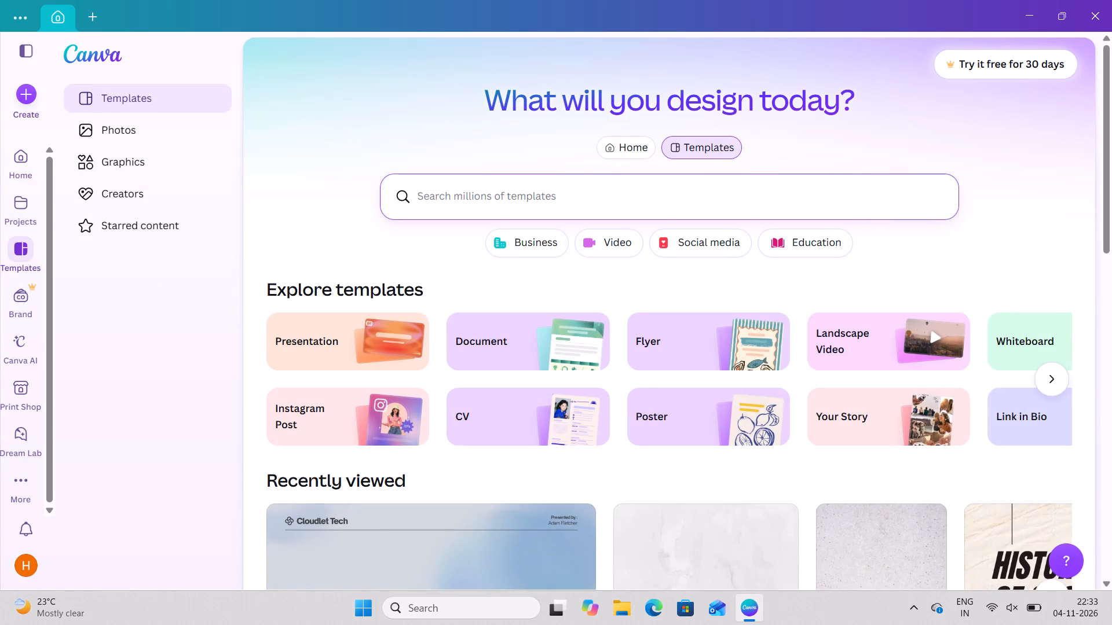
pyautogui.click(575, 205)
pyautogui.press('p')
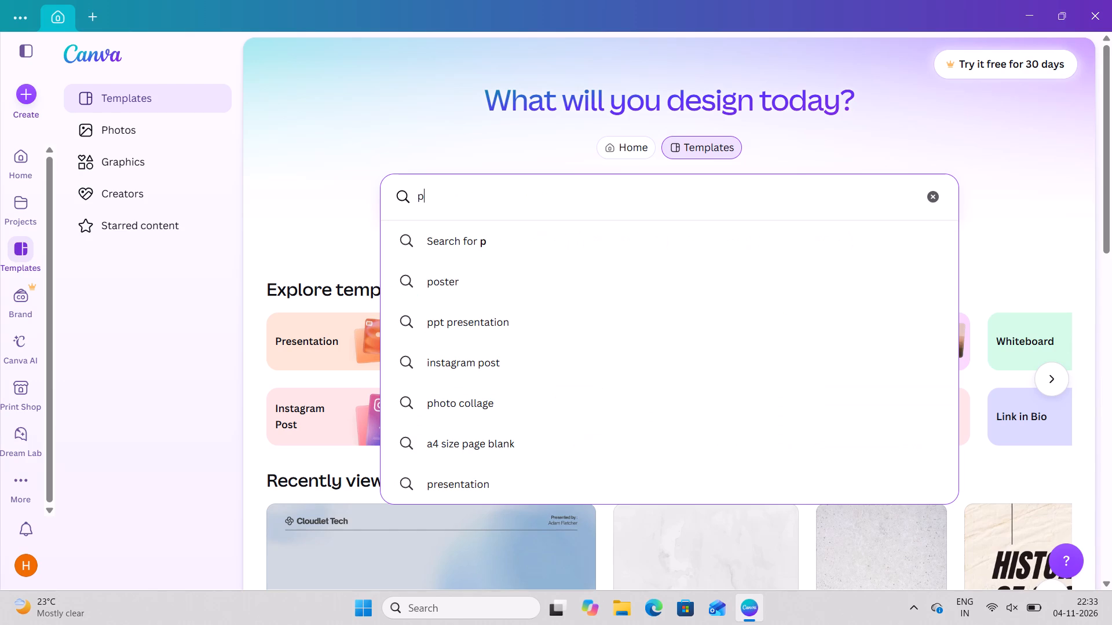
pyautogui.write('resen')
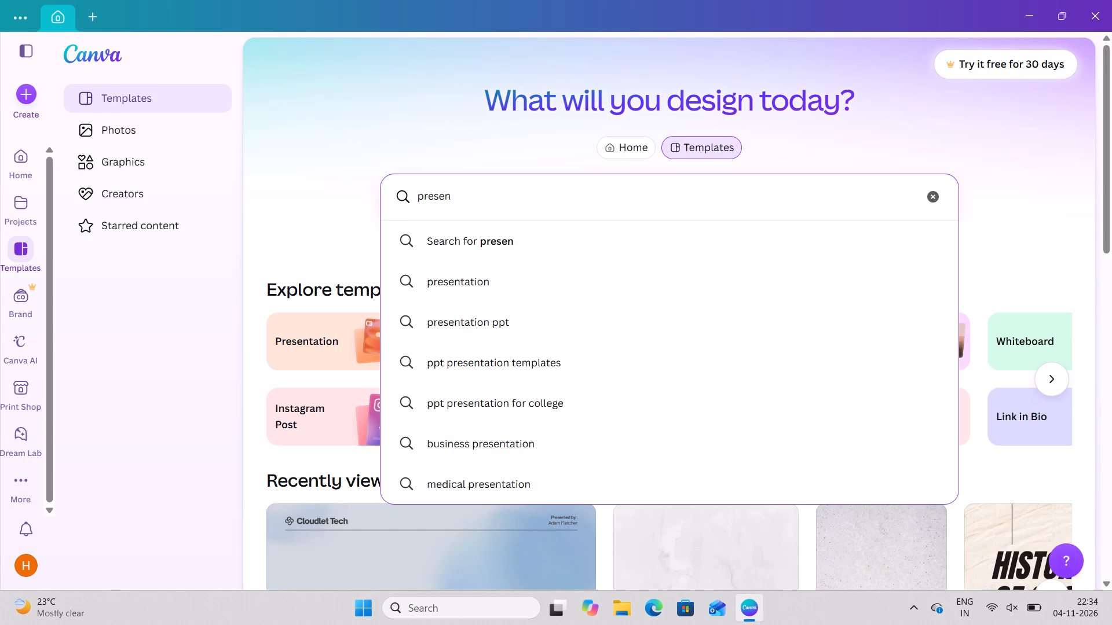
pyautogui.write('tation')
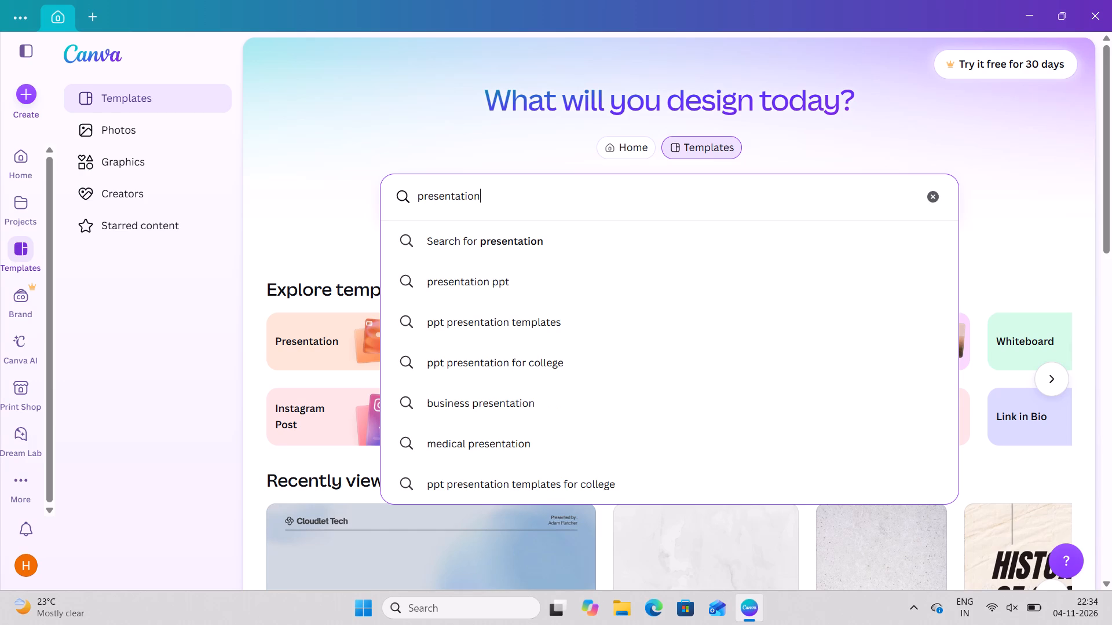
pyautogui.click(565, 316)
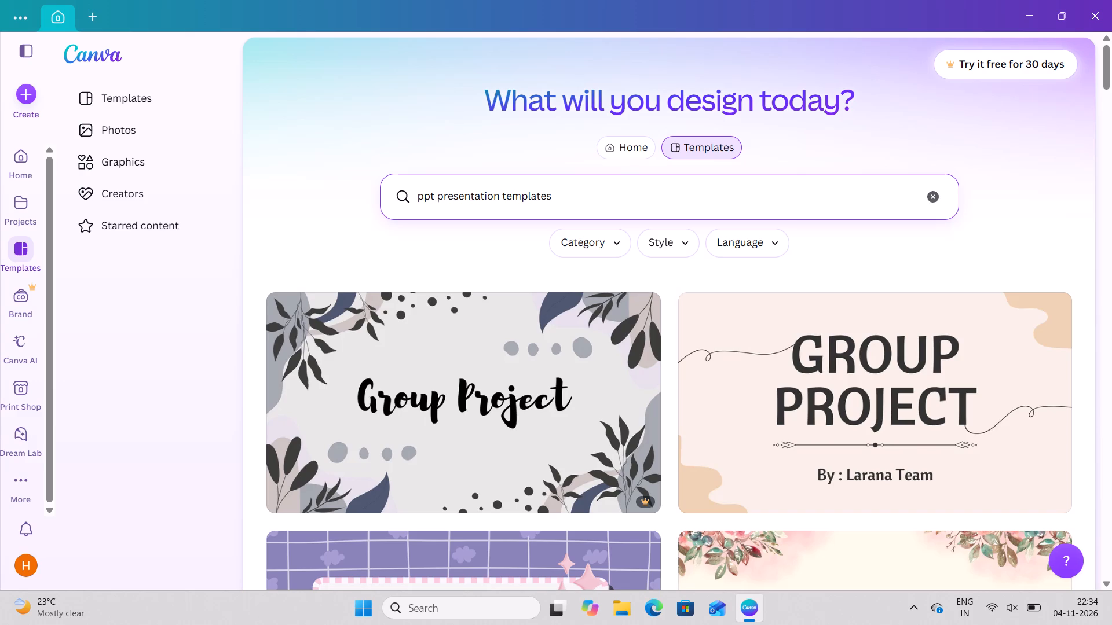
# Change the template search to "presentation" and create a blank Presentation (16:9) from the results.
pyautogui.click(433, 196)
pyautogui.press('BackSpace')
pyautogui.press('BackSpace')
pyautogui.press('BackSpace')
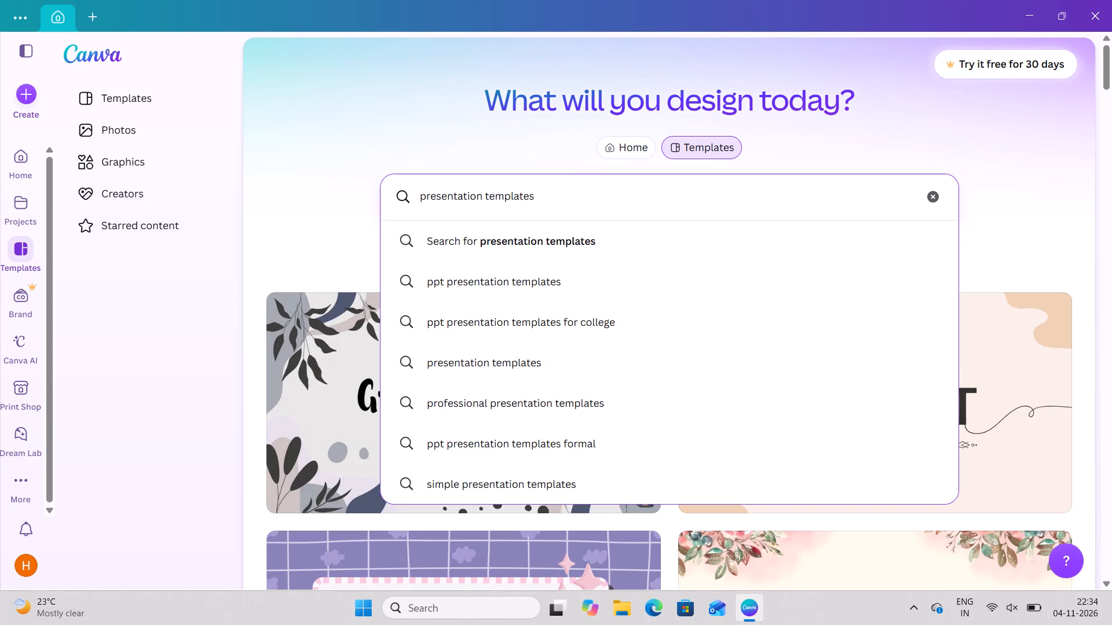
pyautogui.doubleClick(551, 185)
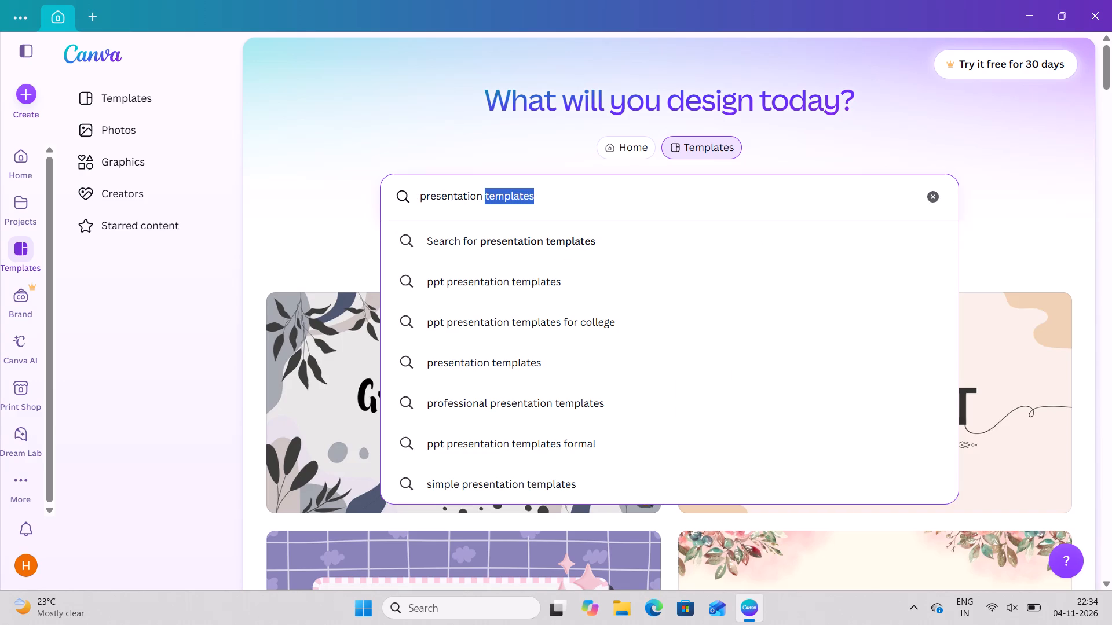
pyautogui.press('BackSpace')
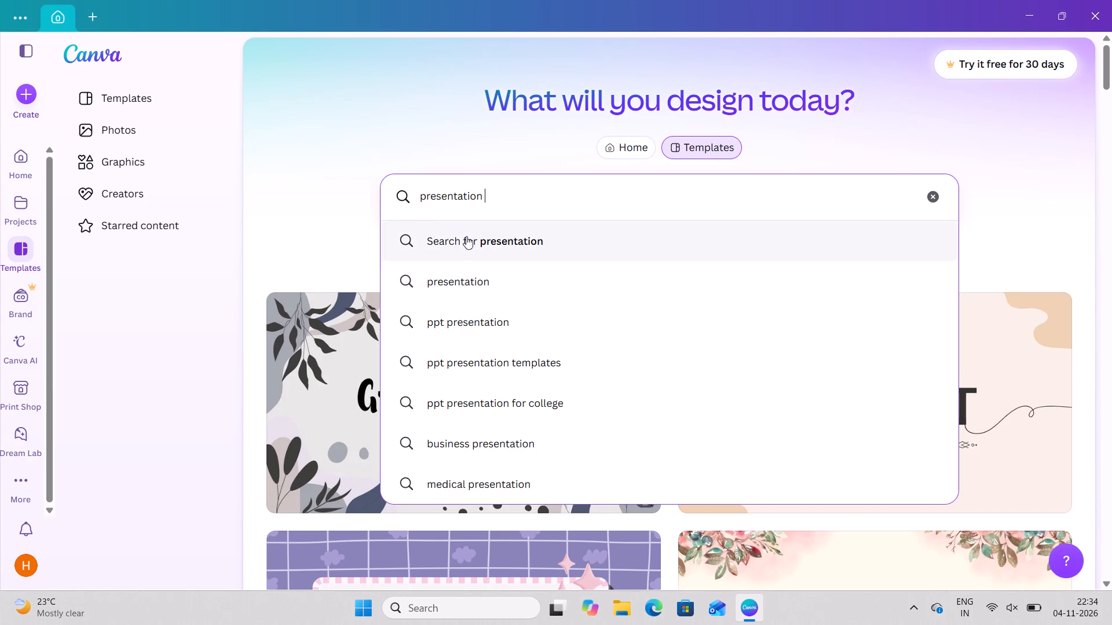
pyautogui.click(496, 275)
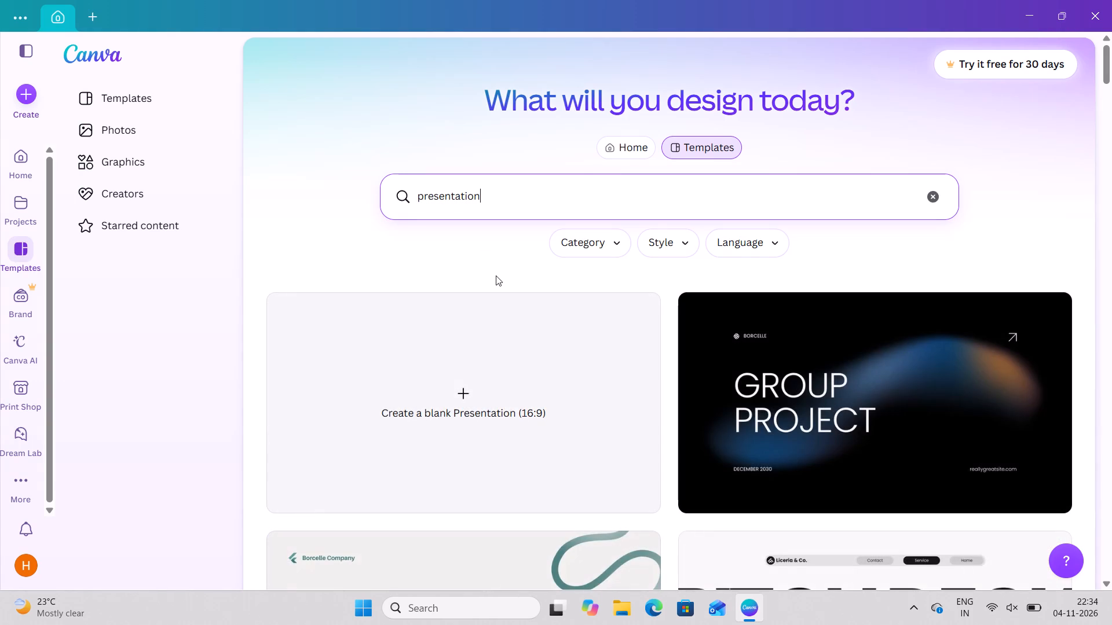
pyautogui.scroll(-3, 559, 414)
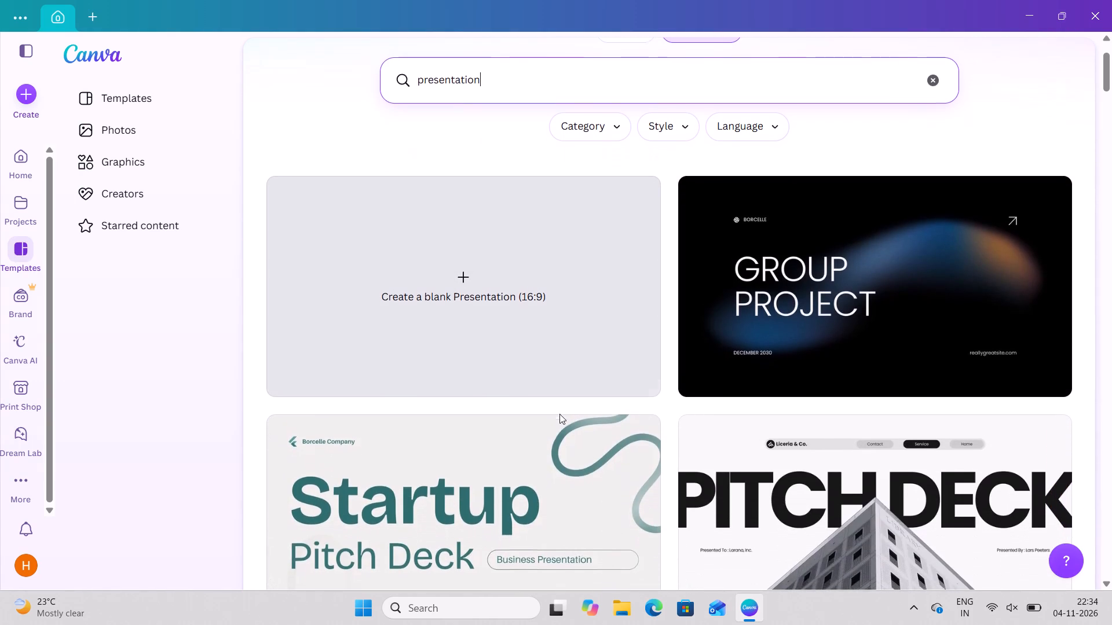
pyautogui.click(490, 307)
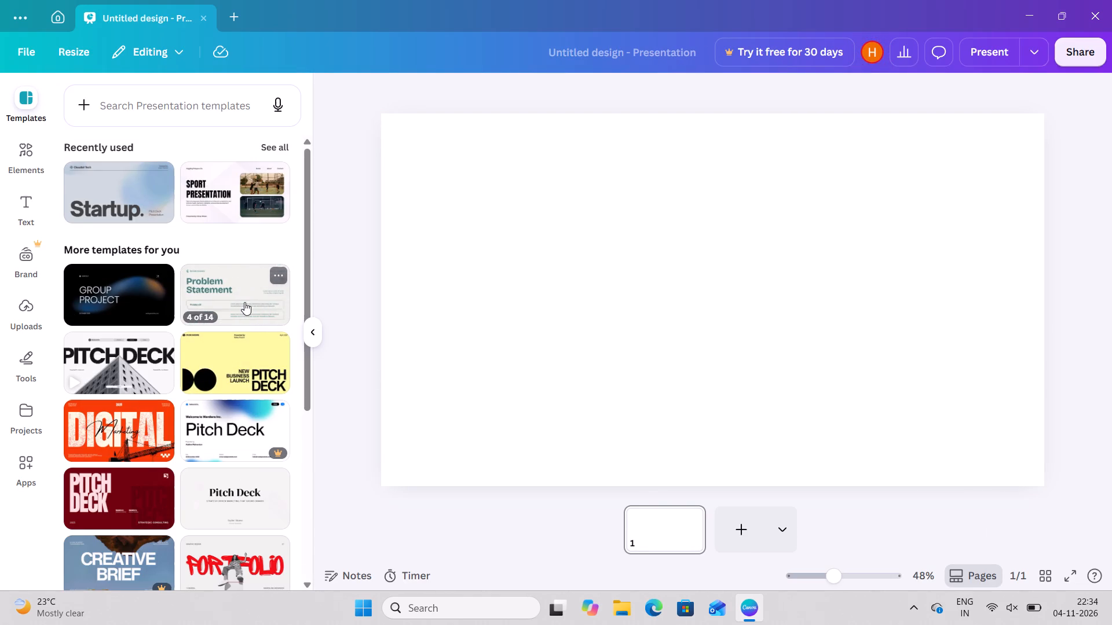
# Search the presentation templates for "cricket presentation" within the new design.
pyautogui.scroll(-2, 244, 302)
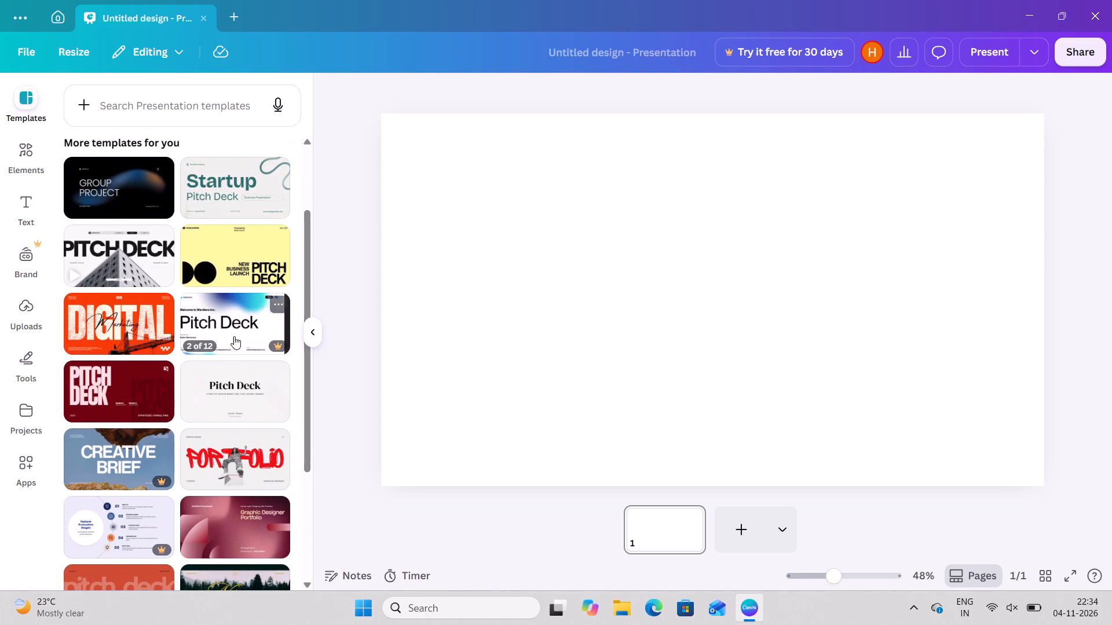
pyautogui.click(170, 103)
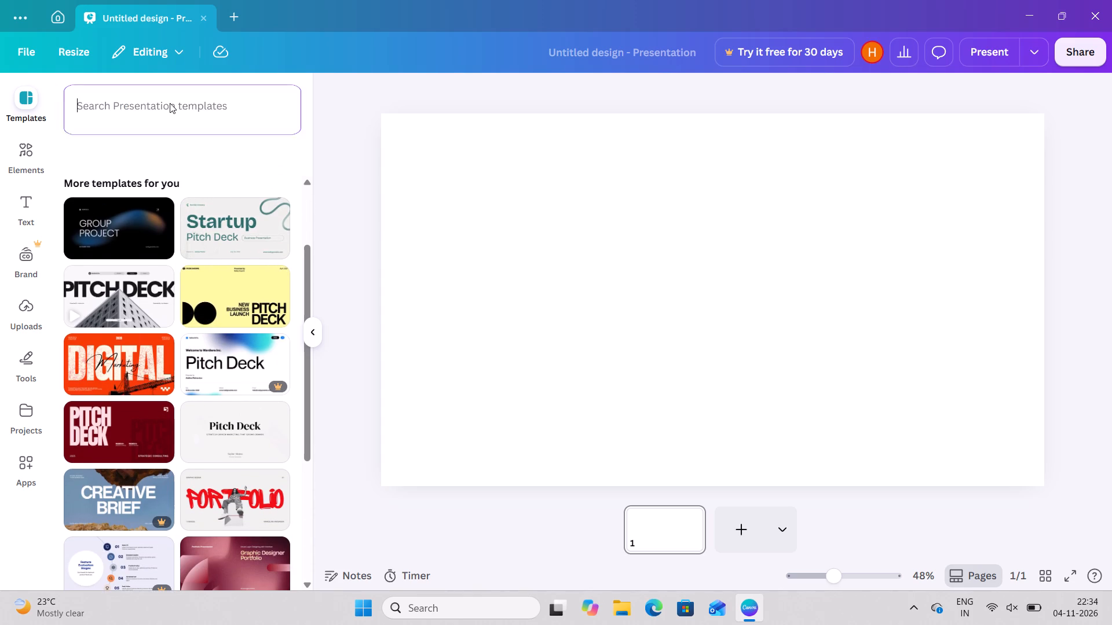
pyautogui.write('cricket')
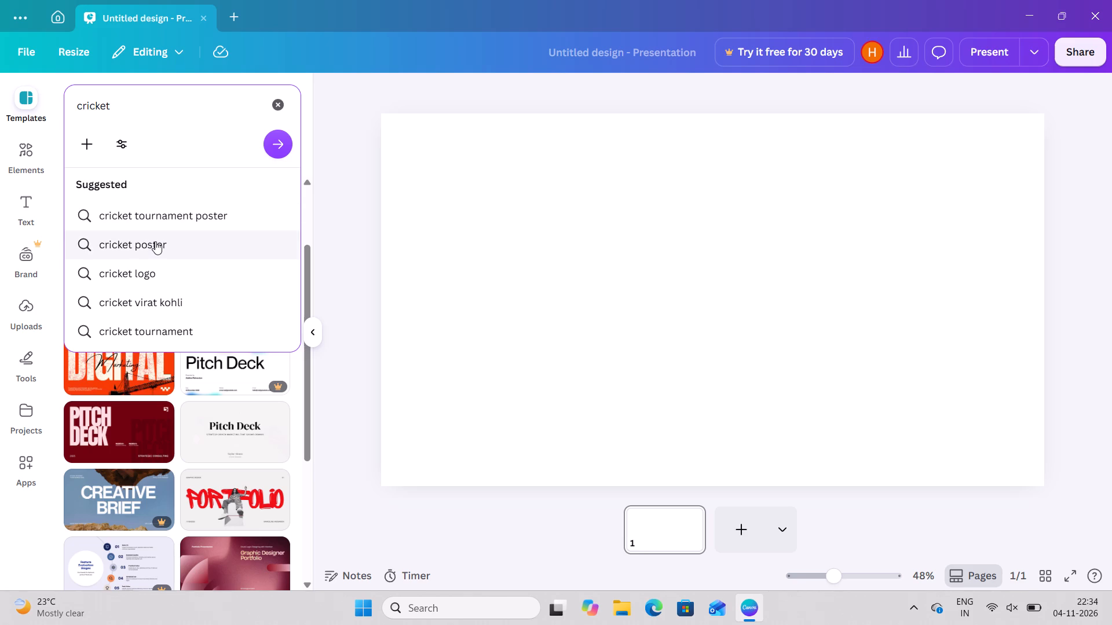
pyautogui.press('space')
pyautogui.write('presentation')
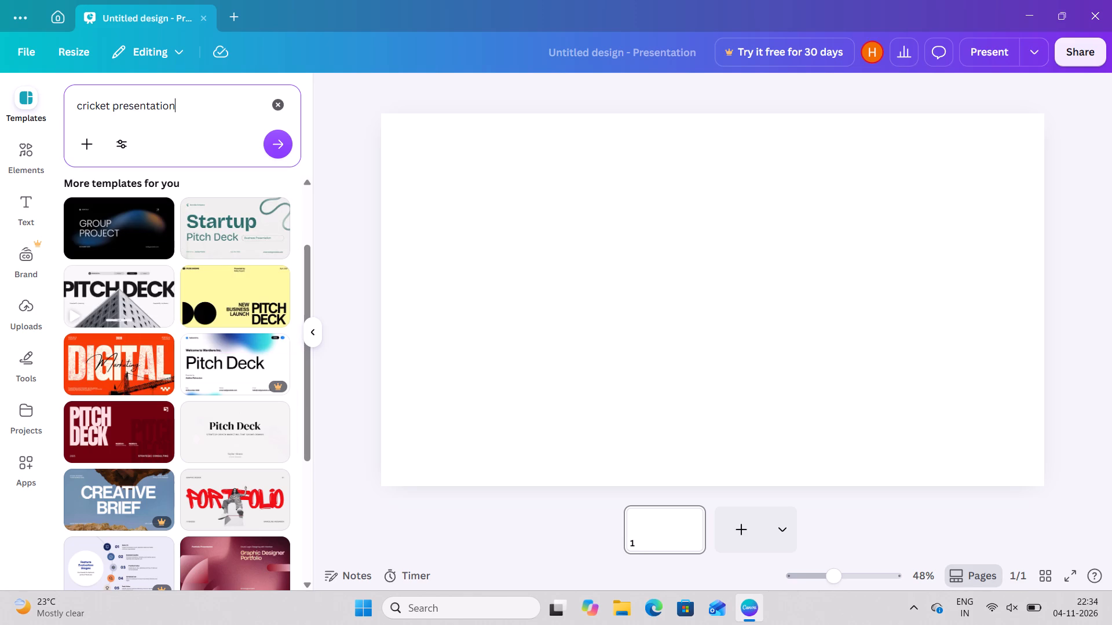
pyautogui.click(280, 148)
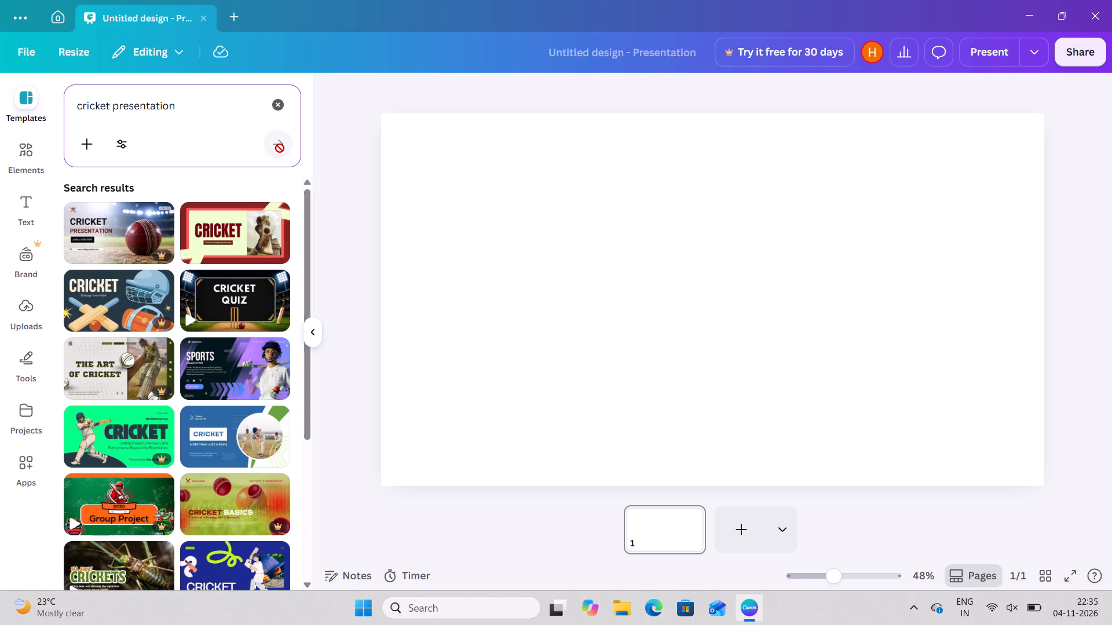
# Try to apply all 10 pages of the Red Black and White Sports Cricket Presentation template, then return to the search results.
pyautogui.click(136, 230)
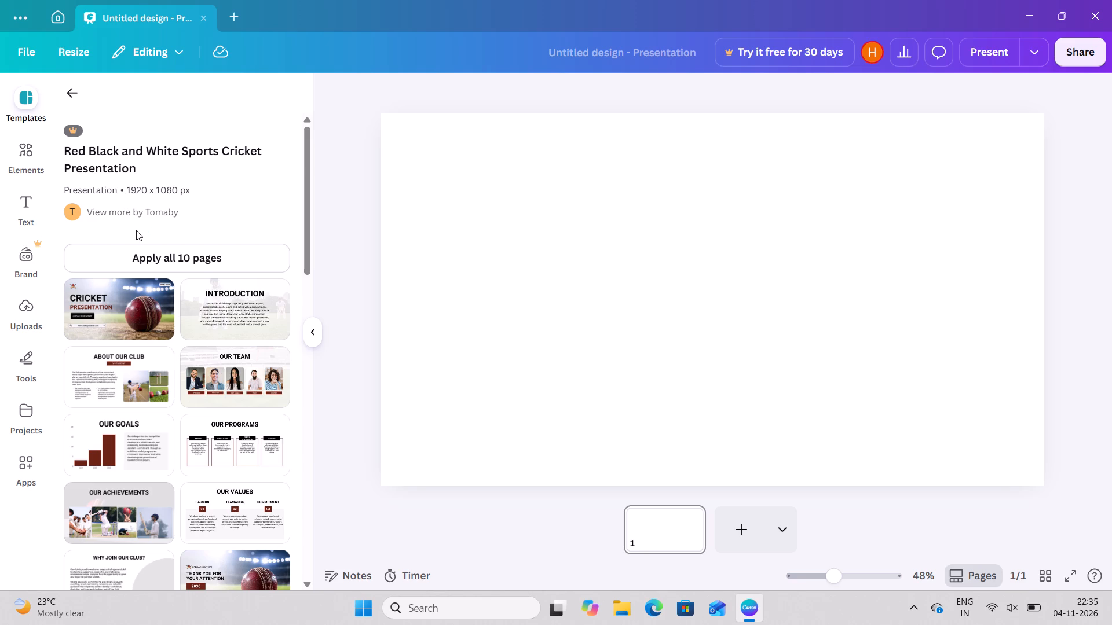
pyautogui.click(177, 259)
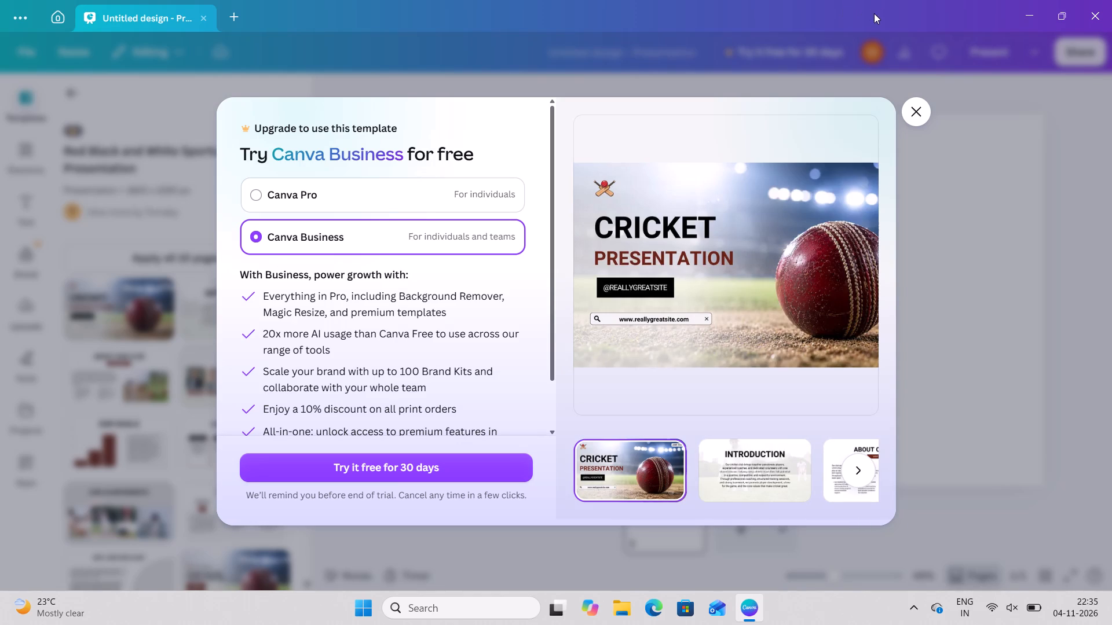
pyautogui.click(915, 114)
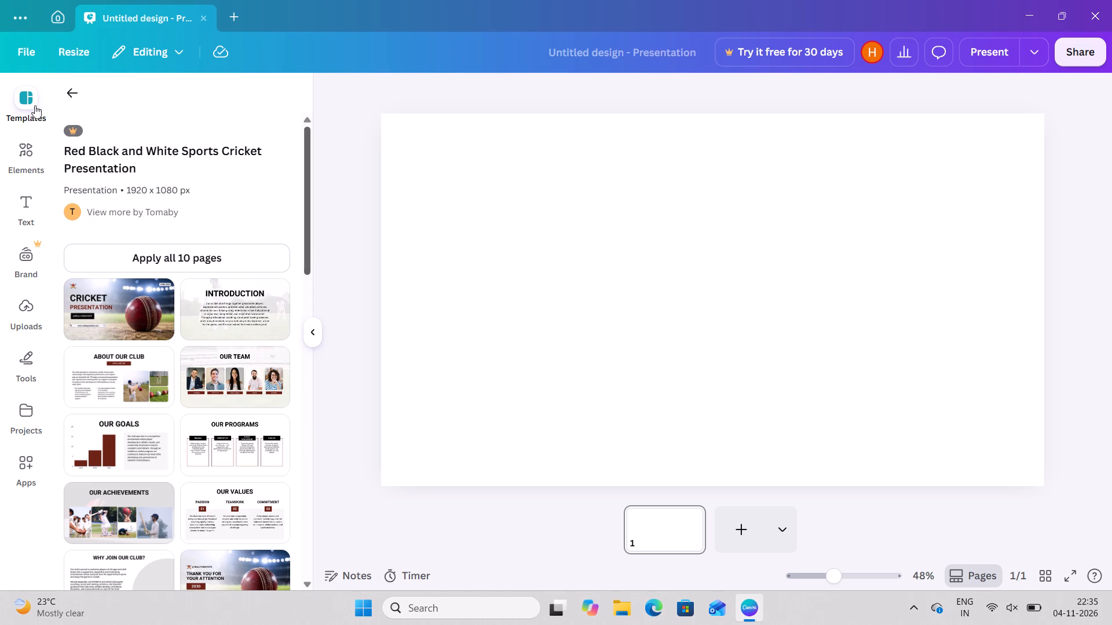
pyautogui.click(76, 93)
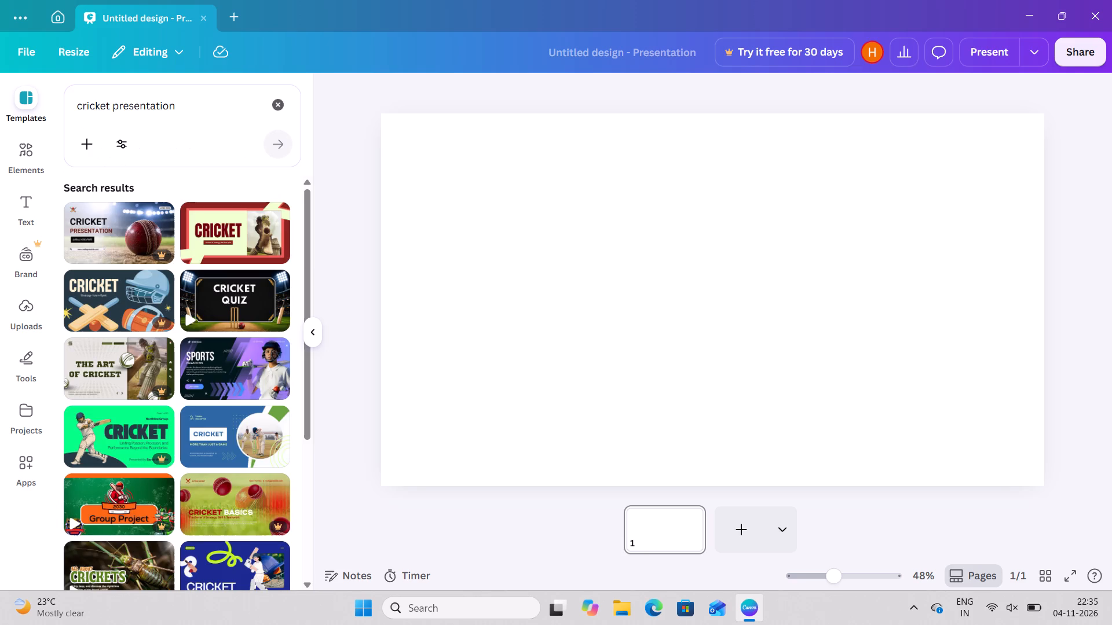
# Browse the "cricket presentation" search results and preview the available cricket templates to find a suitable free design.
pyautogui.scroll(-1, 196, 308)
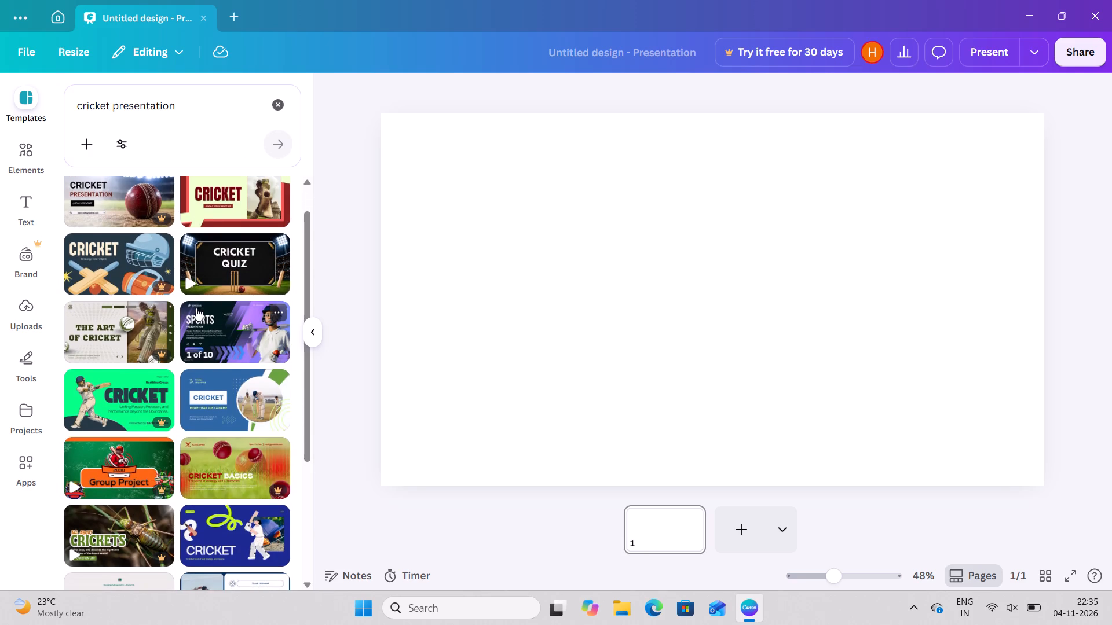
pyautogui.scroll(-1, 196, 308)
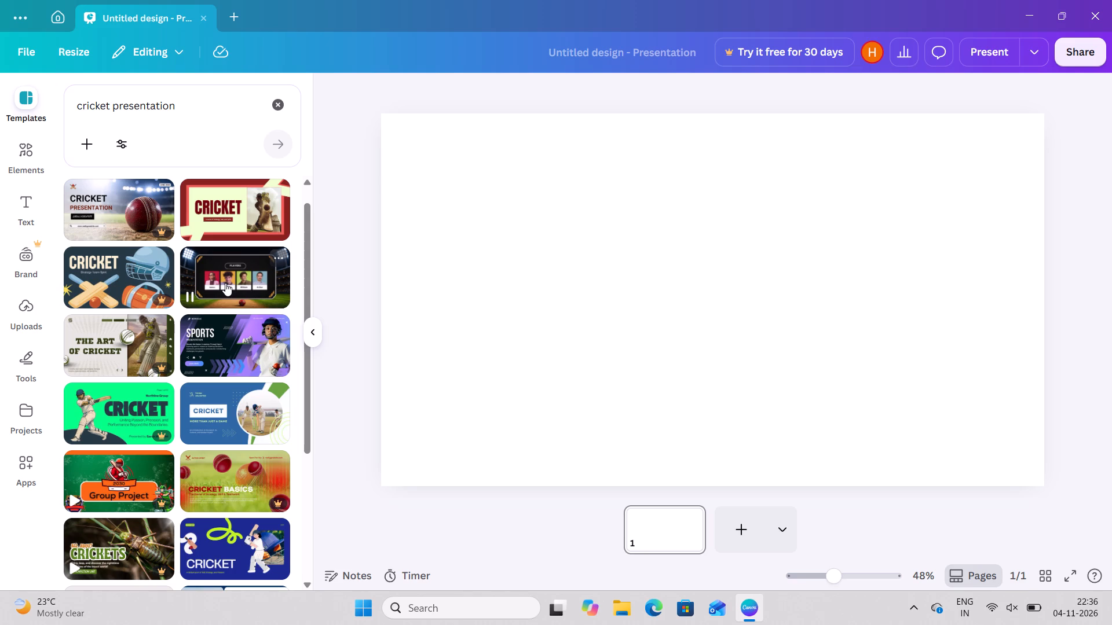
pyautogui.scroll(-1, 225, 283)
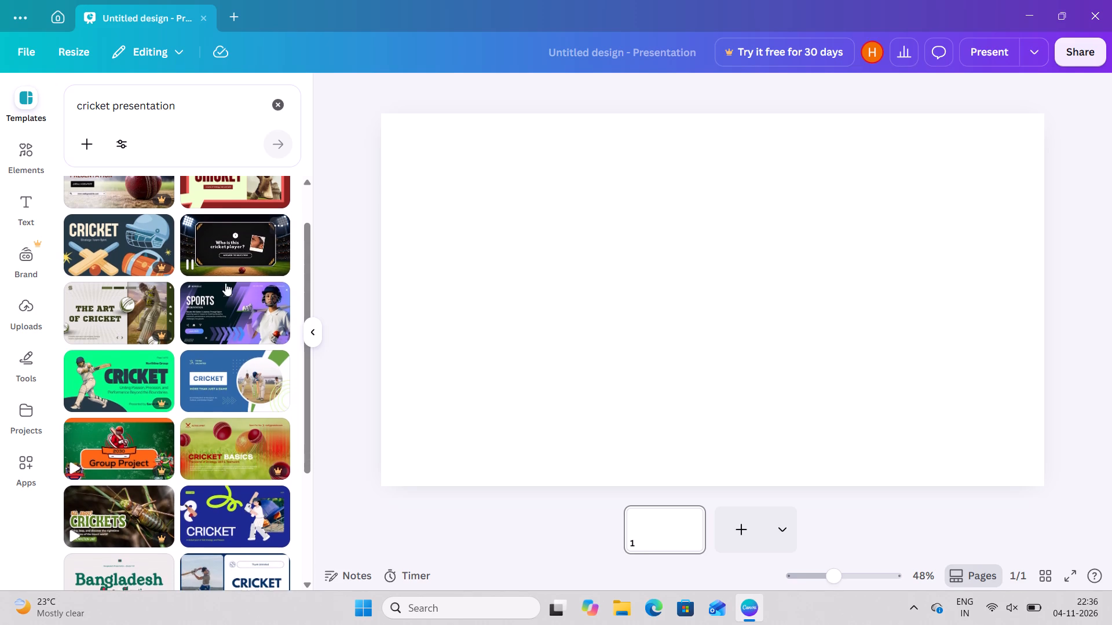
pyautogui.scroll(-2, 225, 283)
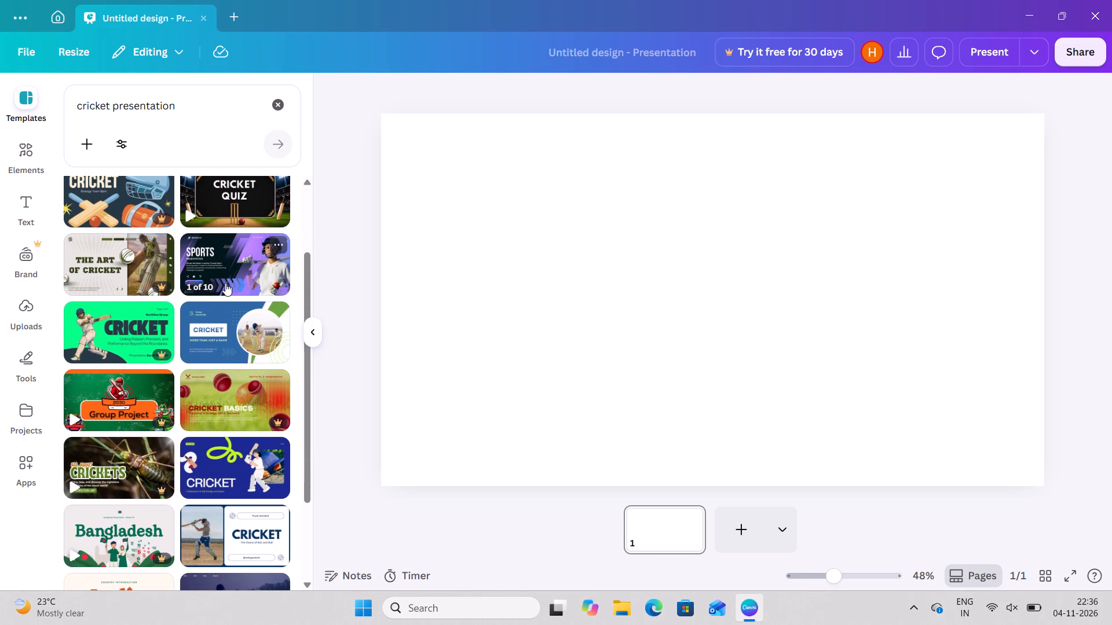
pyautogui.scroll(-3, 225, 283)
pyautogui.scroll(1, 225, 283)
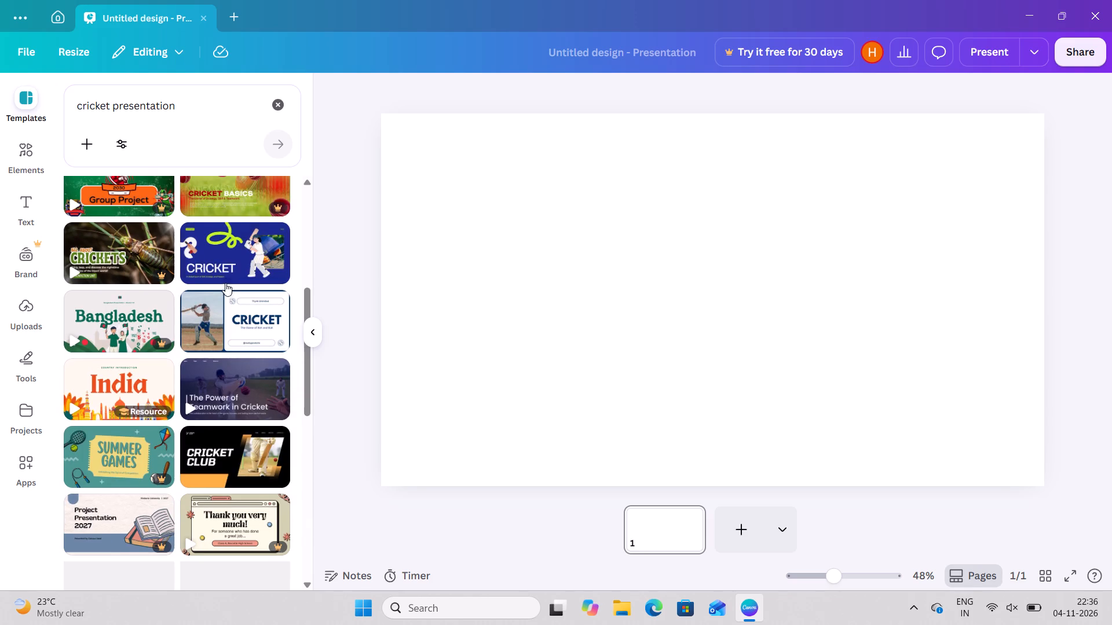
pyautogui.scroll(8, 225, 283)
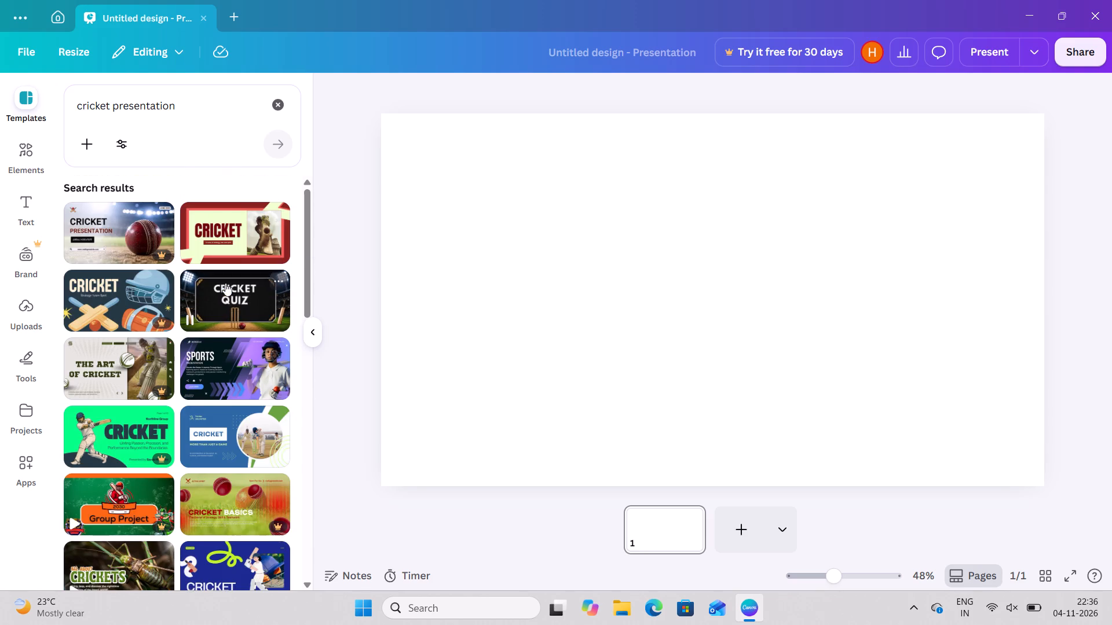
pyautogui.scroll(-8, 225, 283)
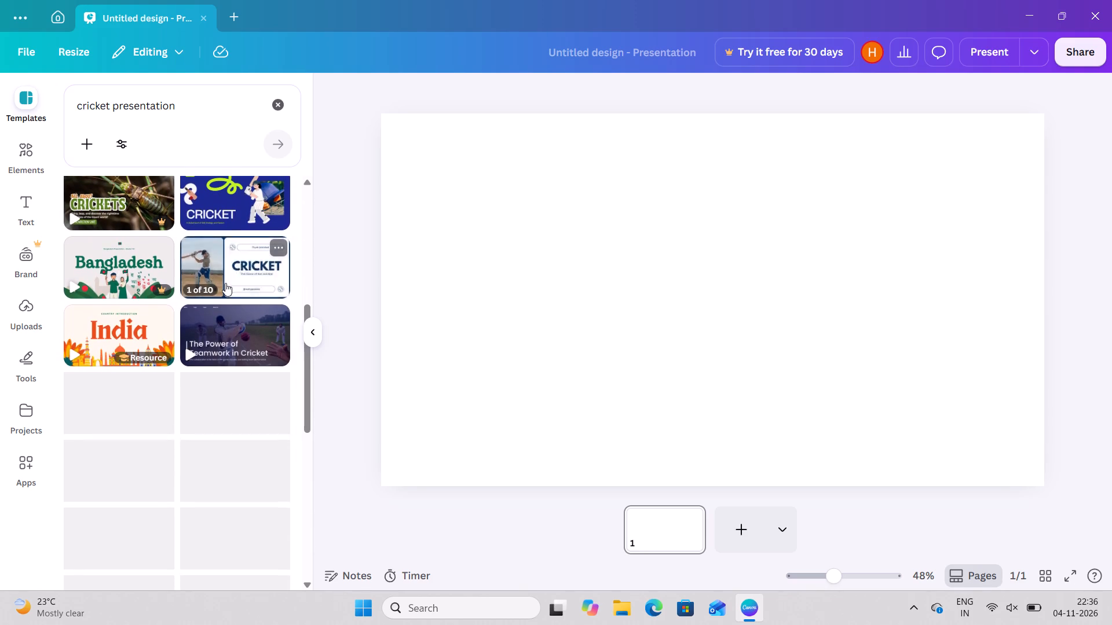
pyautogui.scroll(-4, 225, 283)
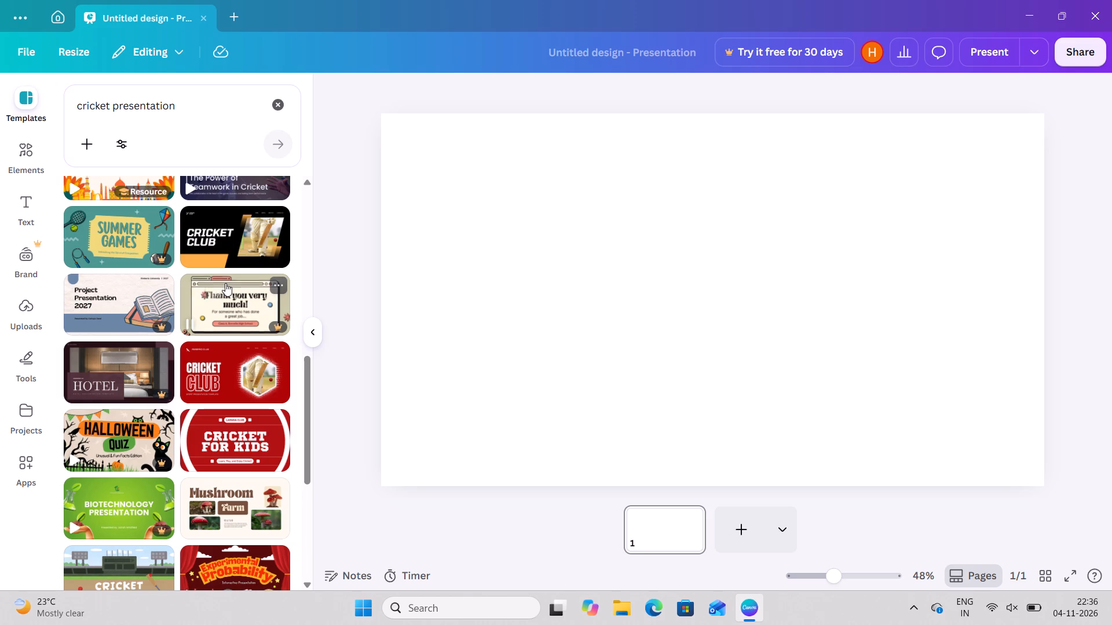
pyautogui.scroll(-1, 225, 283)
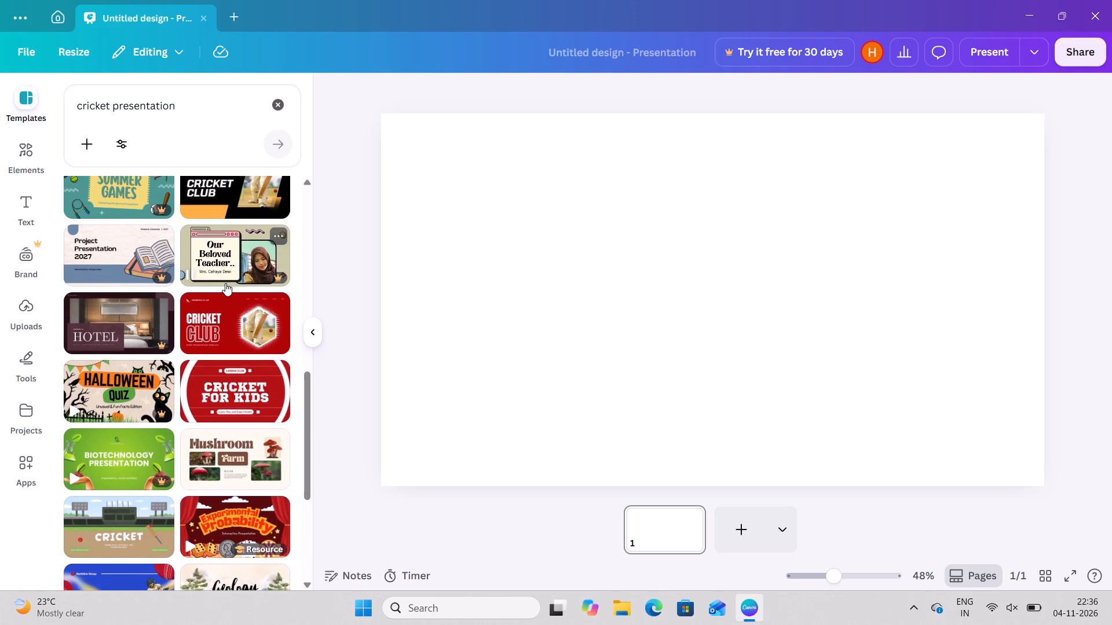
pyautogui.scroll(-4, 225, 283)
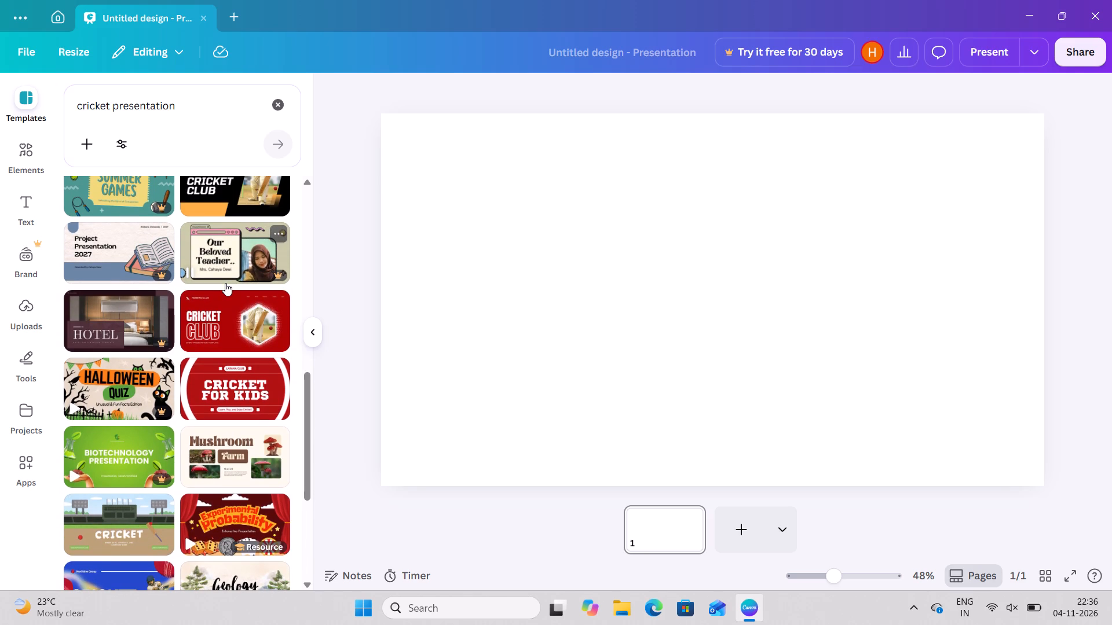
pyautogui.scroll(-1, 225, 283)
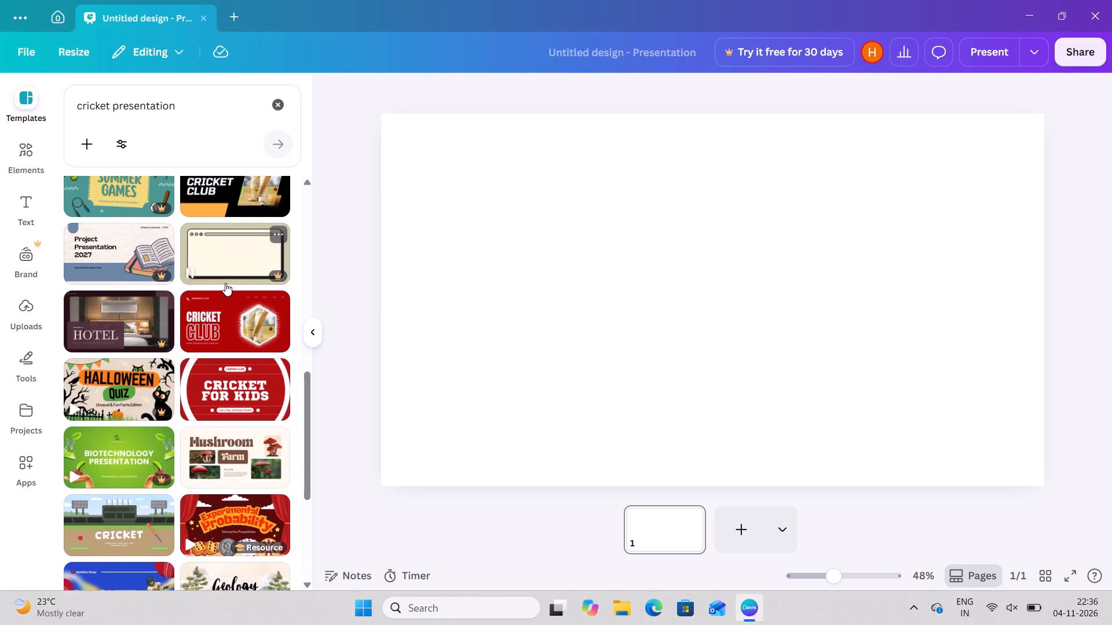
pyautogui.scroll(-1, 225, 283)
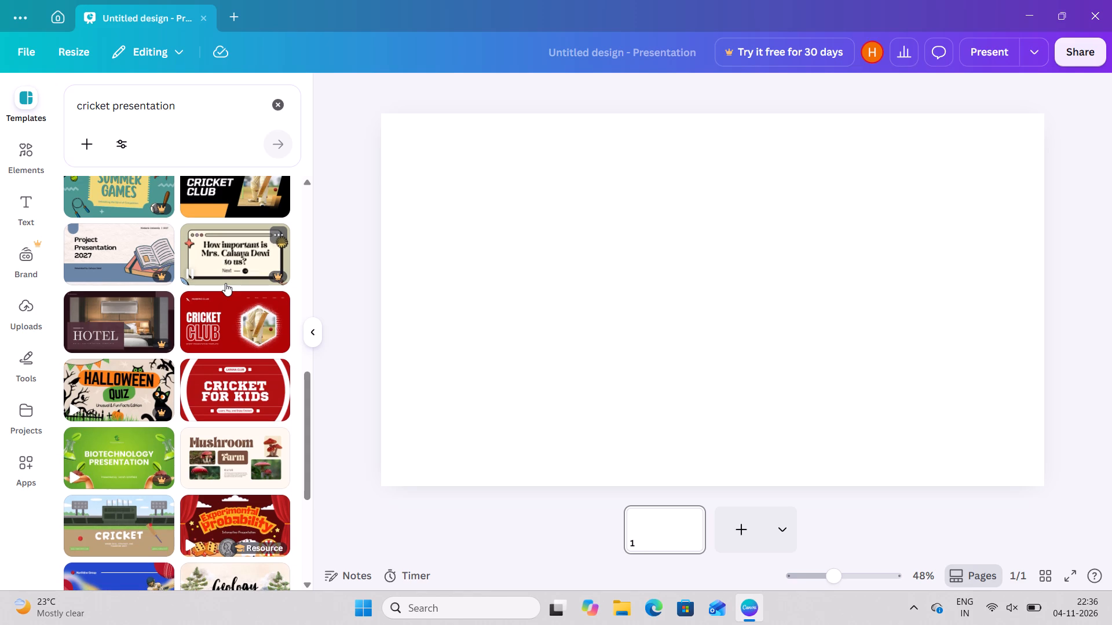
pyautogui.scroll(-1, 225, 283)
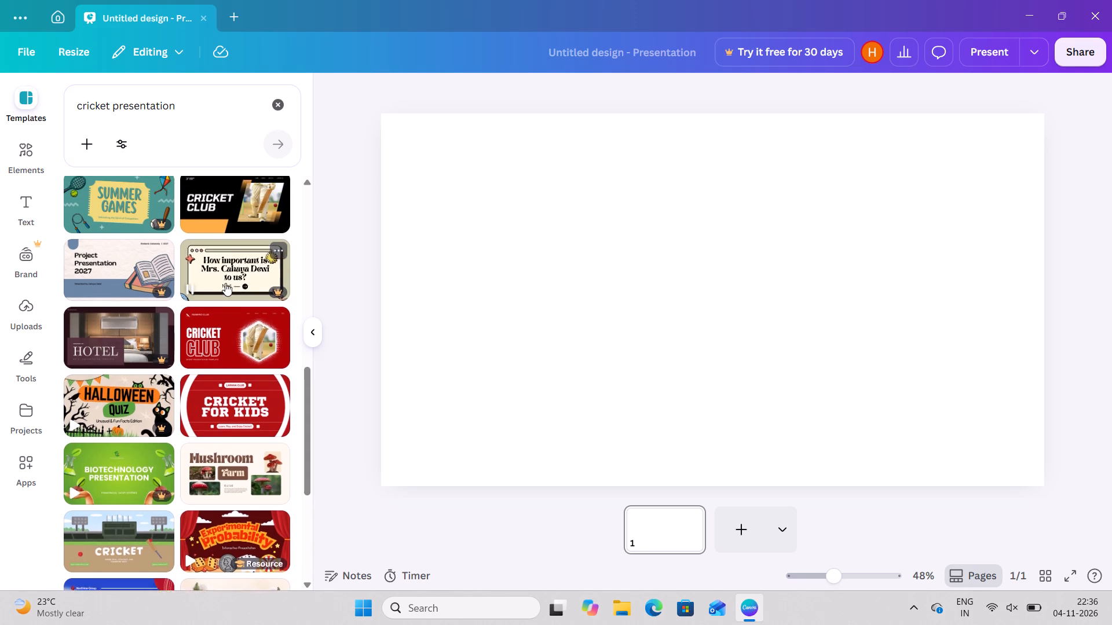
pyautogui.scroll(-2, 225, 283)
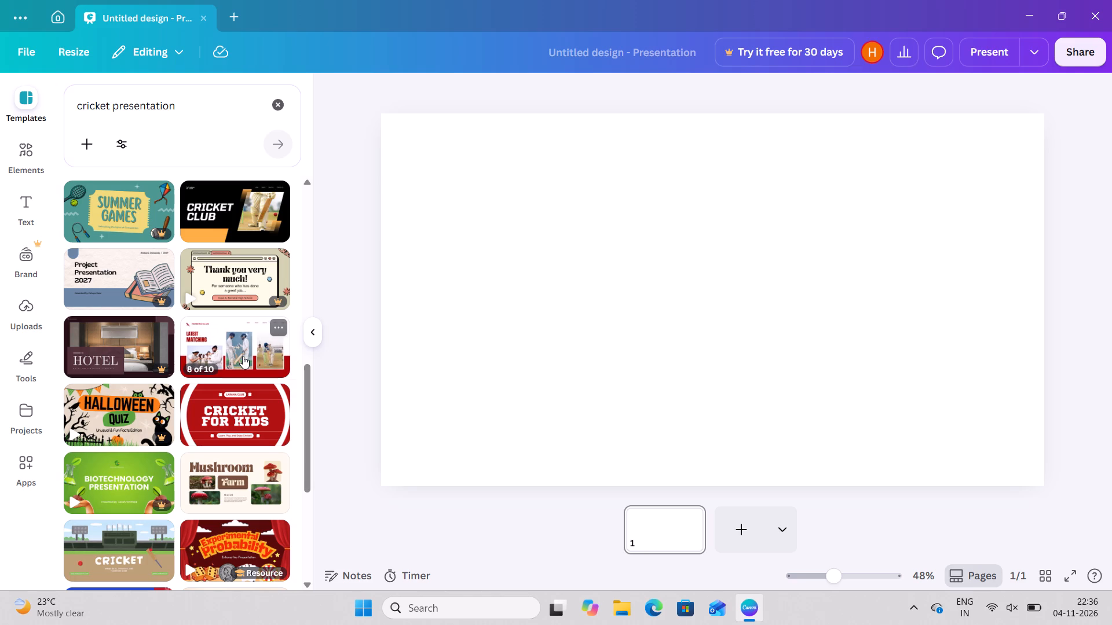
pyautogui.scroll(-4, 243, 356)
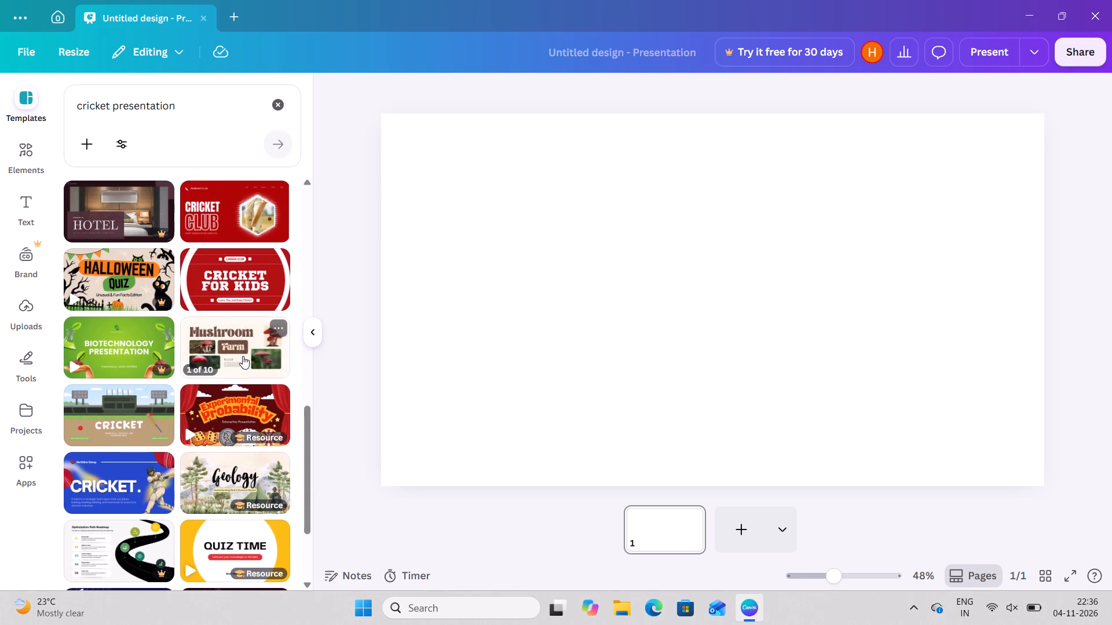
pyautogui.scroll(-1, 243, 356)
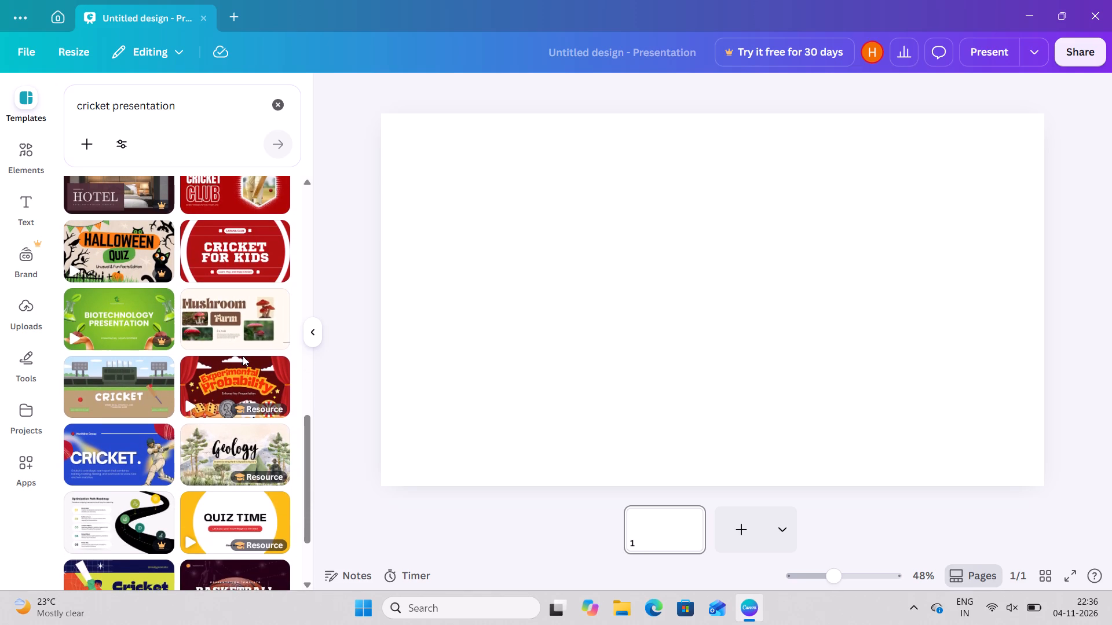
pyautogui.scroll(-2, 243, 356)
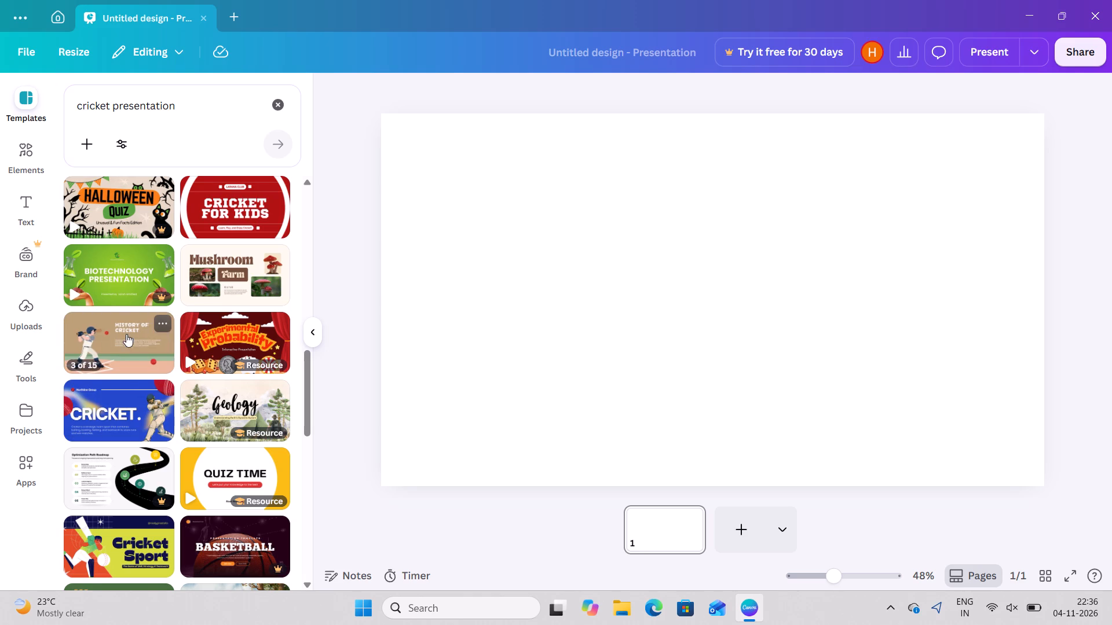
pyautogui.scroll(-6, 167, 383)
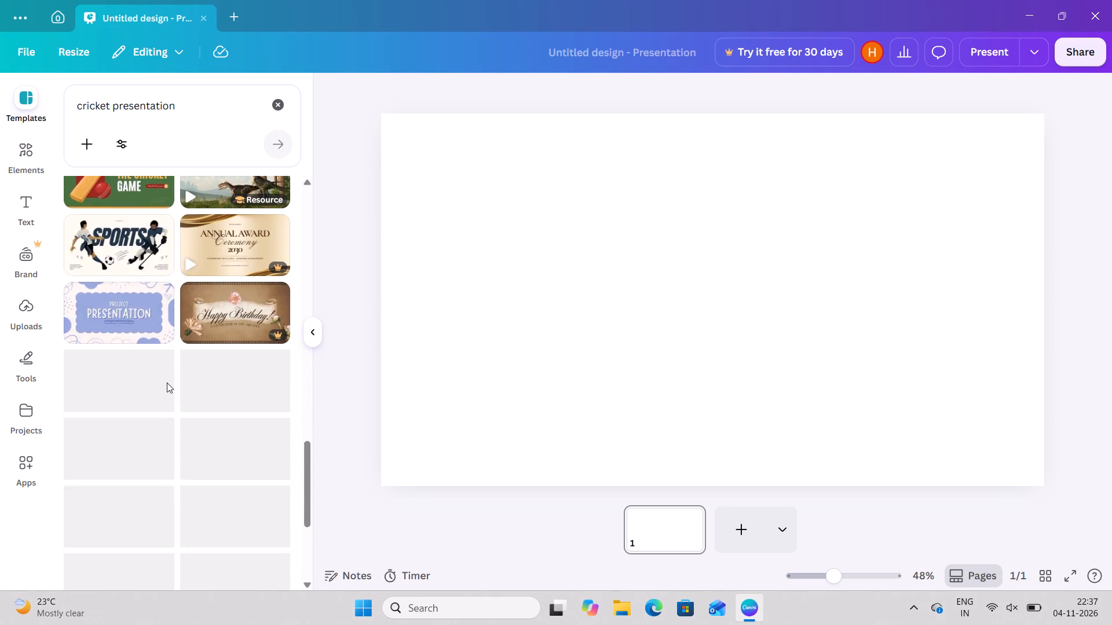
pyautogui.scroll(2, 167, 383)
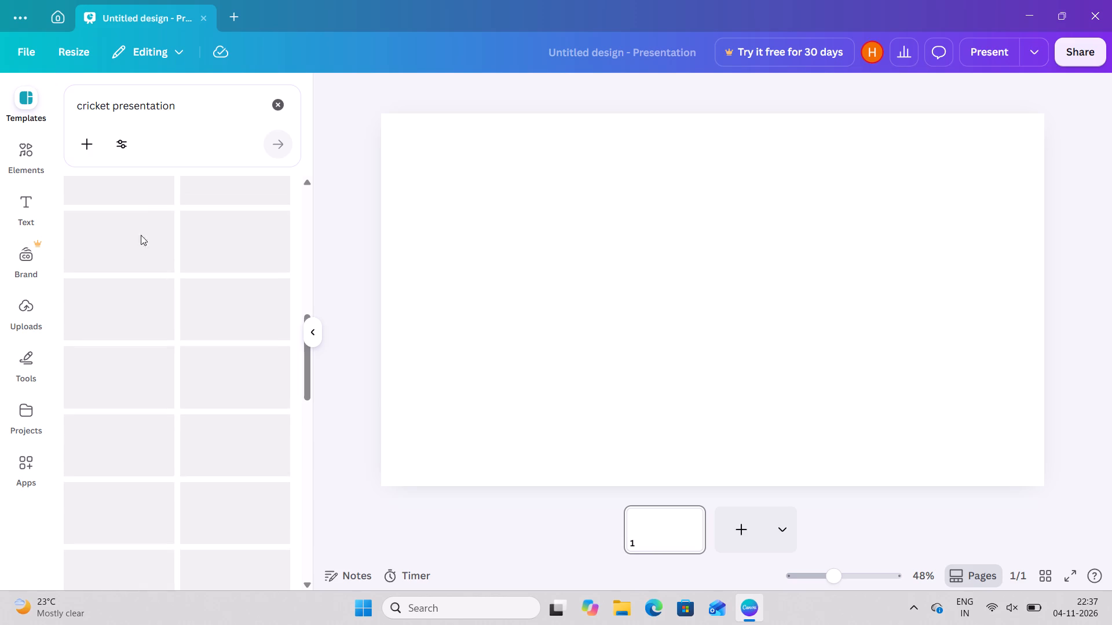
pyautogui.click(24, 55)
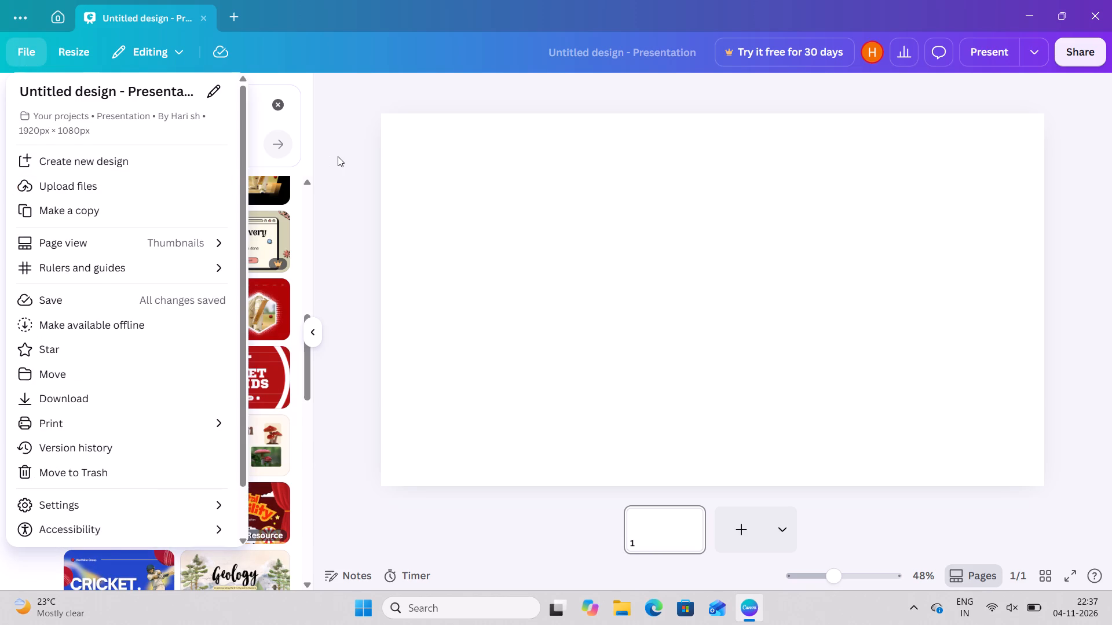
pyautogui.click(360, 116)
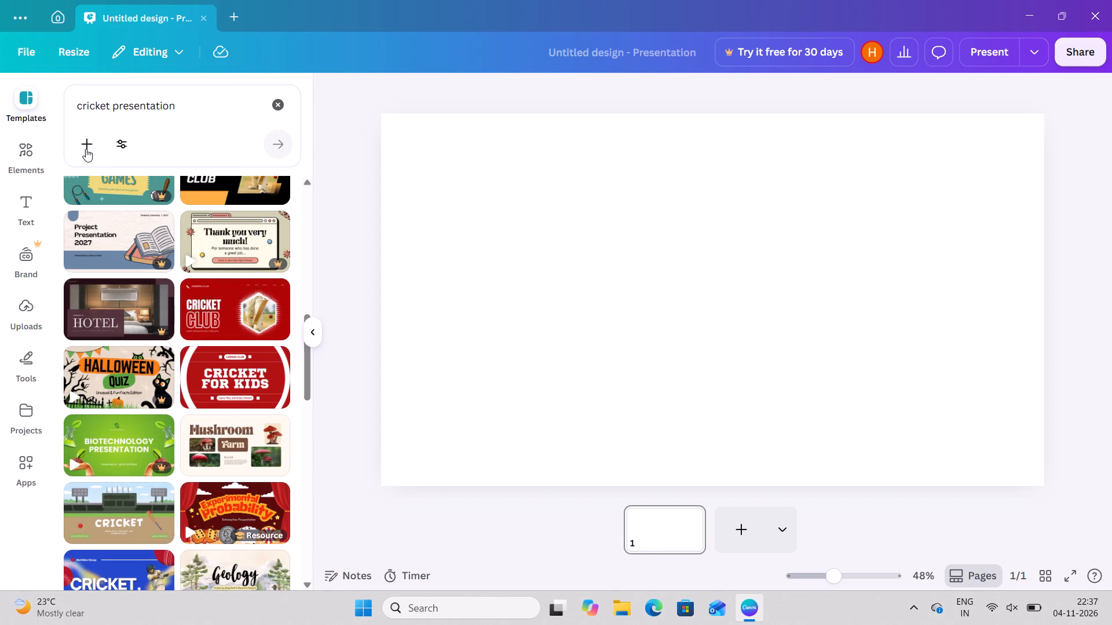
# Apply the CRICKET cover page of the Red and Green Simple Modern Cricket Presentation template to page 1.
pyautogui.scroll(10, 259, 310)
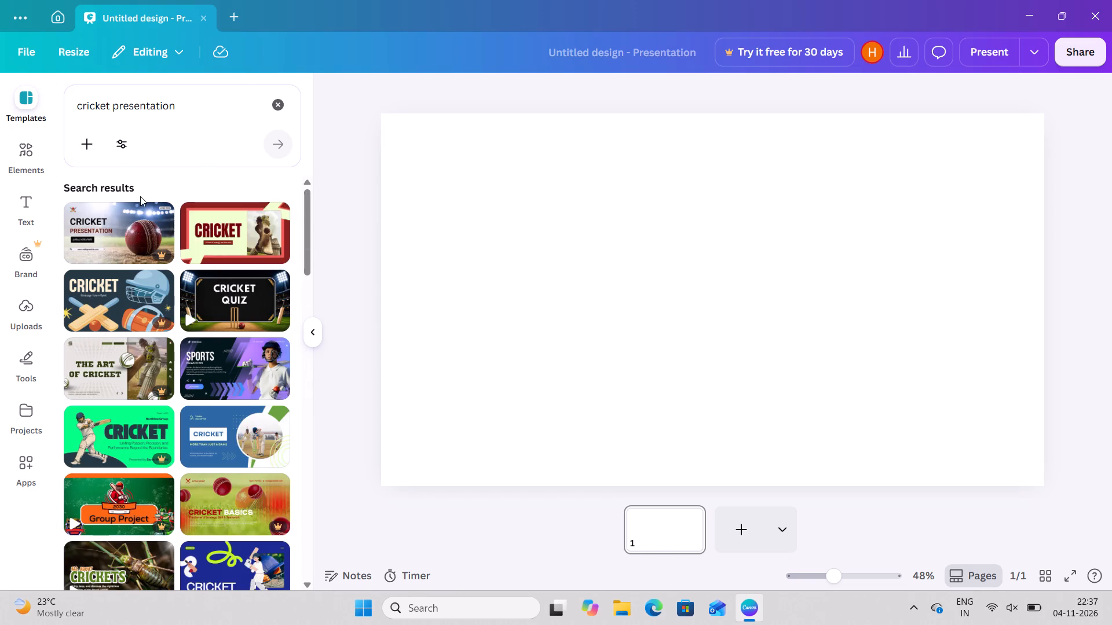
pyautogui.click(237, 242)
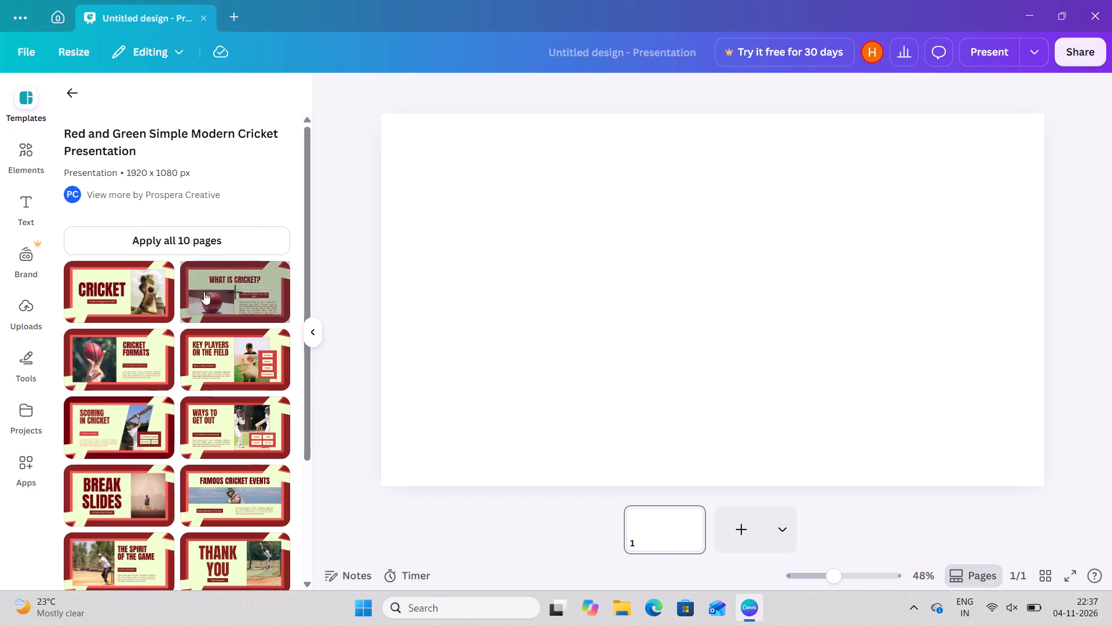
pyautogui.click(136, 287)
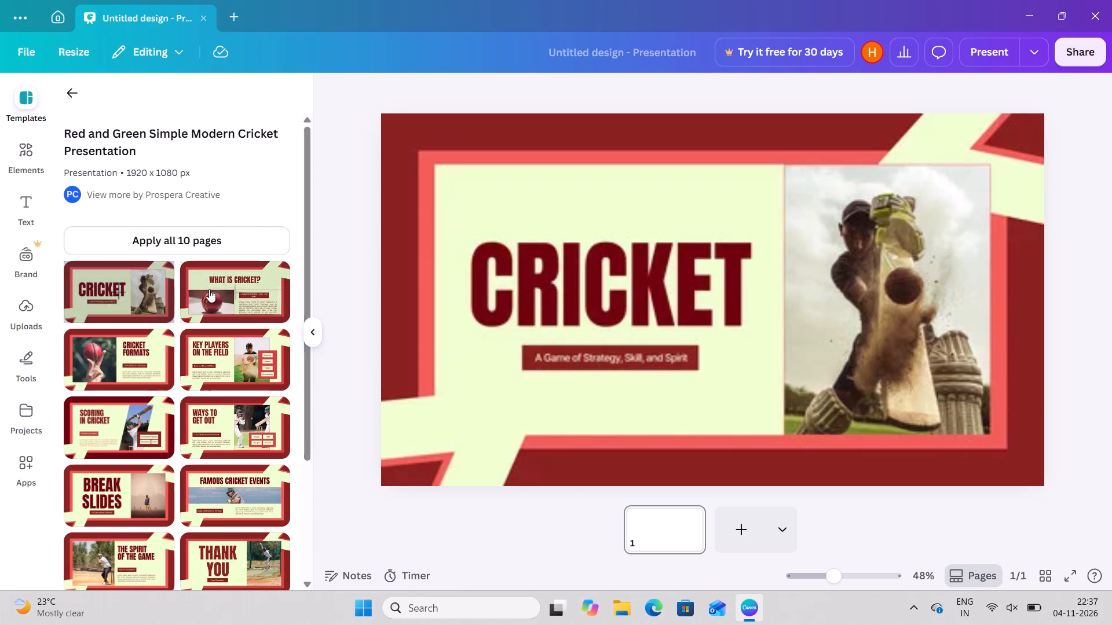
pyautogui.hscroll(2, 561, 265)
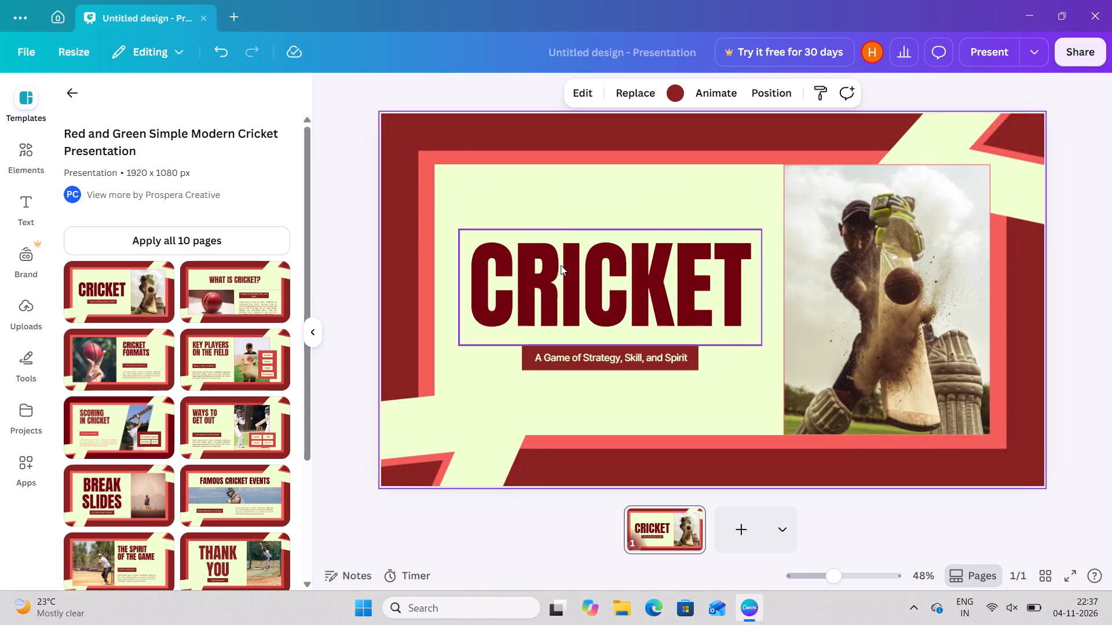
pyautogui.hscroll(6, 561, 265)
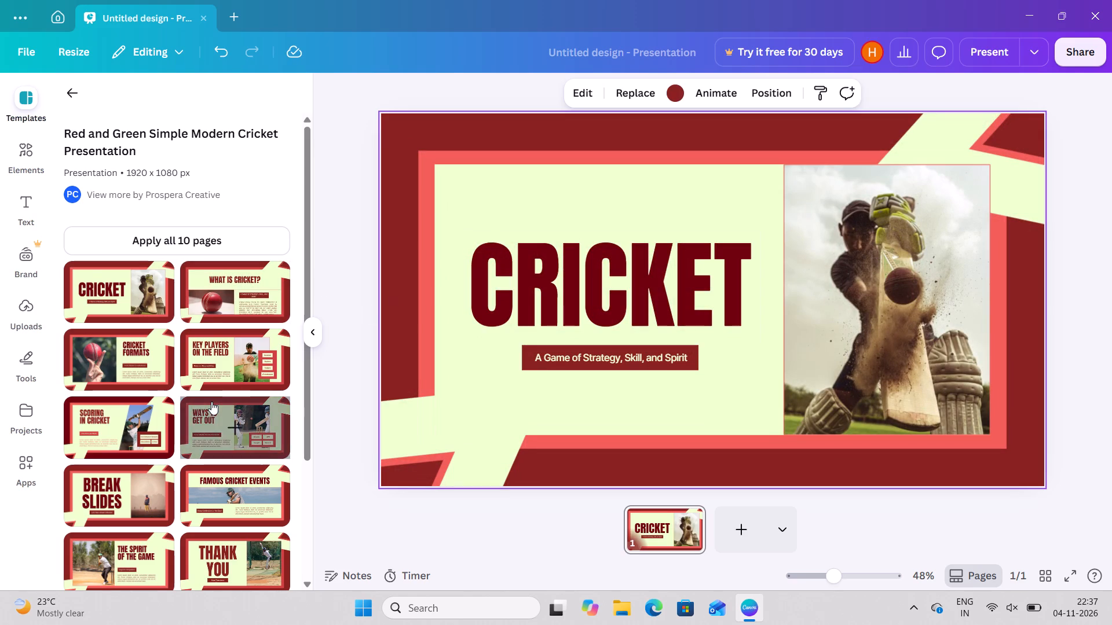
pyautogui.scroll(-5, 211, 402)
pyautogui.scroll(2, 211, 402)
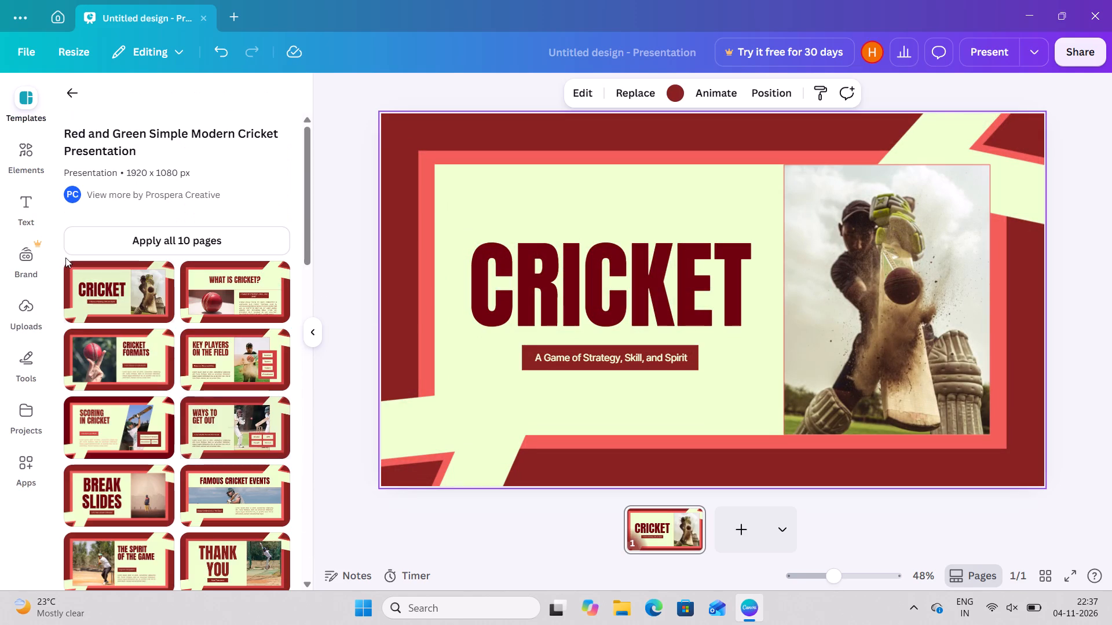
# Return to the search results and apply the cover page of the Blue Green and White Modern Cricket Presentation template to page 1.
pyautogui.click(67, 91)
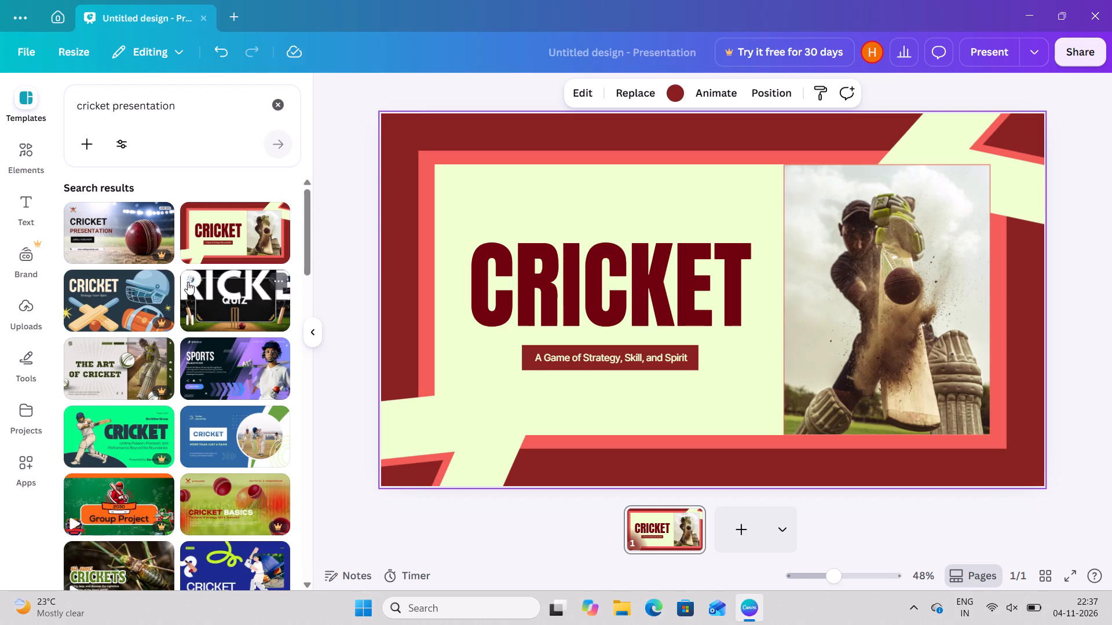
pyautogui.scroll(-2, 214, 345)
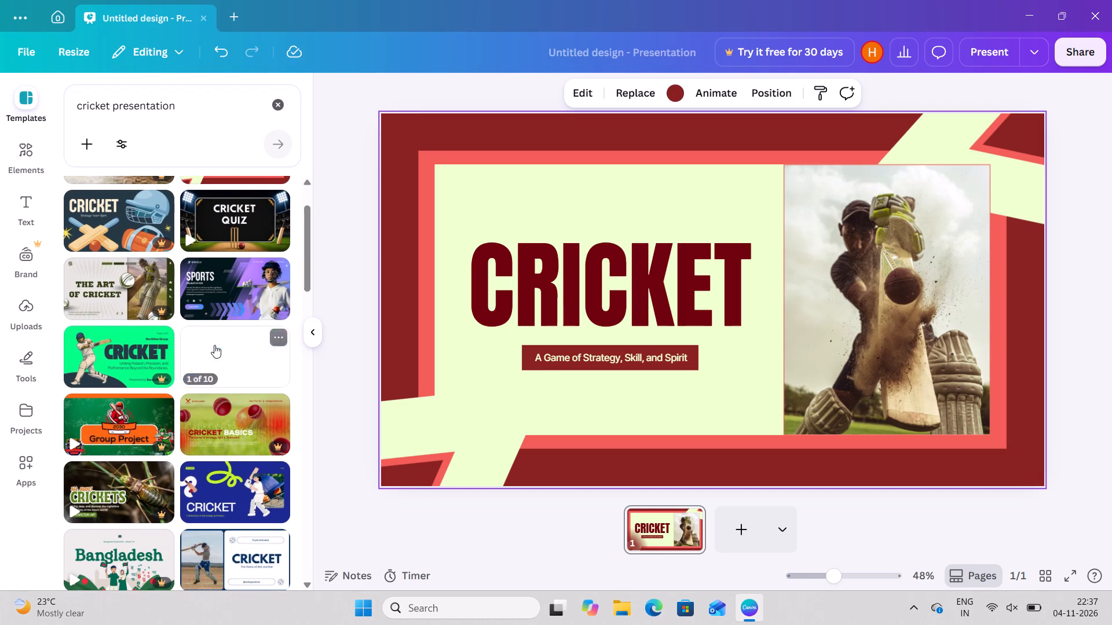
pyautogui.click(247, 357)
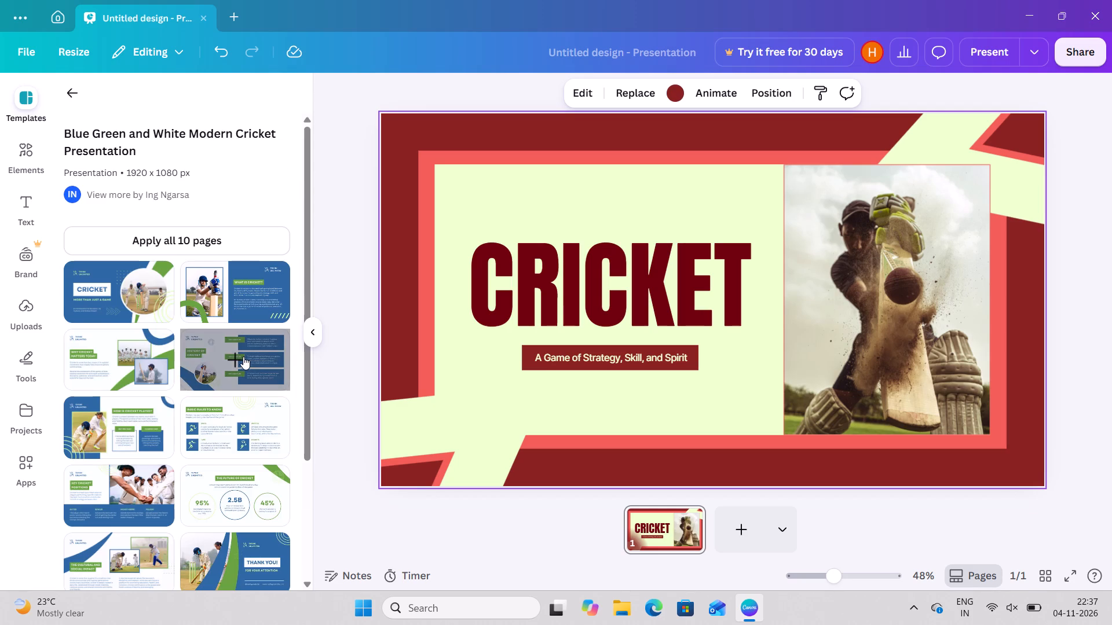
pyautogui.click(130, 299)
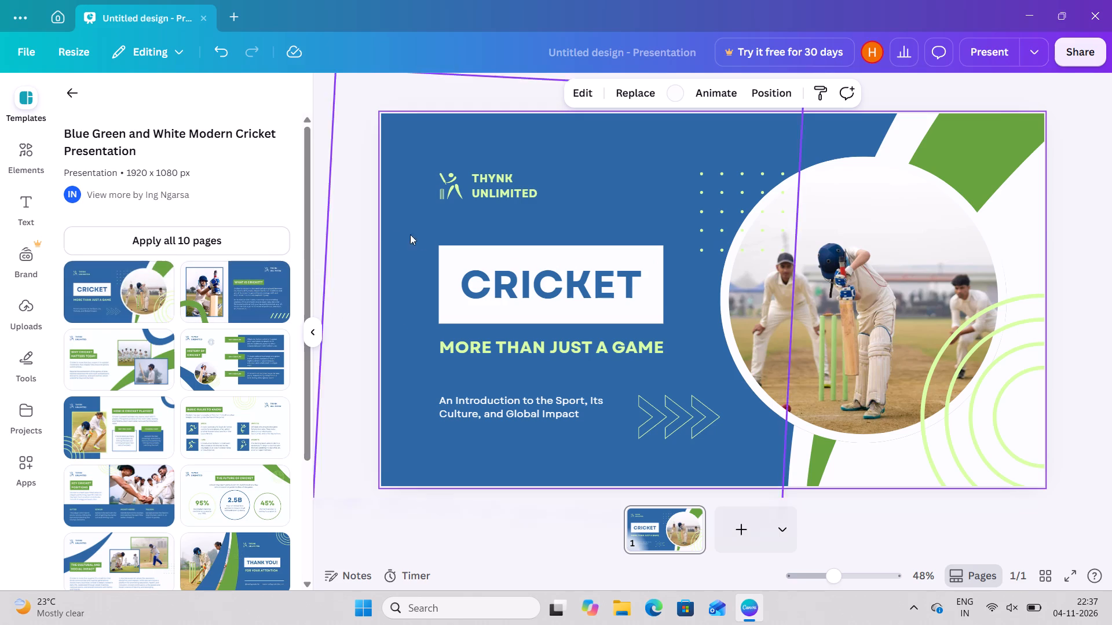
pyautogui.scroll(-5, 678, 315)
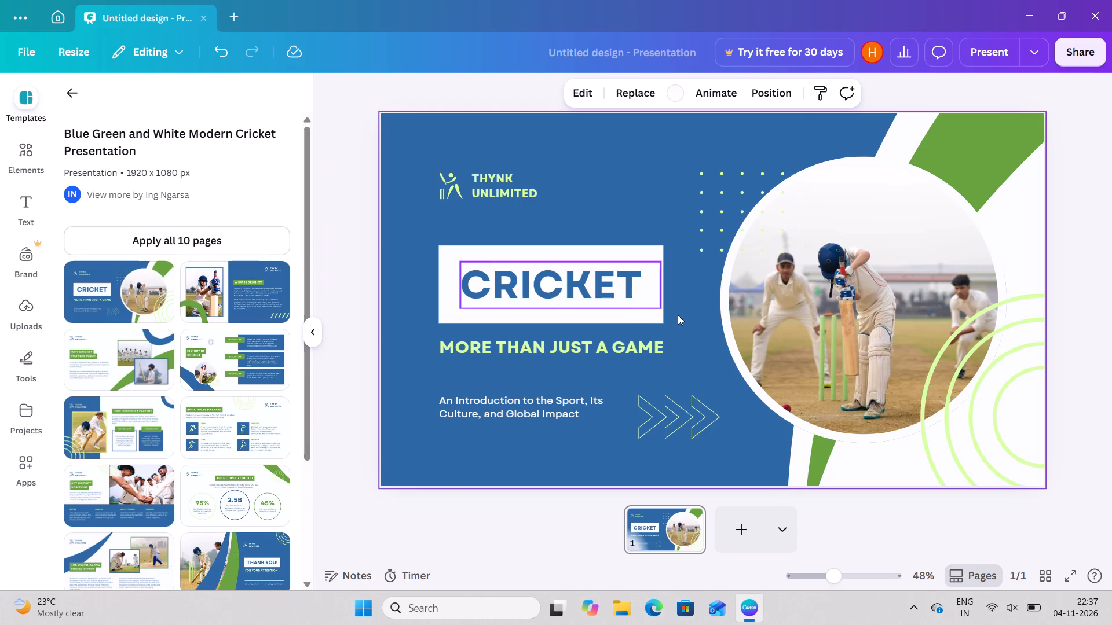
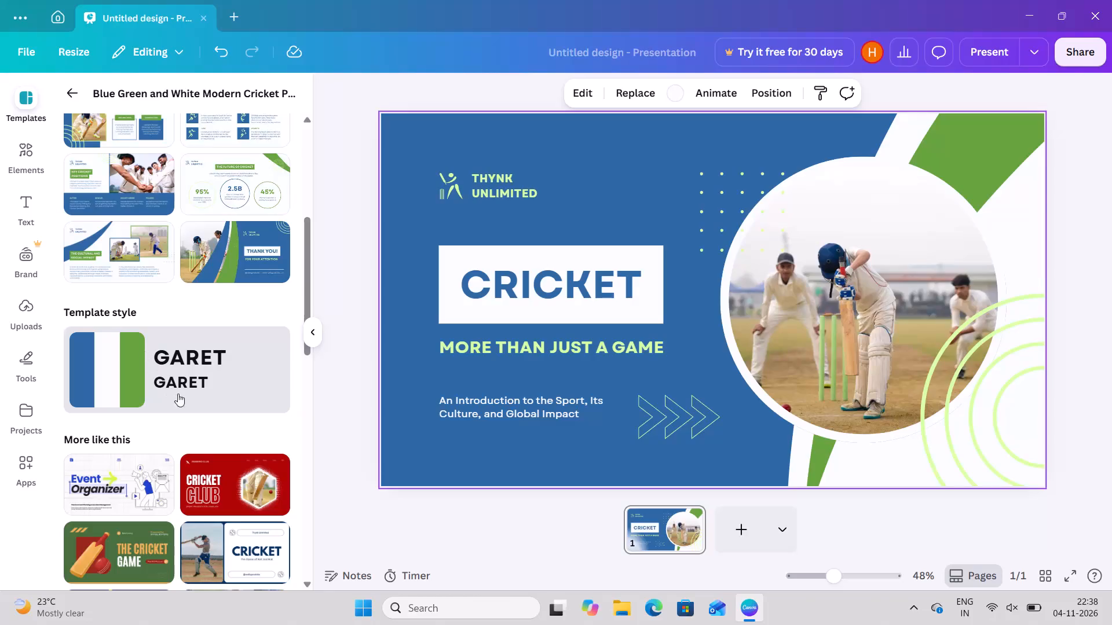
pyautogui.doubleClick(541, 288)
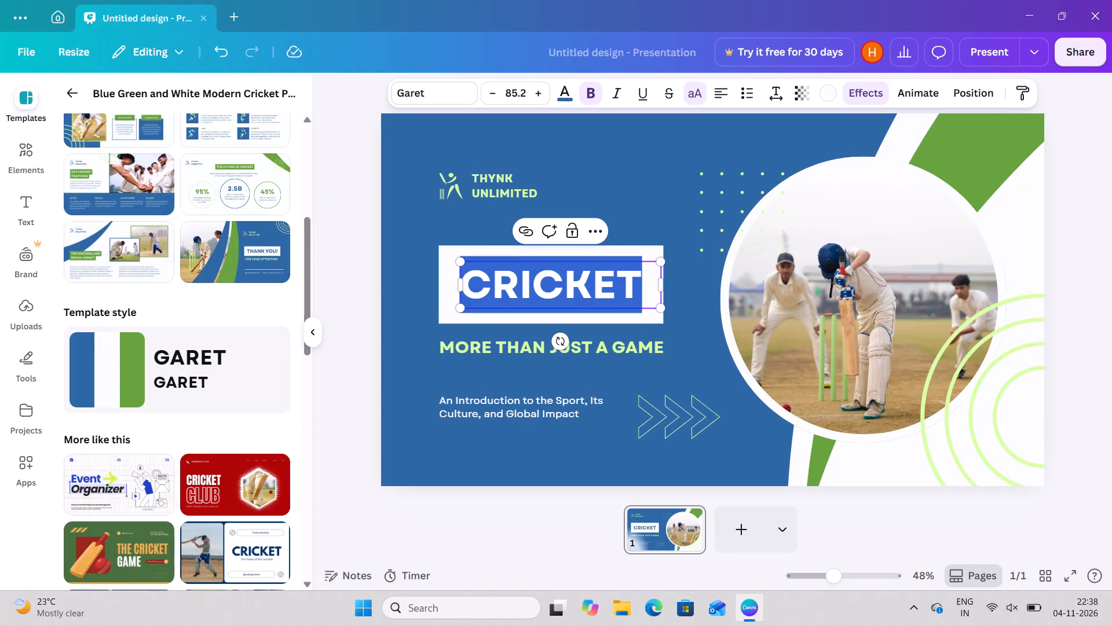
pyautogui.hotkey('alt', 'Tab')
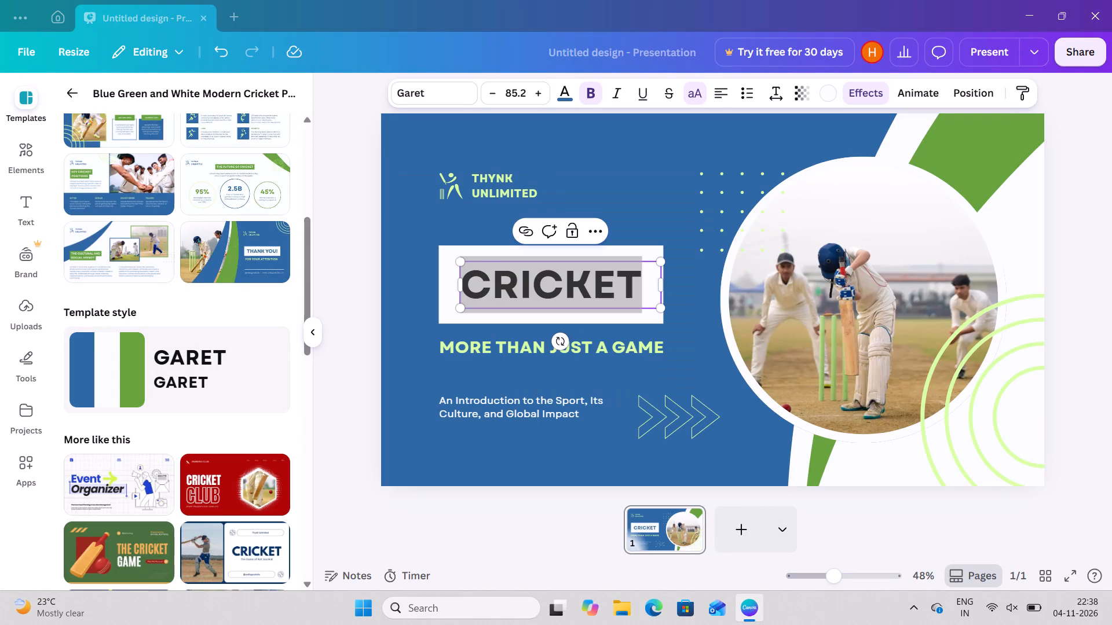
pyautogui.click(1030, 9)
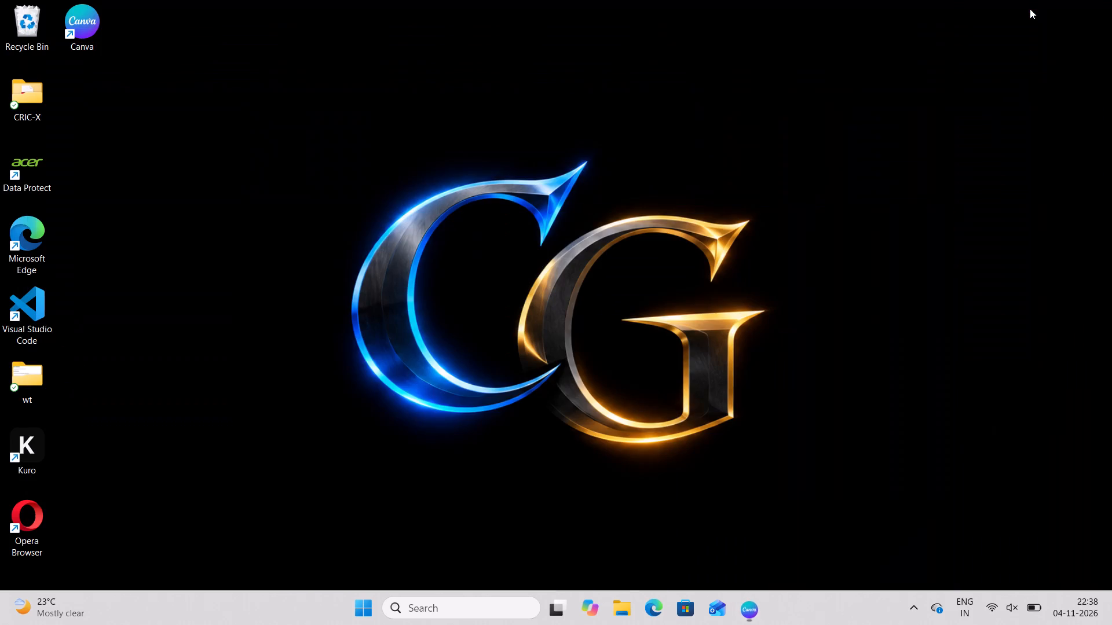
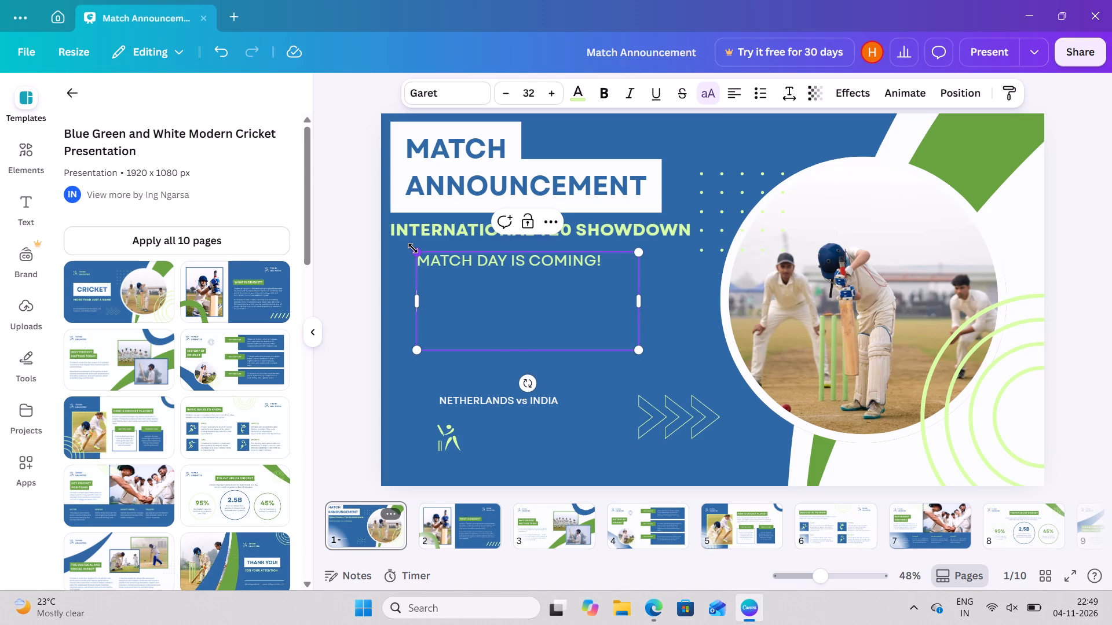
# Enlarge the "MATCH DAY IS COMING!" text to size 34.2 and move it down to just above the arrow graphic, beside the photo.
pyautogui.moveTo(413, 248); pyautogui.dragTo(398, 242)
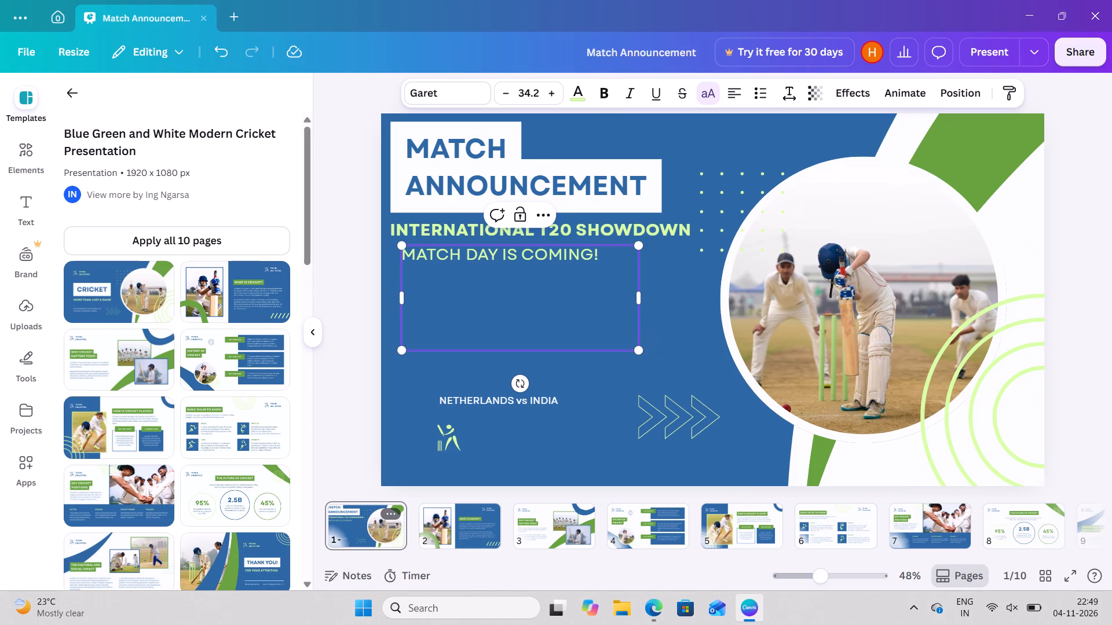
pyautogui.click(646, 368)
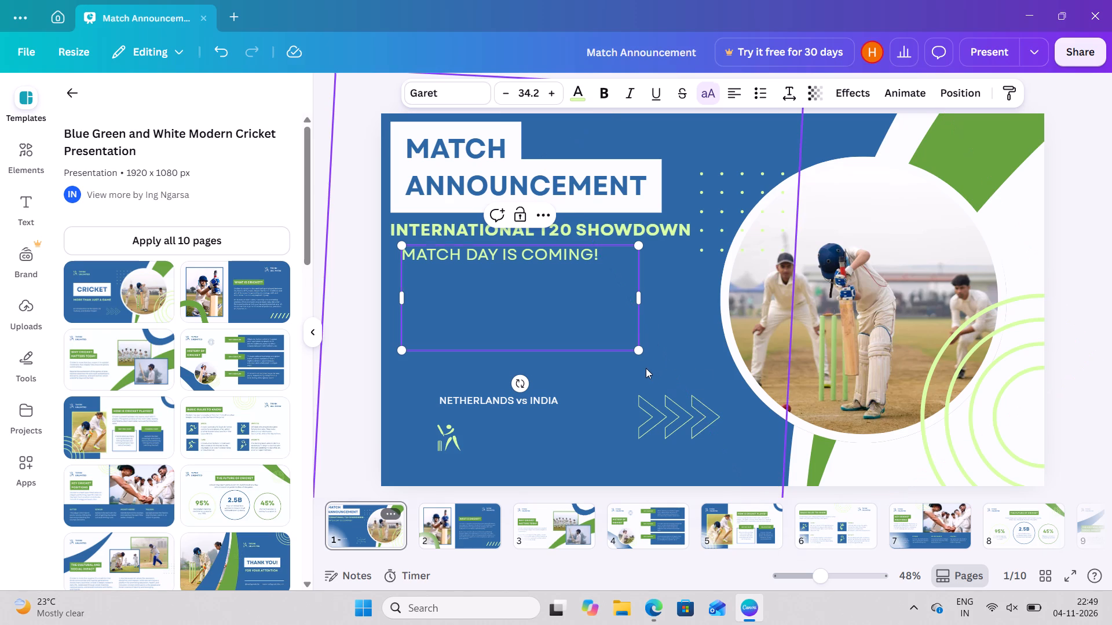
pyautogui.moveTo(502, 251); pyautogui.dragTo(591, 319)
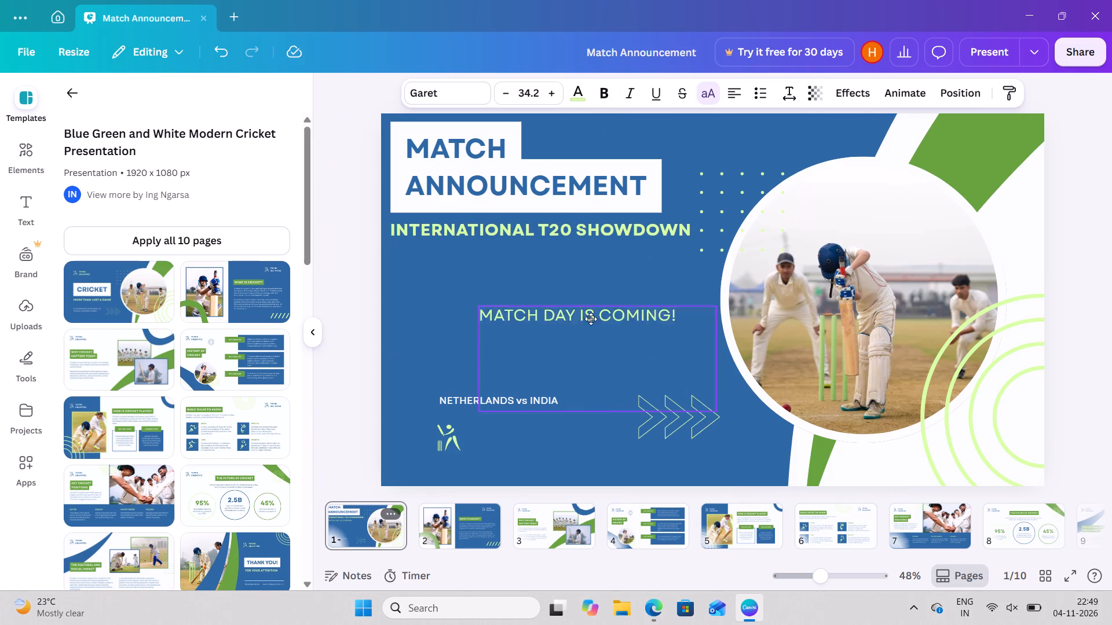
pyautogui.moveTo(591, 319); pyautogui.dragTo(627, 337)
# Move the white "NETHERLANDS vs INDIA" text up to sit just beneath the "INTERNATIONAL T20 SHOWDOWN" subtitle.
pyautogui.hscroll(-1, 627, 337)
pyautogui.moveTo(497, 398); pyautogui.dragTo(498, 236)
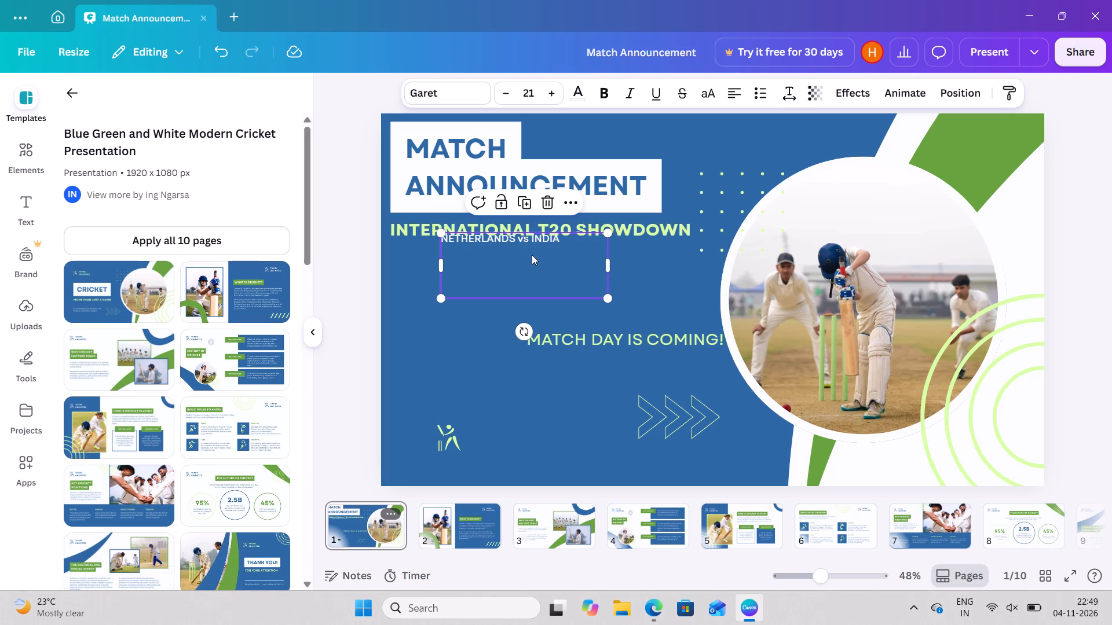
pyautogui.moveTo(532, 255); pyautogui.dragTo(538, 275)
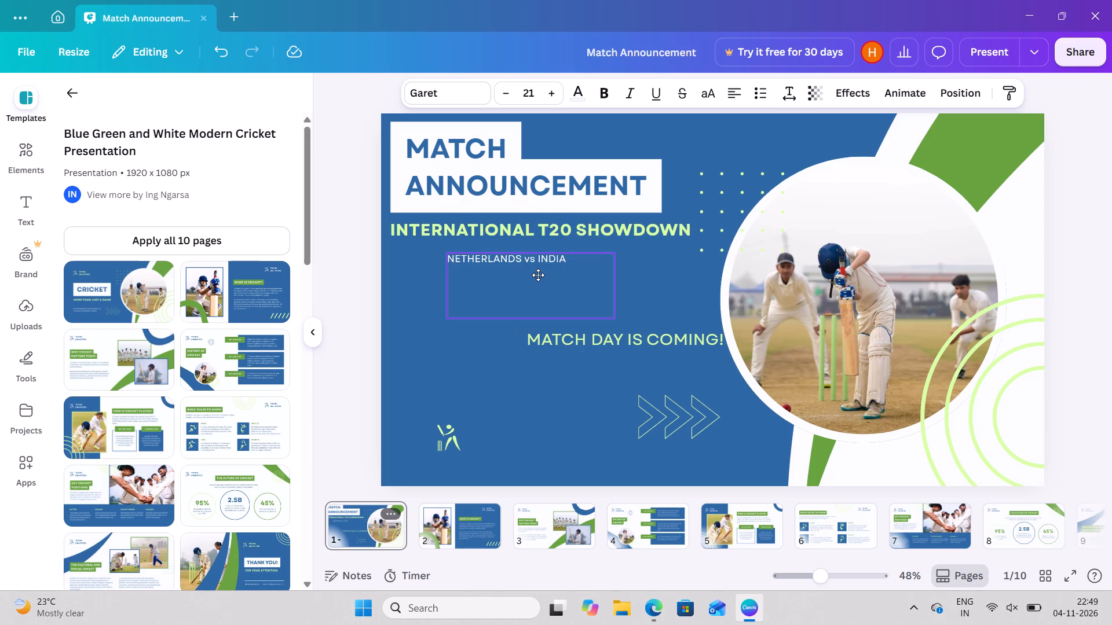
pyautogui.moveTo(538, 275); pyautogui.dragTo(537, 274)
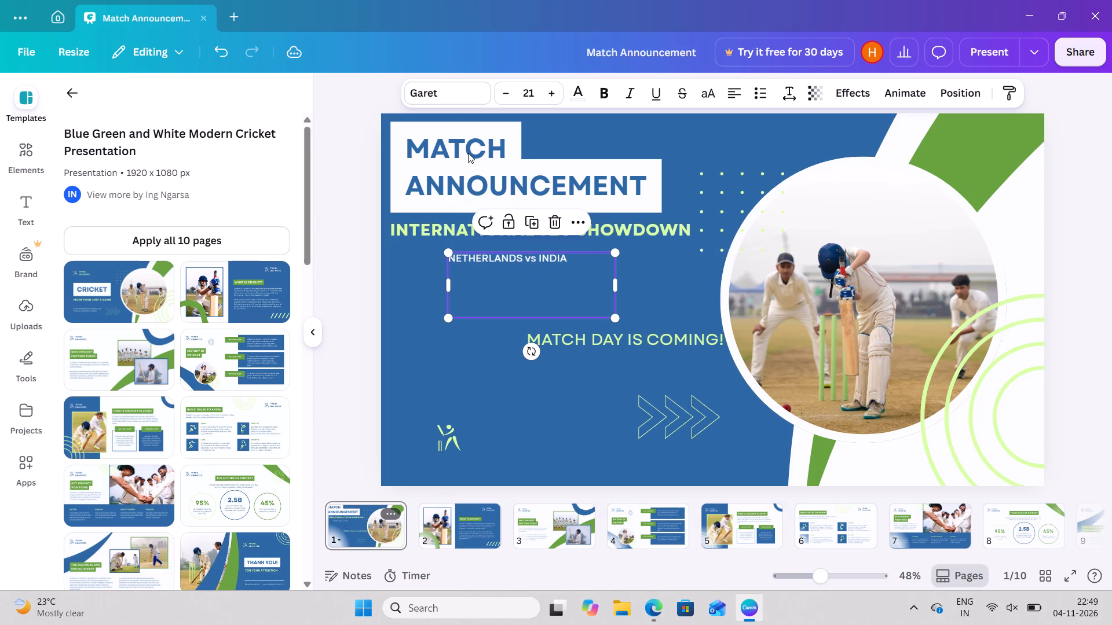
# Set the white "NETHERLANDS vs INDIA" text to the Bold weight of the Garet font.
pyautogui.click(445, 97)
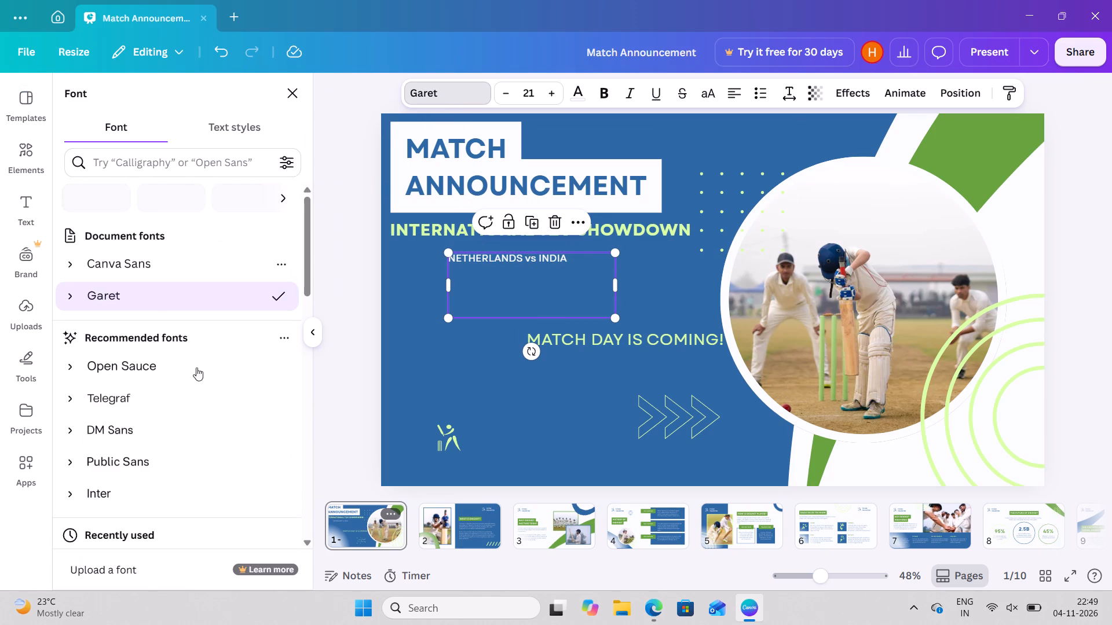
pyautogui.click(65, 302)
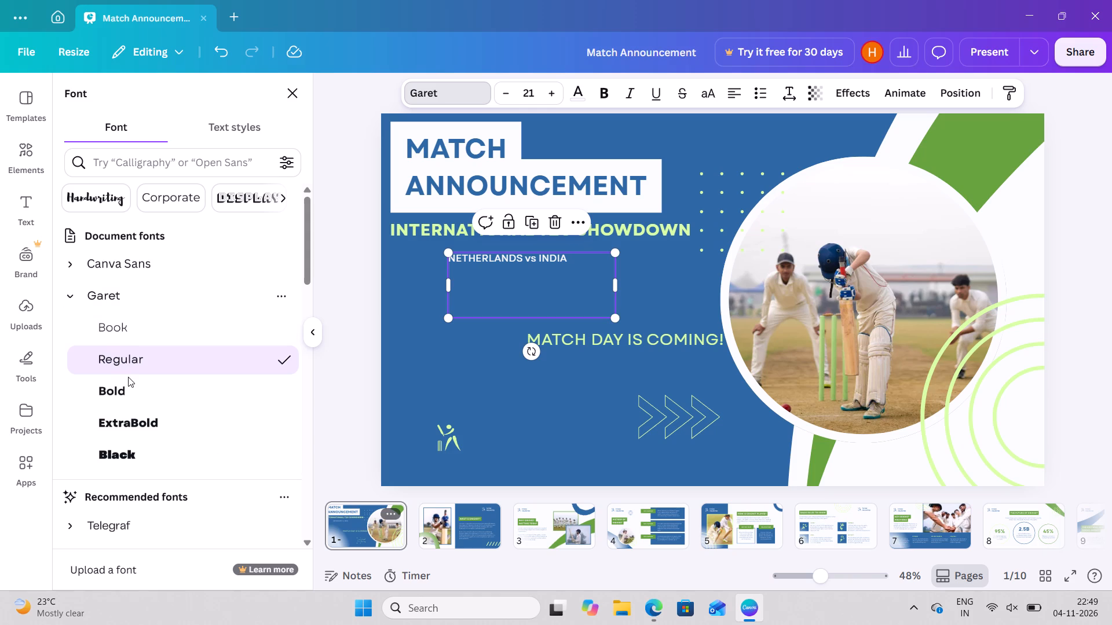
pyautogui.click(131, 380)
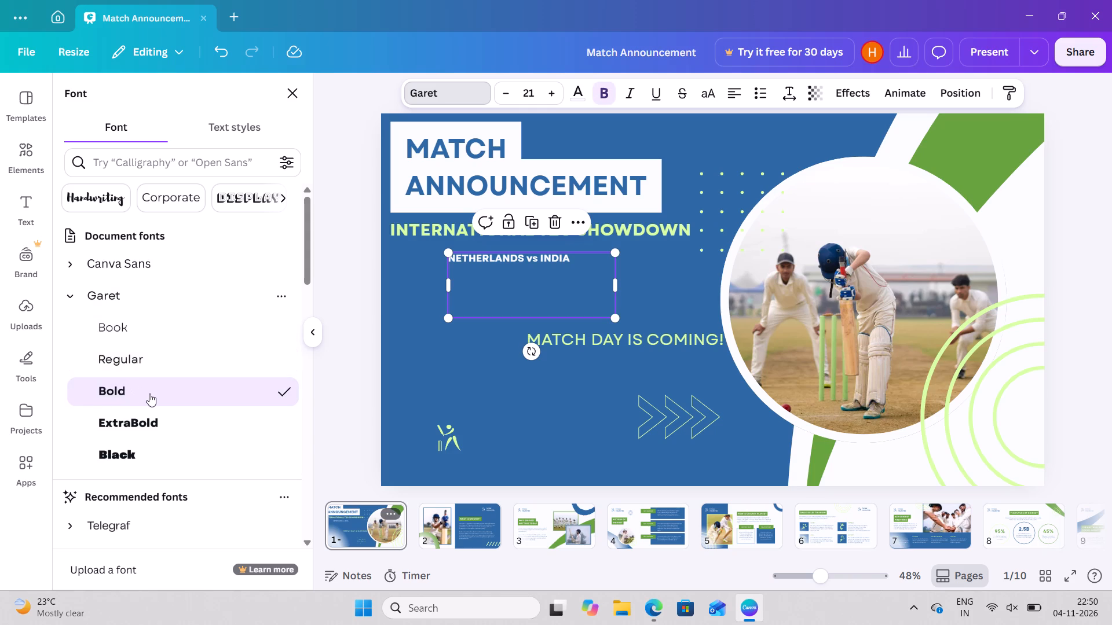
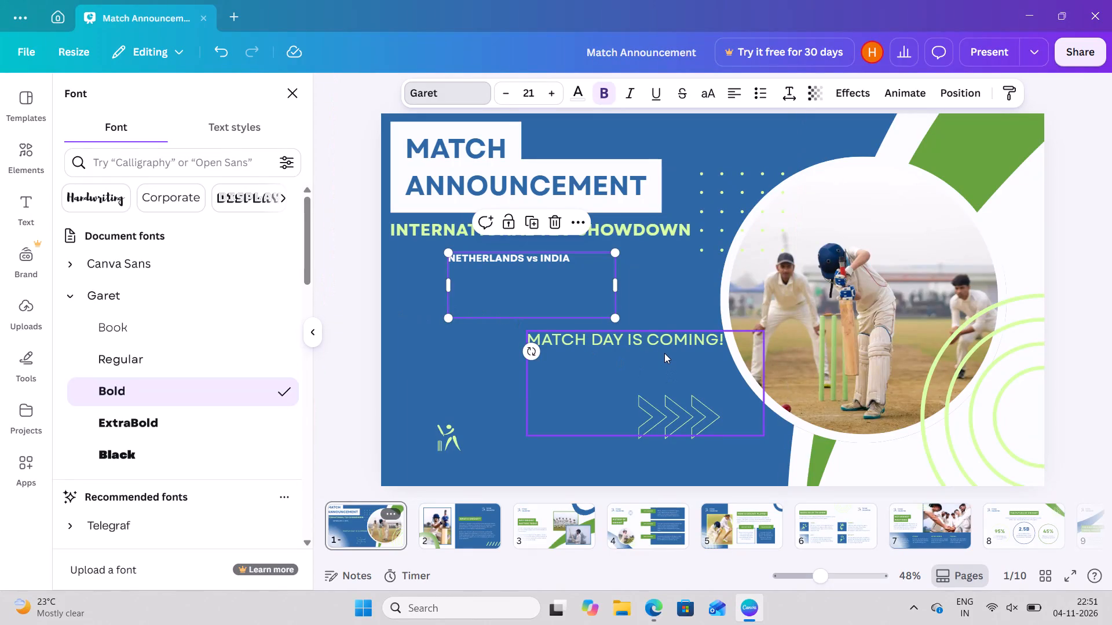
# Move the green "MATCH DAY IS COMING!" text up to sit beneath the white "NETHERLANDS vs INDIA" line.
pyautogui.click(664, 353)
pyautogui.moveTo(651, 351); pyautogui.dragTo(570, 323)
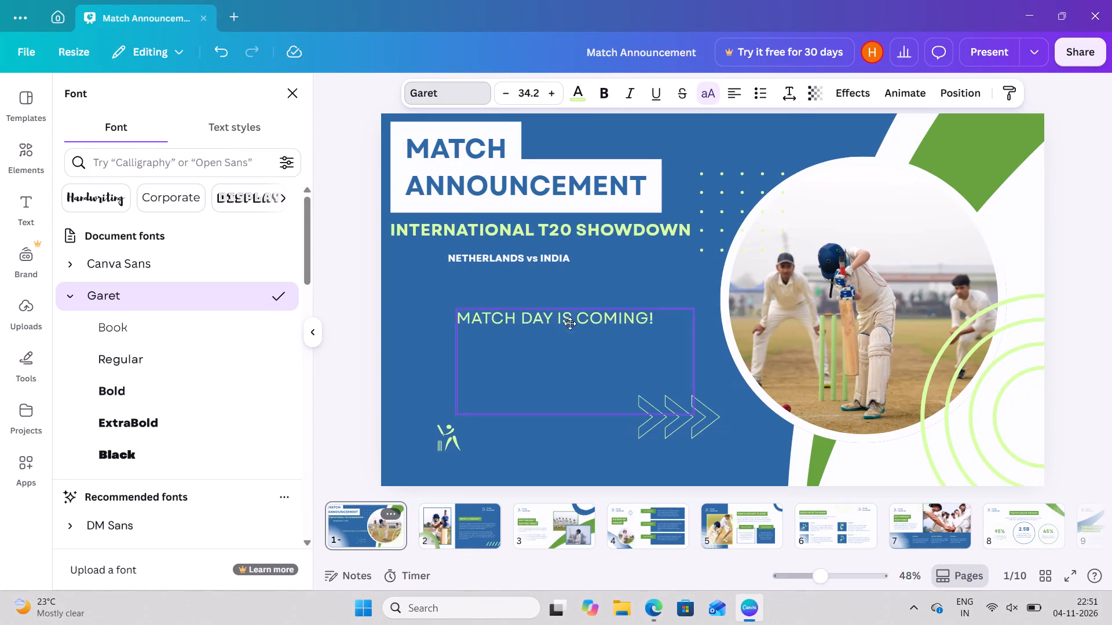
pyautogui.moveTo(570, 323); pyautogui.dragTo(528, 300)
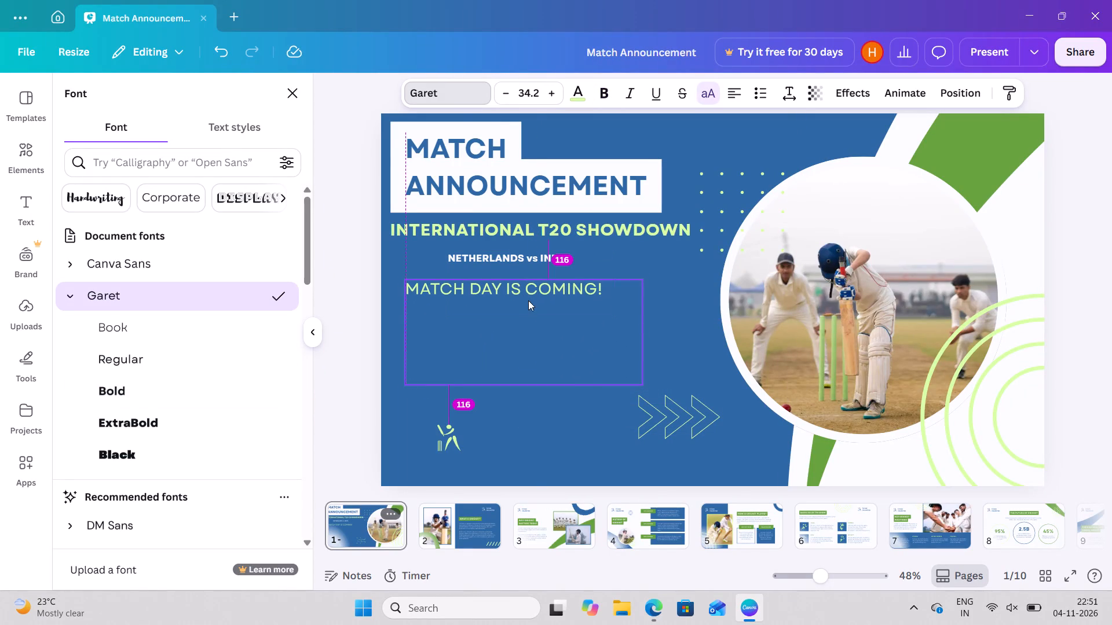
# Set the "MATCH DAY IS COMING!" text to the Bold weight of the Garet font.
pyautogui.click(480, 84)
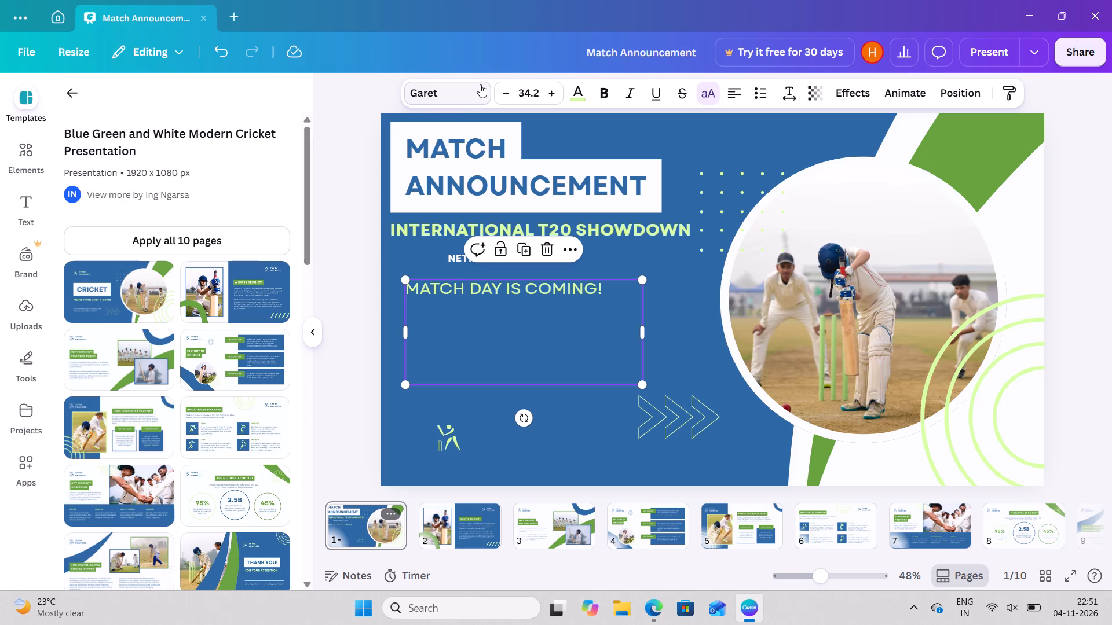
pyautogui.click(447, 94)
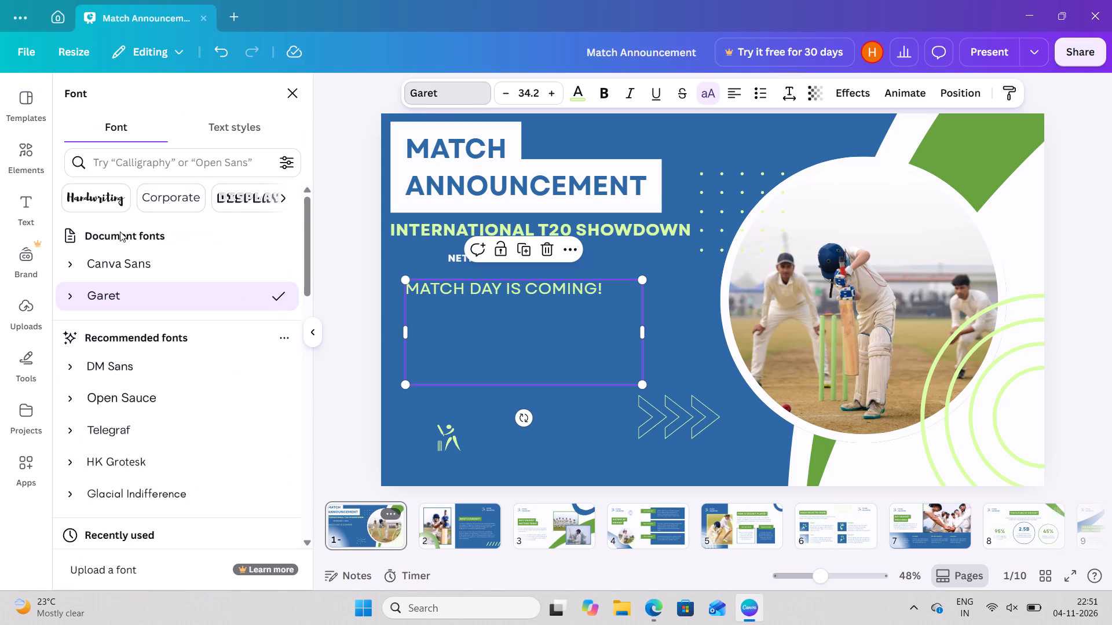
pyautogui.click(71, 301)
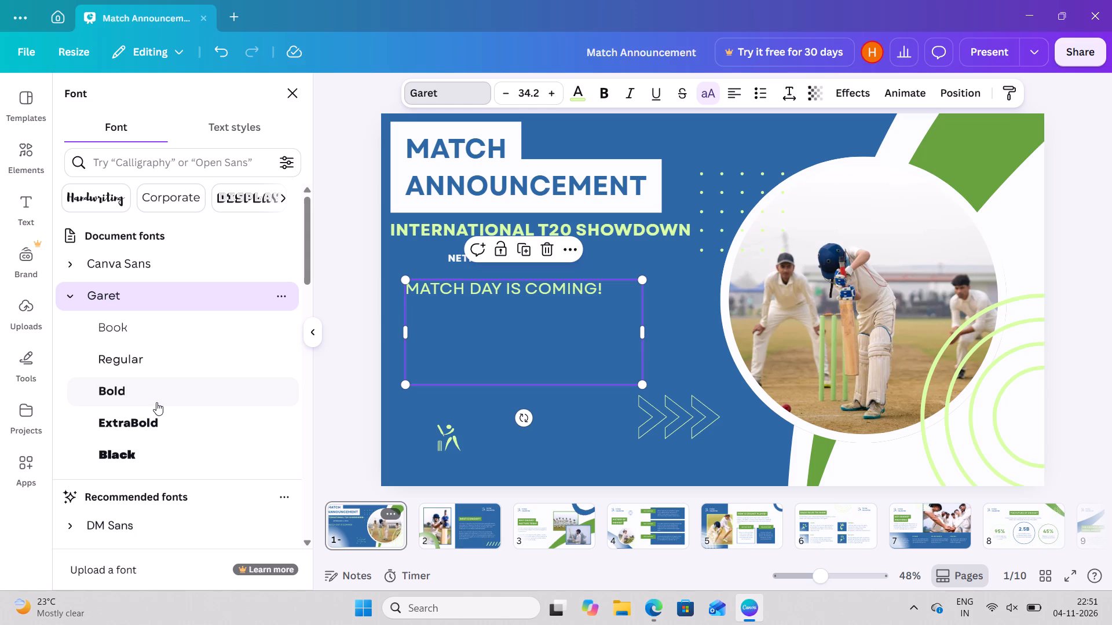
pyautogui.click(156, 402)
pyautogui.click(341, 321)
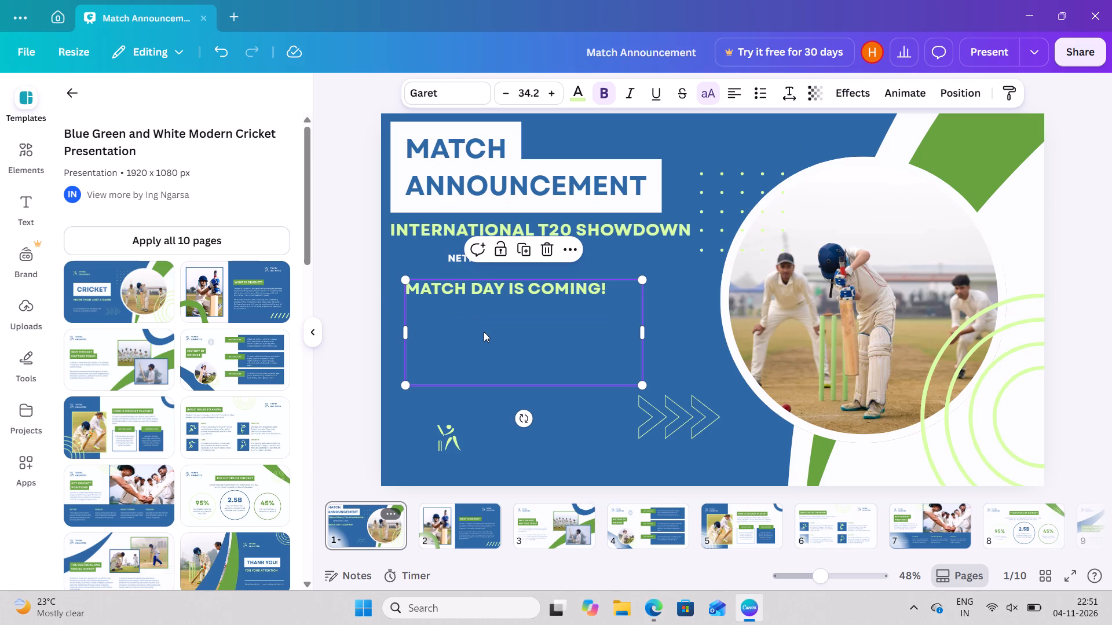
# Shift the "MATCH DAY IS COMING!" text slightly to the right, keeping it just beneath the "NETHERLANDS vs INDIA" line.
pyautogui.moveTo(495, 336); pyautogui.dragTo(510, 332)
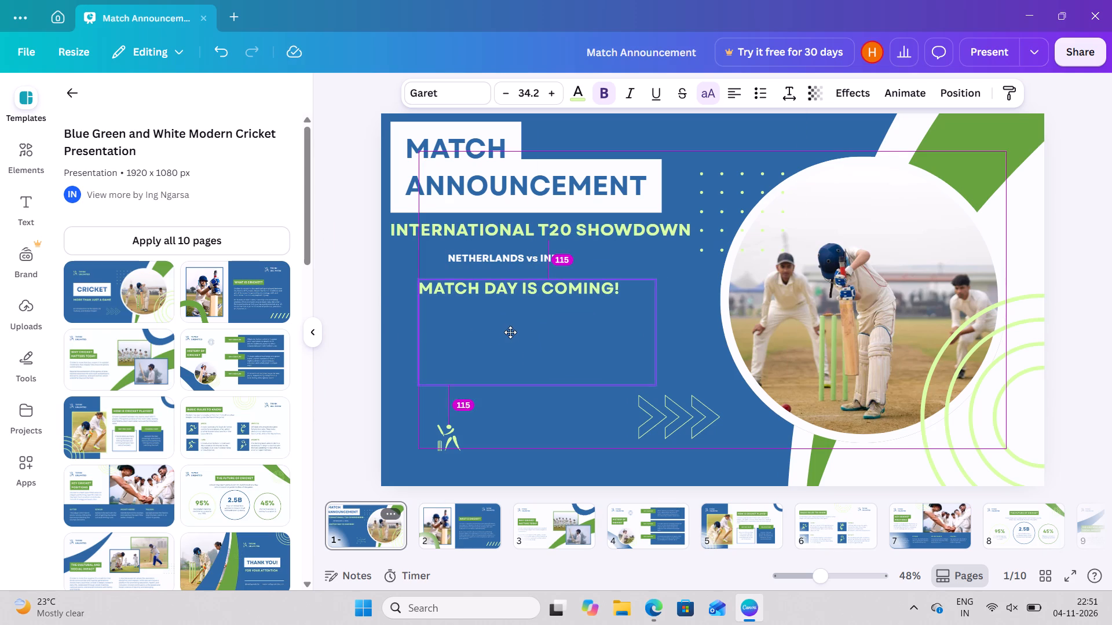
pyautogui.moveTo(510, 332); pyautogui.dragTo(511, 332)
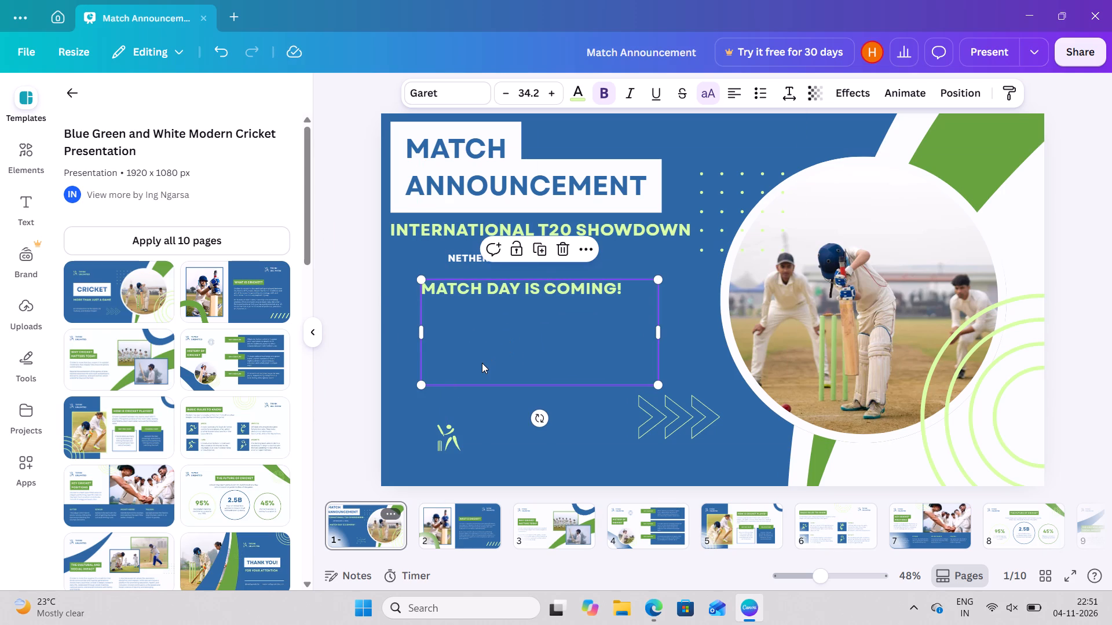
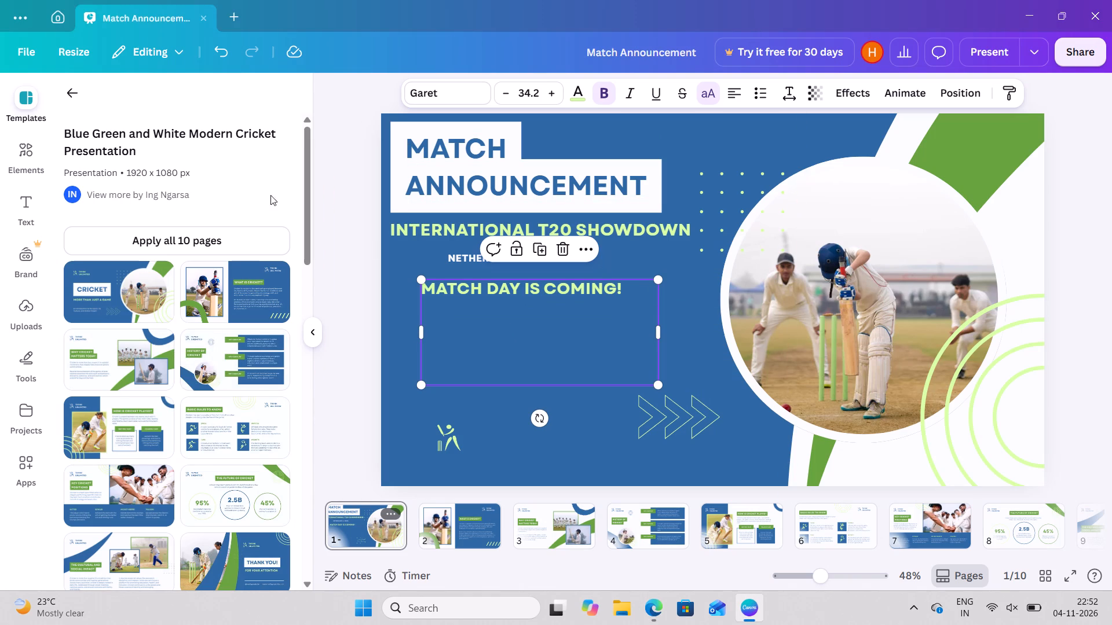
pyautogui.click(317, 331)
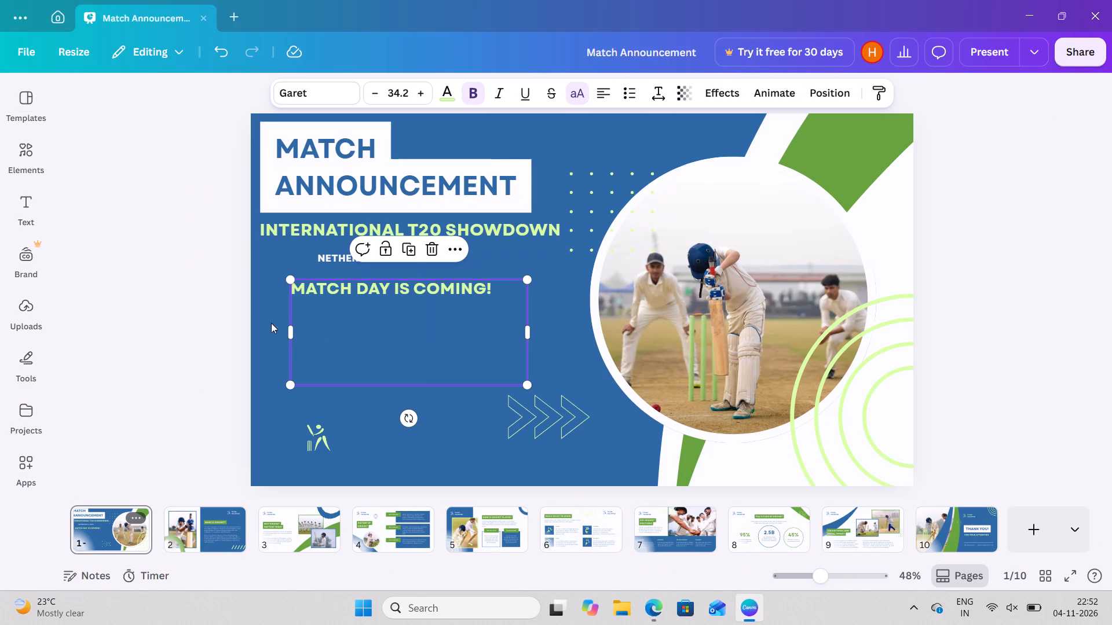
pyautogui.click(31, 357)
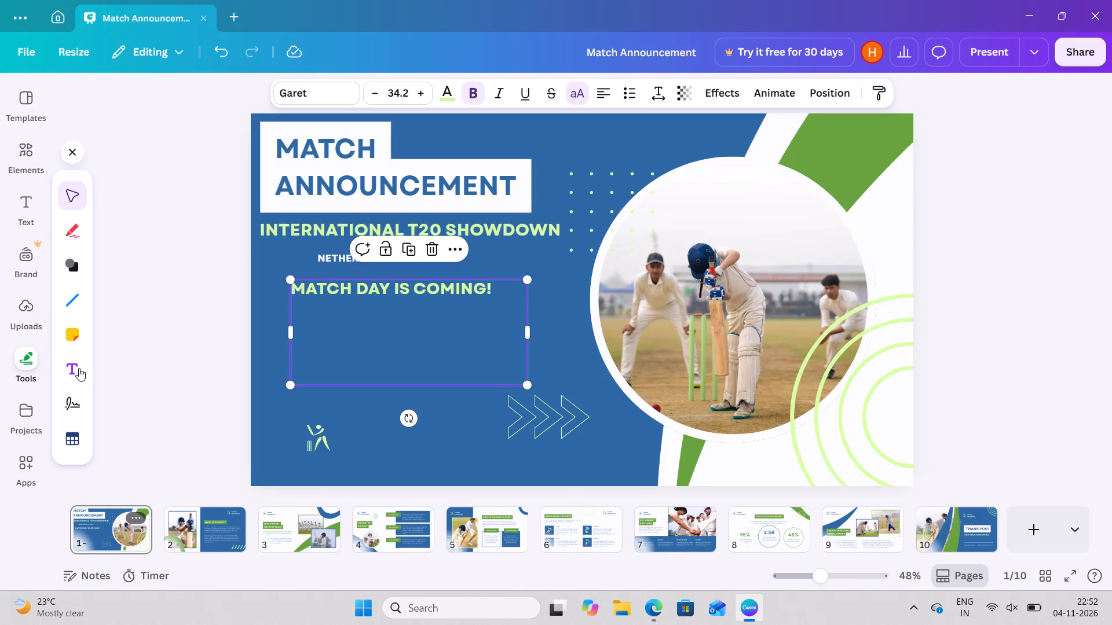
pyautogui.click(84, 369)
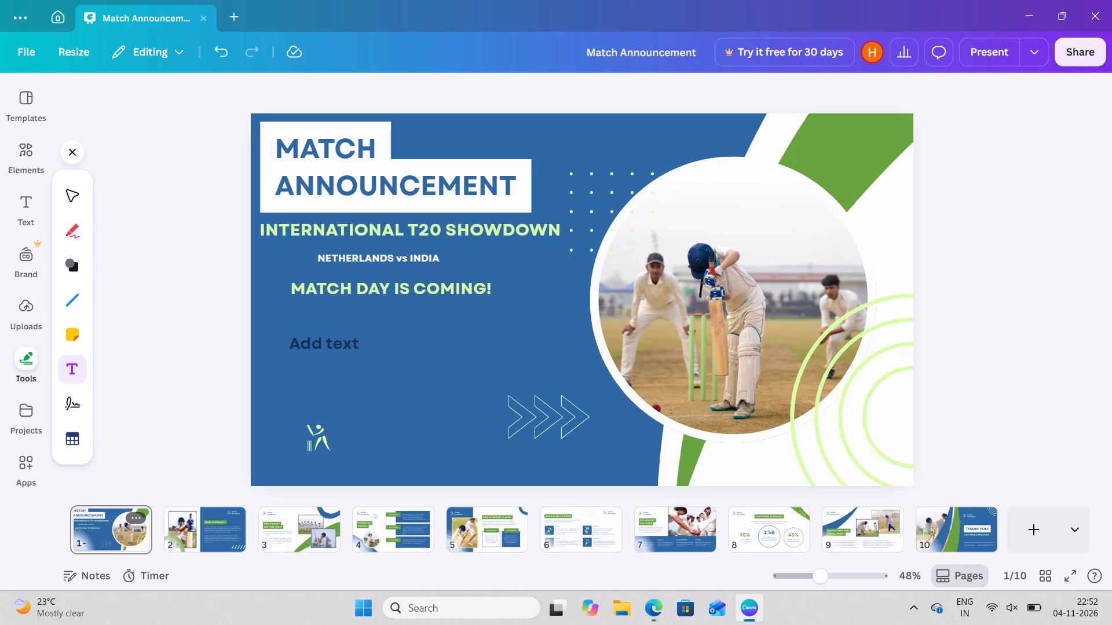
pyautogui.click(287, 318)
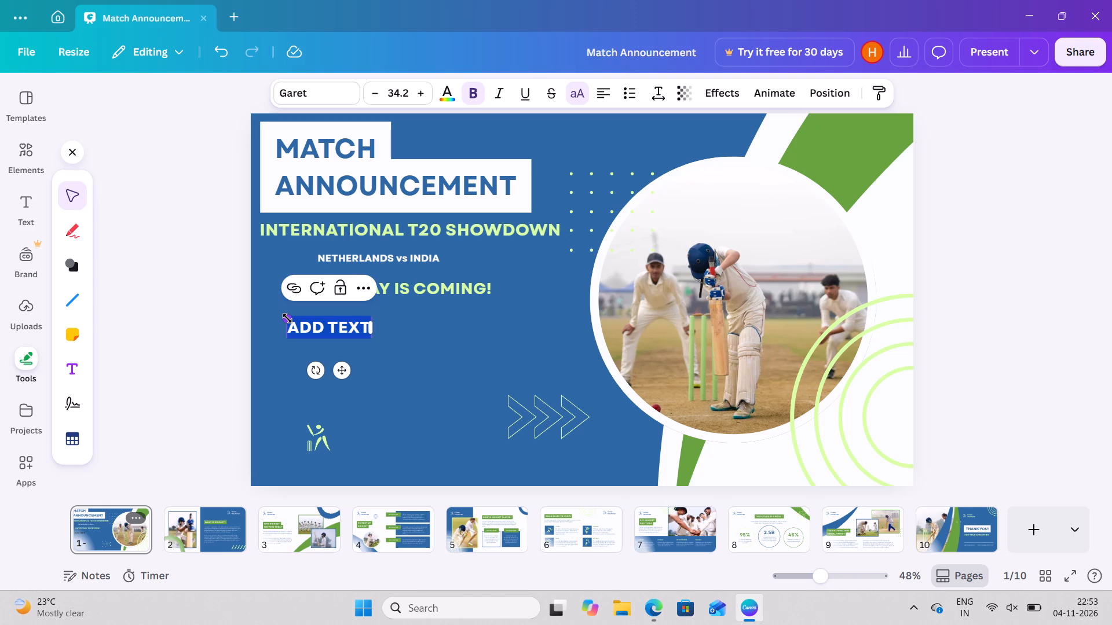
pyautogui.press('BackSpace')
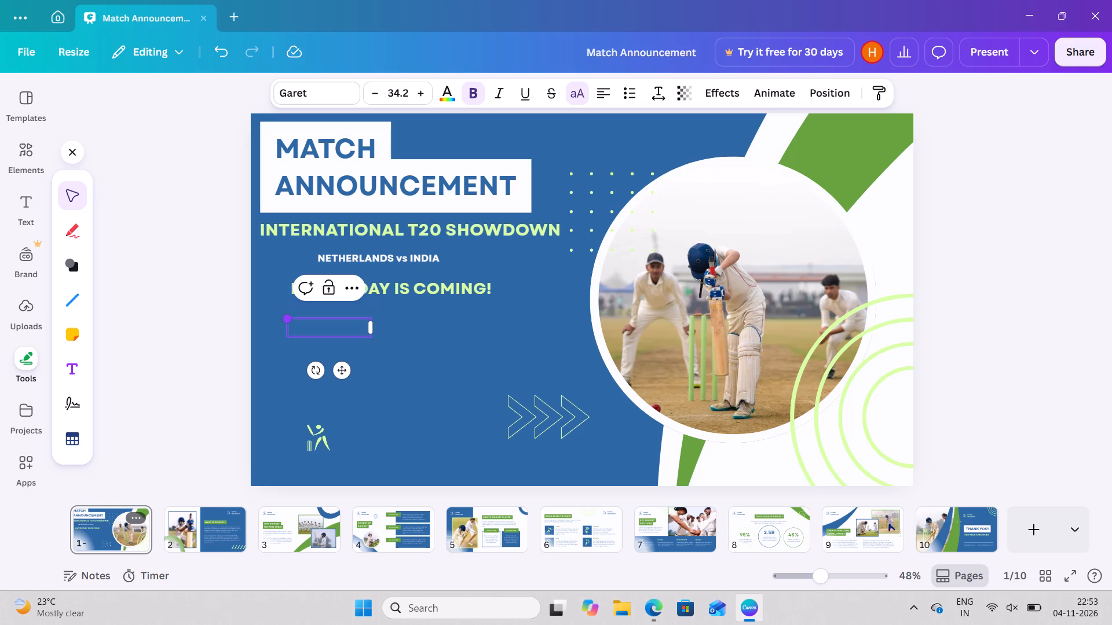
pyautogui.hotkey('alt', 'Tab')
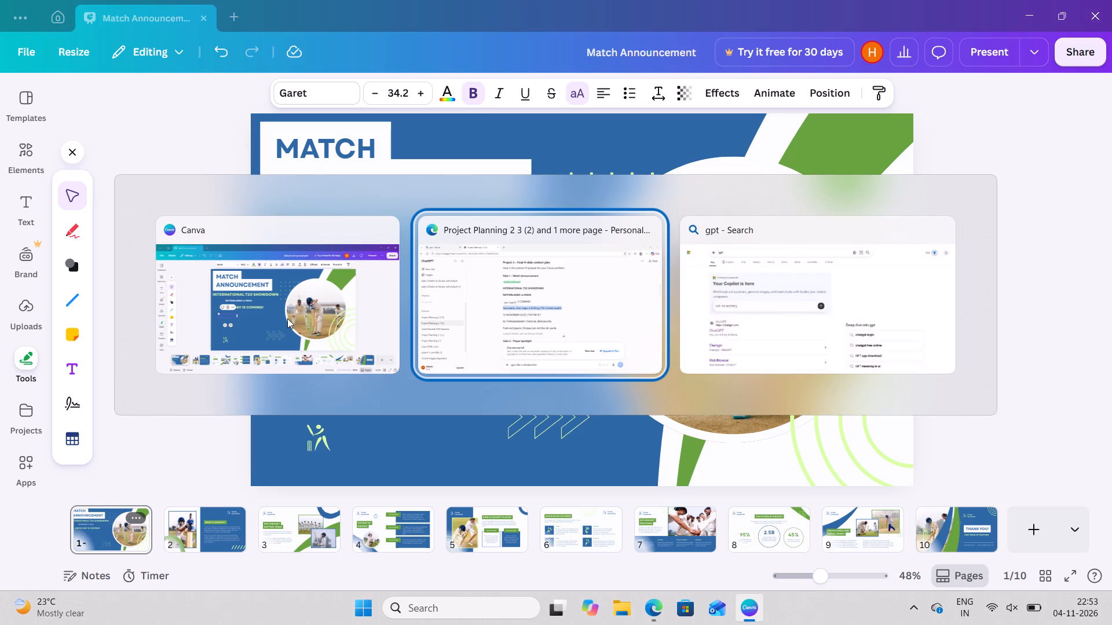
pyautogui.keyDown('alt'); pyautogui.click(237, 328); pyautogui.keyUp('alt')
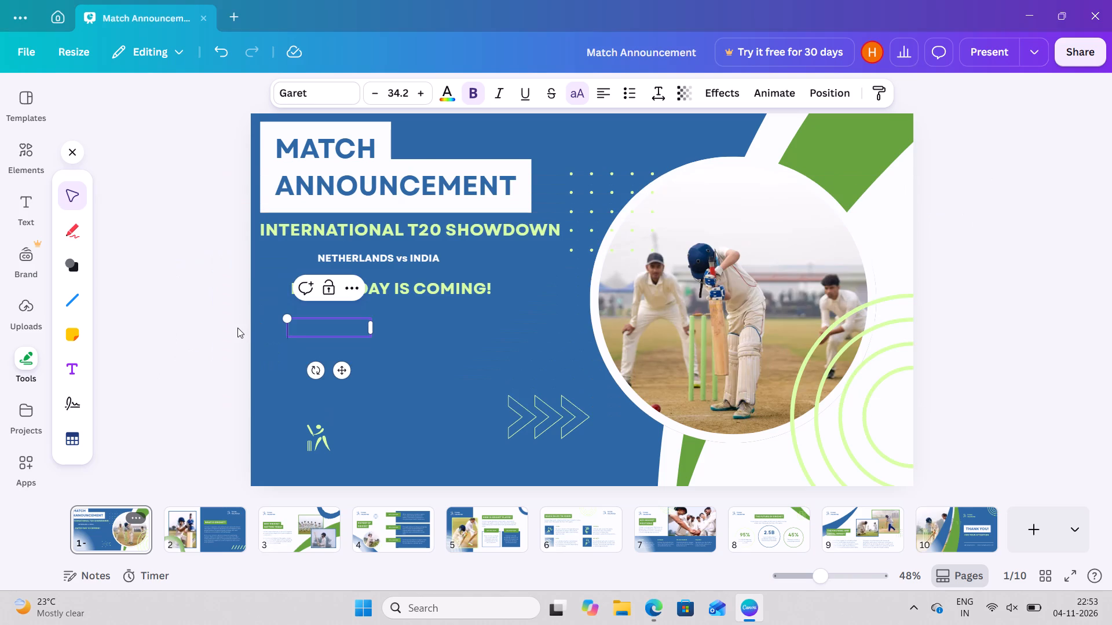
pyautogui.hotkey('ctrl', 'v')
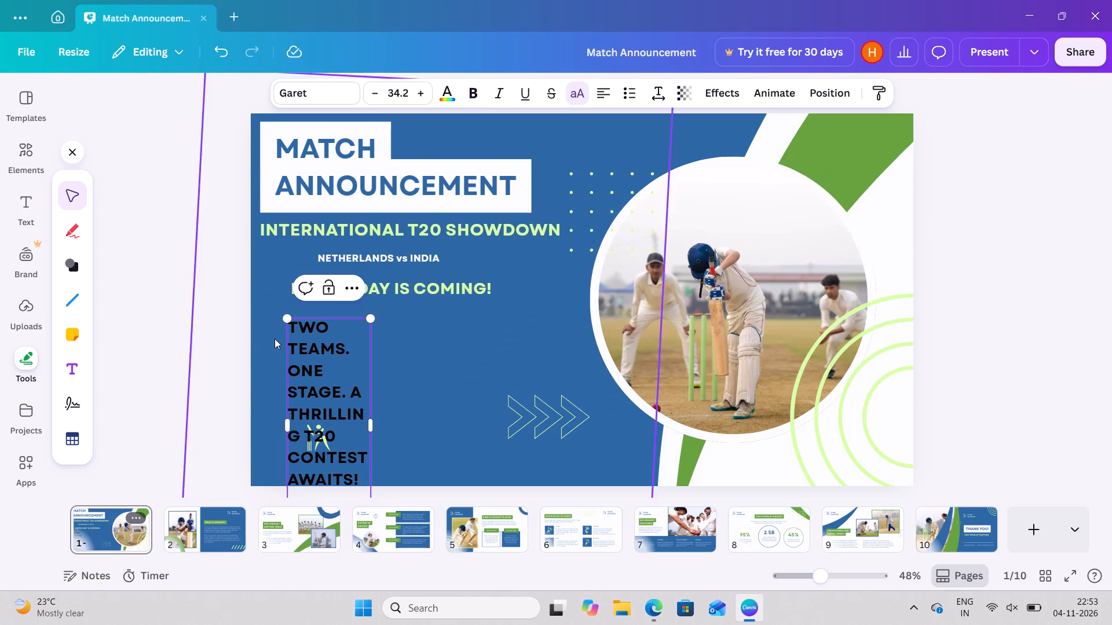
# Widen the "TWO TEAMS. ONE STAGE." text box so its text wraps onto two lines.
pyautogui.moveTo(372, 425); pyautogui.dragTo(573, 390)
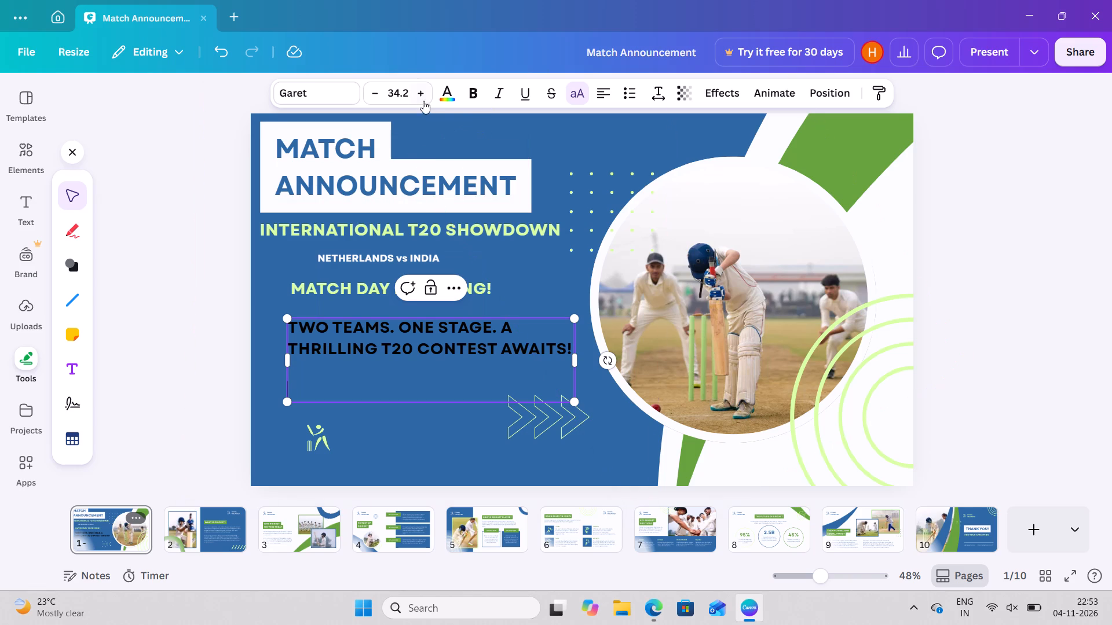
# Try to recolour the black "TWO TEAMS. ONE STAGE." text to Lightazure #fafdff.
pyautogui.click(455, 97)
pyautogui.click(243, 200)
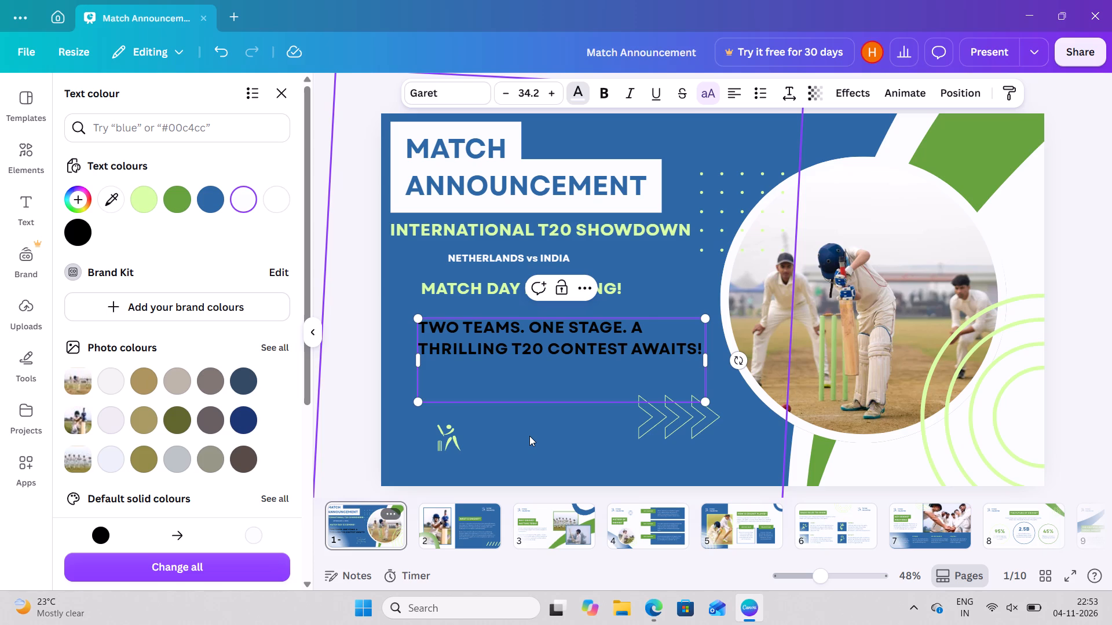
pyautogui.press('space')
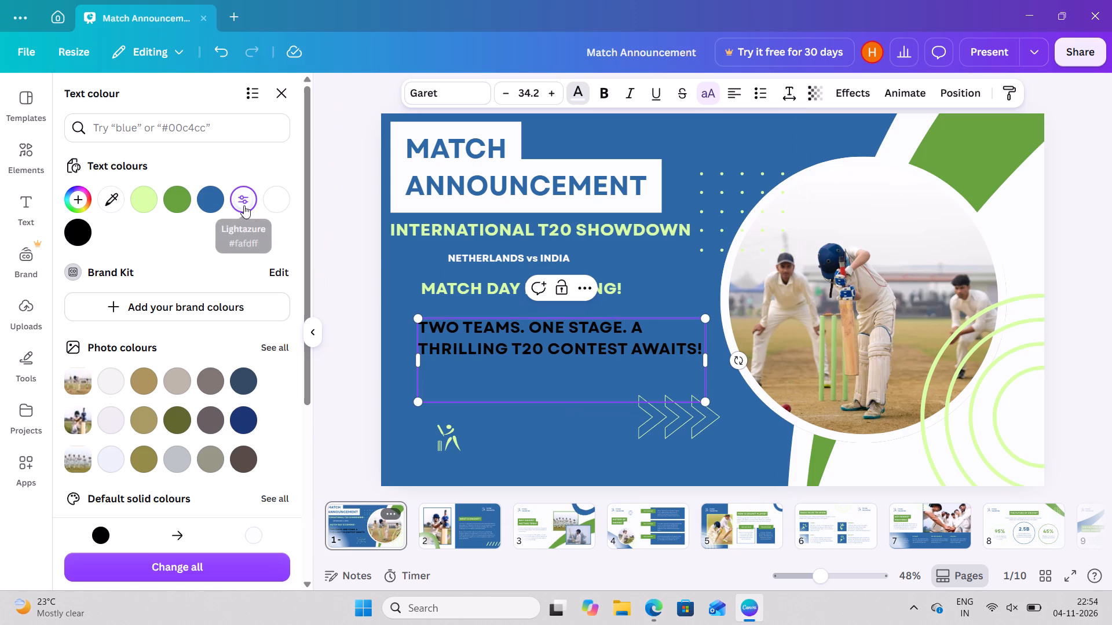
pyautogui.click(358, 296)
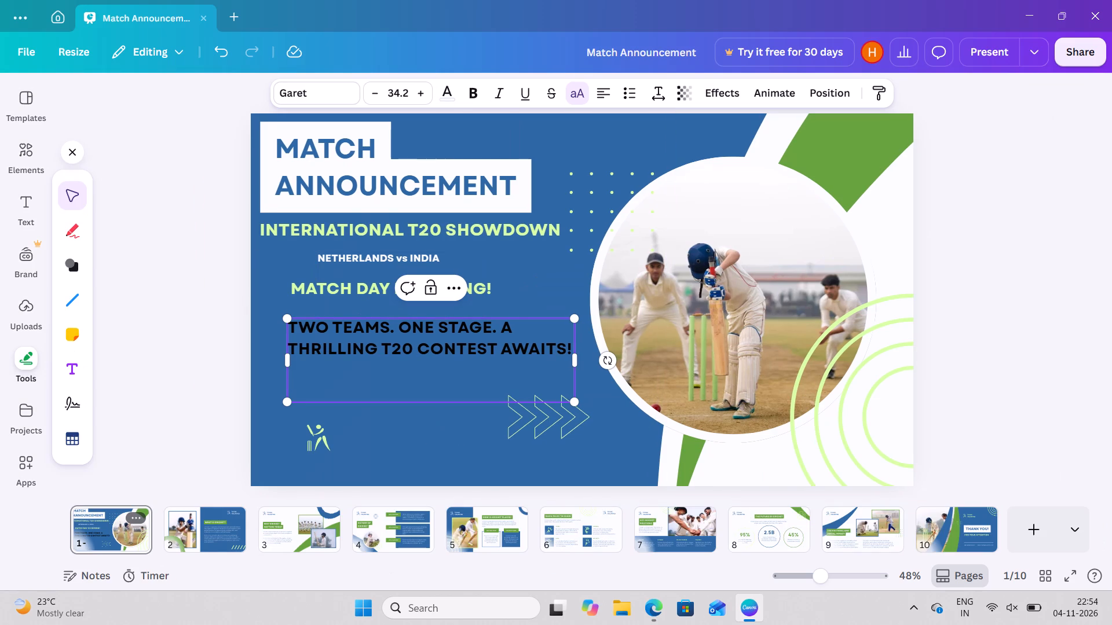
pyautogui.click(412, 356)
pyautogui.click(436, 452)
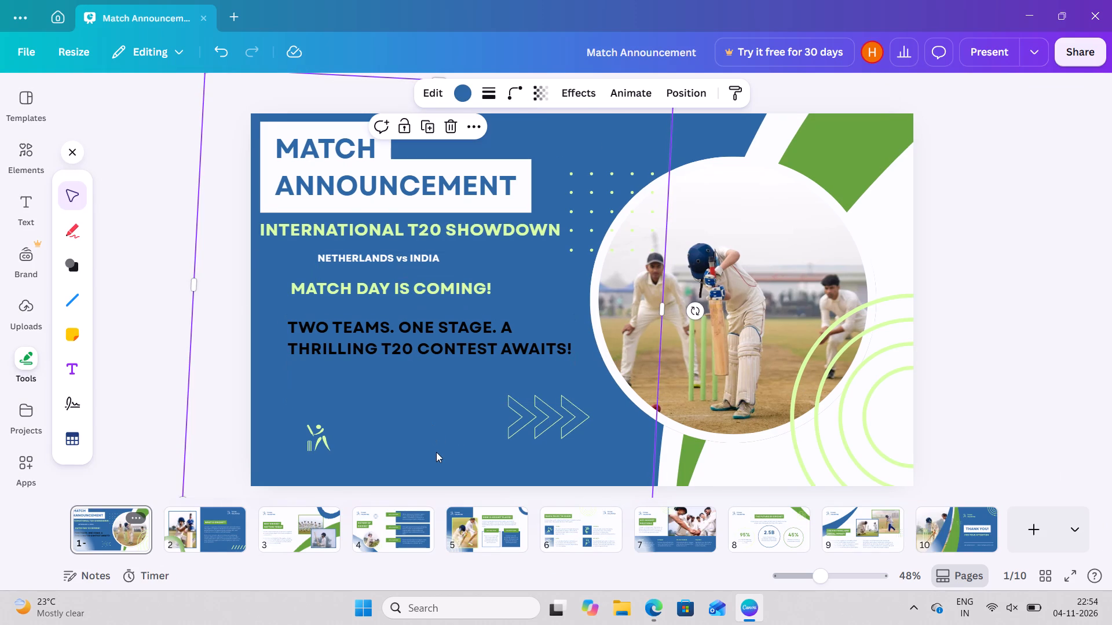
# Set the colour of the "TWO TEAMS. ONE STAGE." text to Lightazure #fafdff.
pyautogui.click(415, 365)
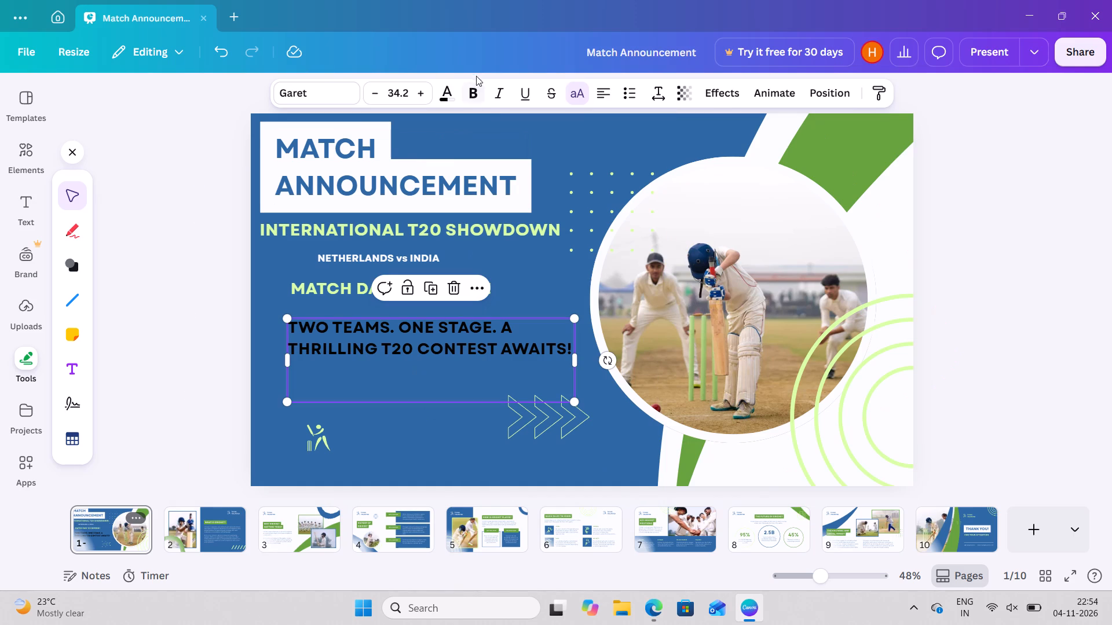
pyautogui.click(437, 98)
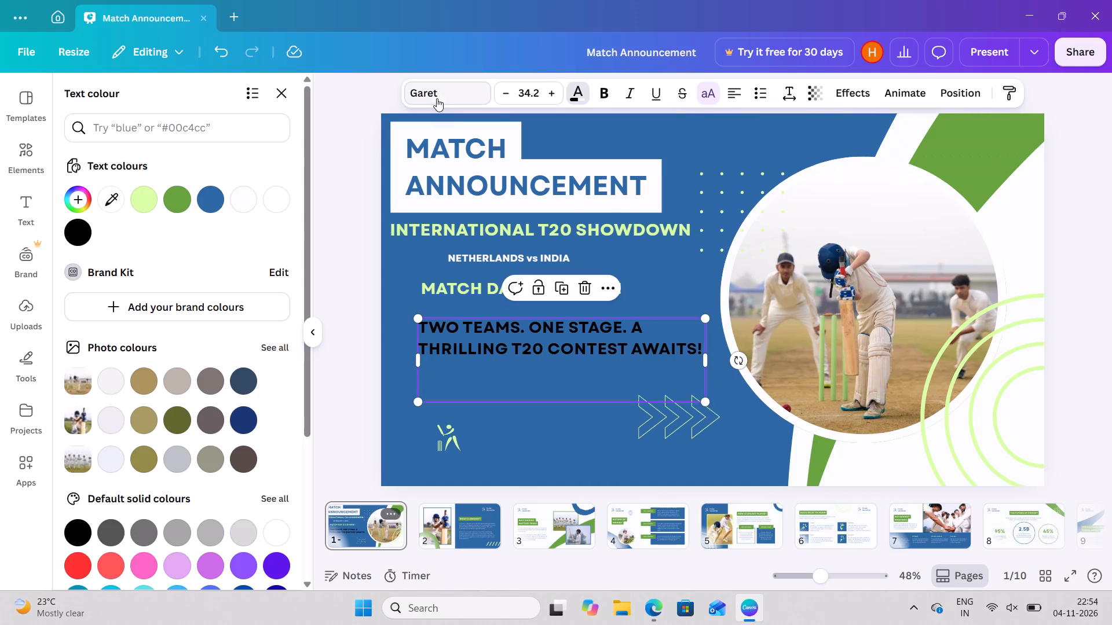
pyautogui.click(241, 196)
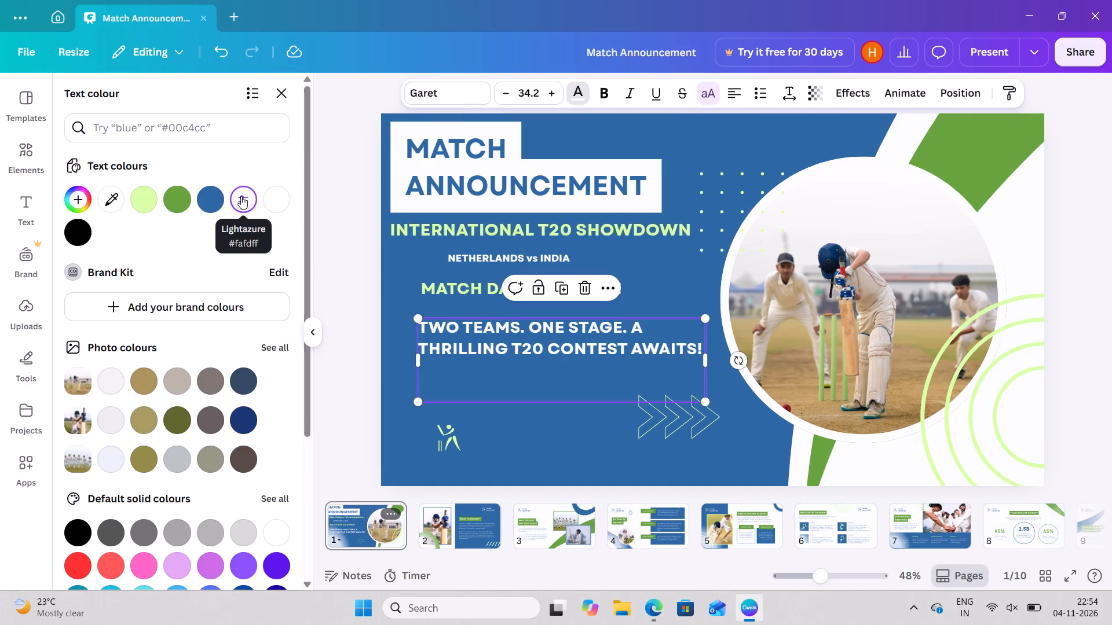
pyautogui.click(357, 337)
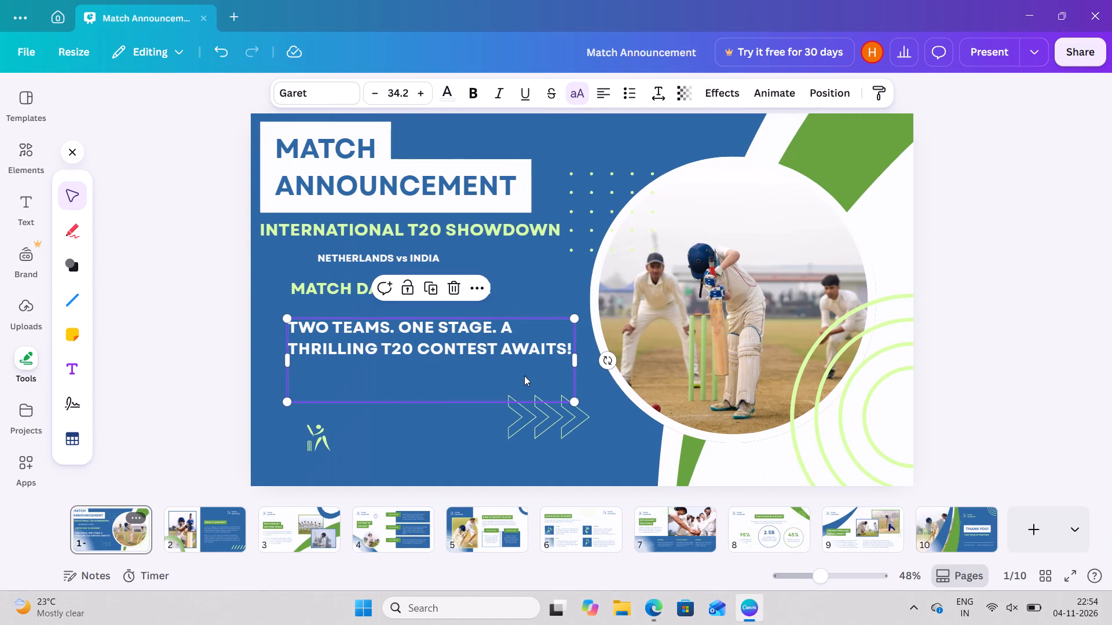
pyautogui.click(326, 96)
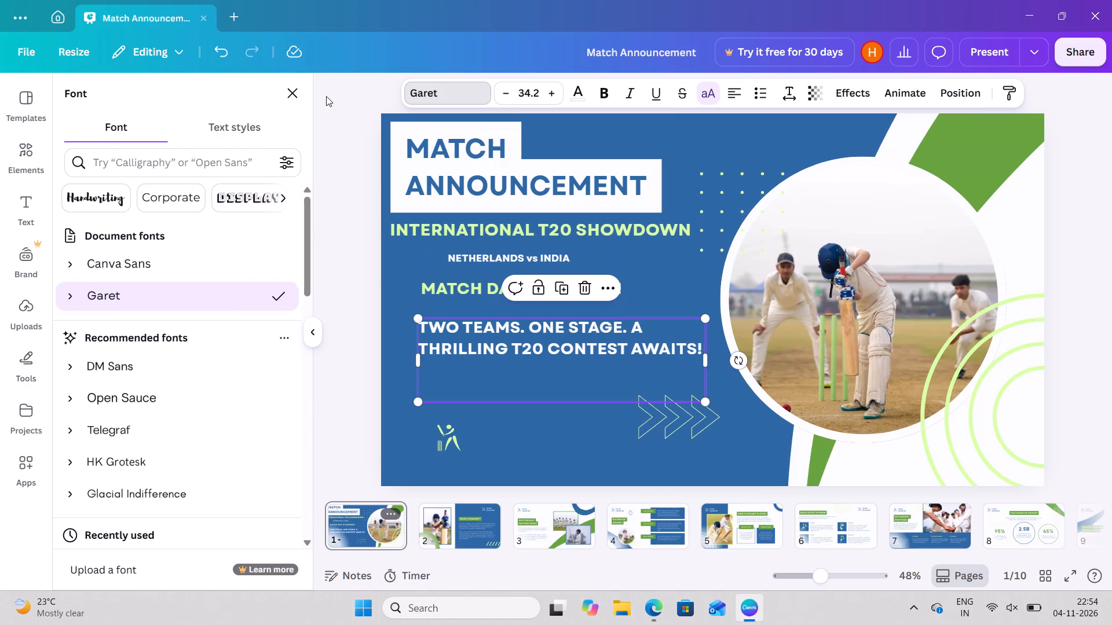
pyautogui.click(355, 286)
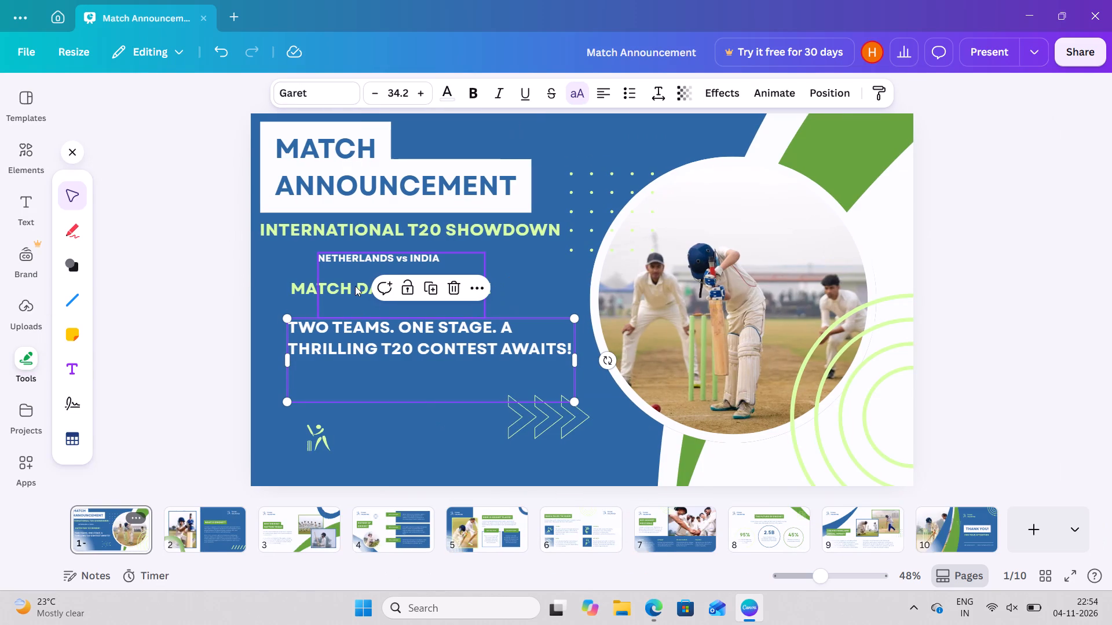
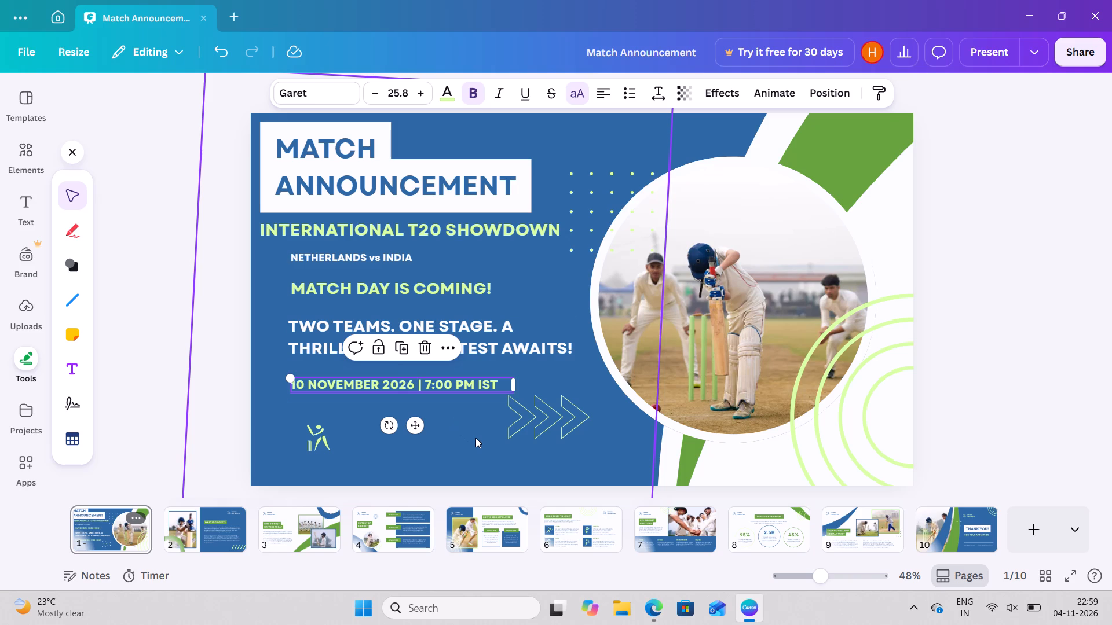
pyautogui.hotkey('alt', 'Tab')
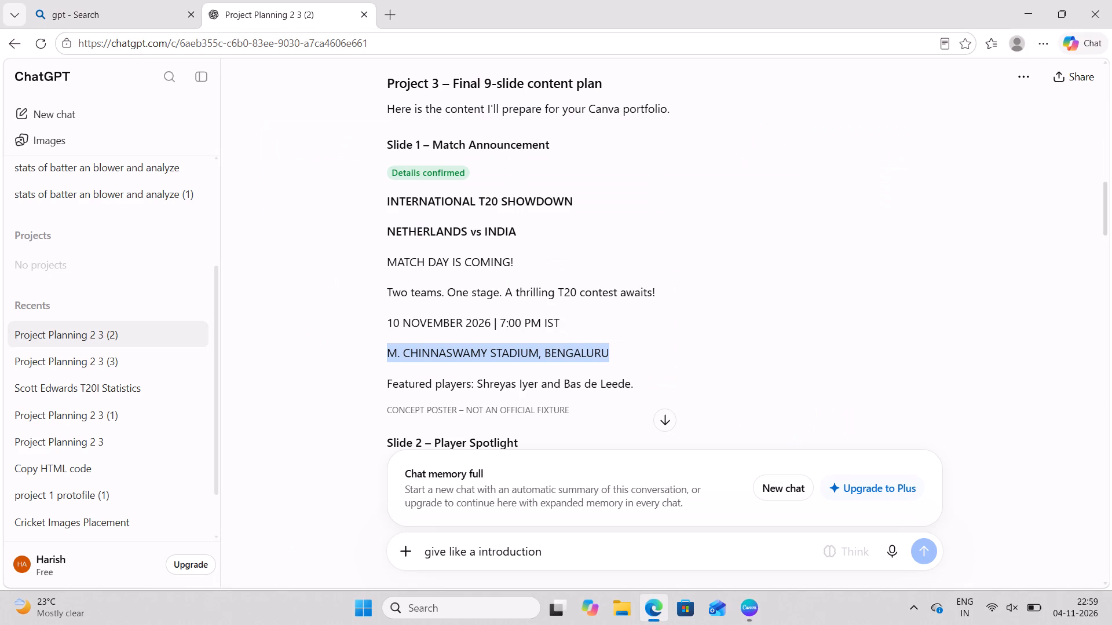
pyautogui.hotkey('alt', 'Tab')
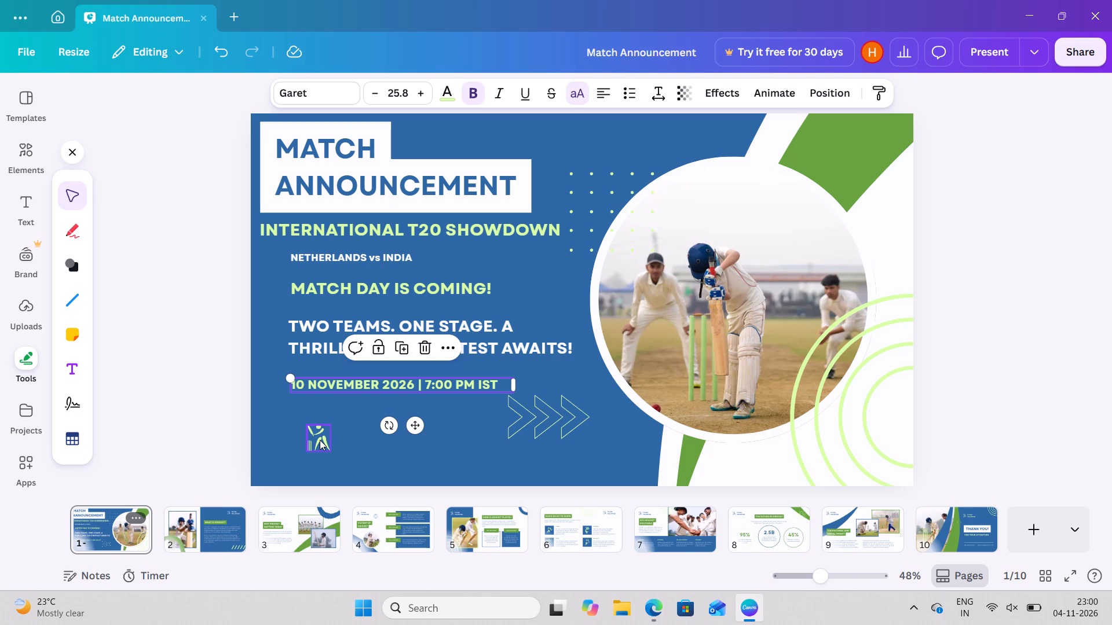
# Add a text box below the date line, paste "M. CHINNASWAMY STADIUM, BENGALURU" into it, and widen it so the venue wraps onto two lines.
pyautogui.press('space')
pyautogui.click(68, 366)
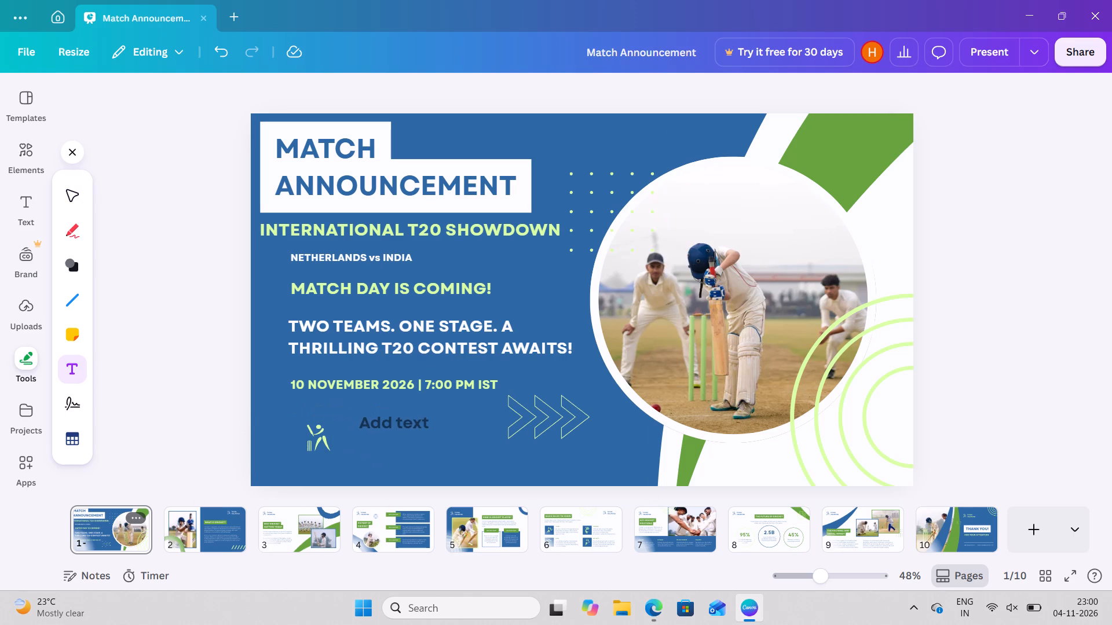
pyautogui.click(349, 413)
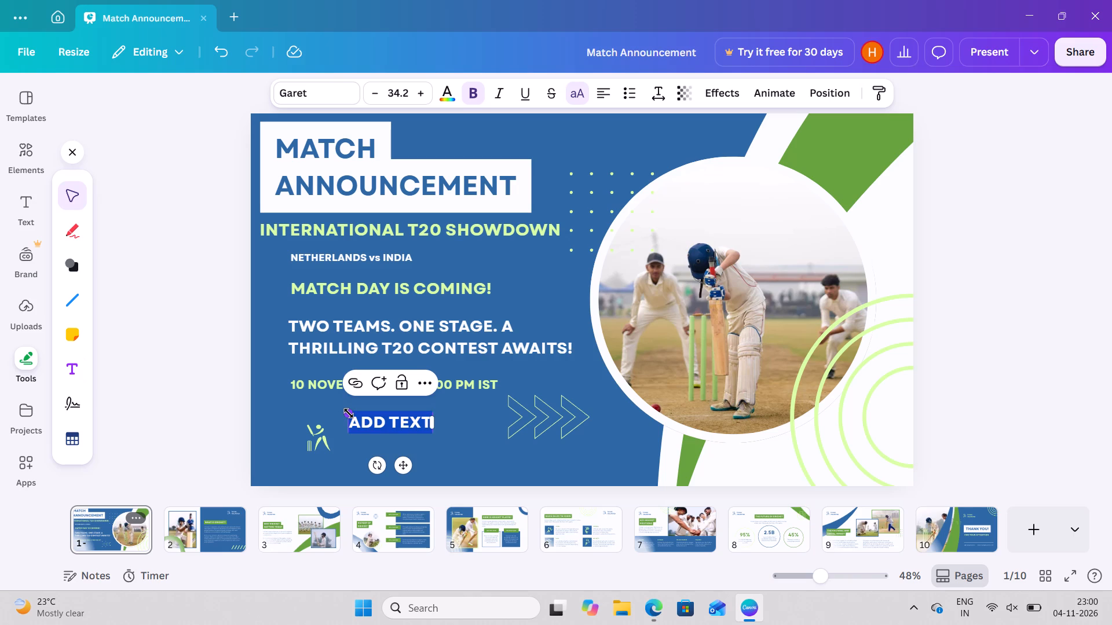
pyautogui.press('BackSpace')
pyautogui.hotkey('ctrl', 'v')
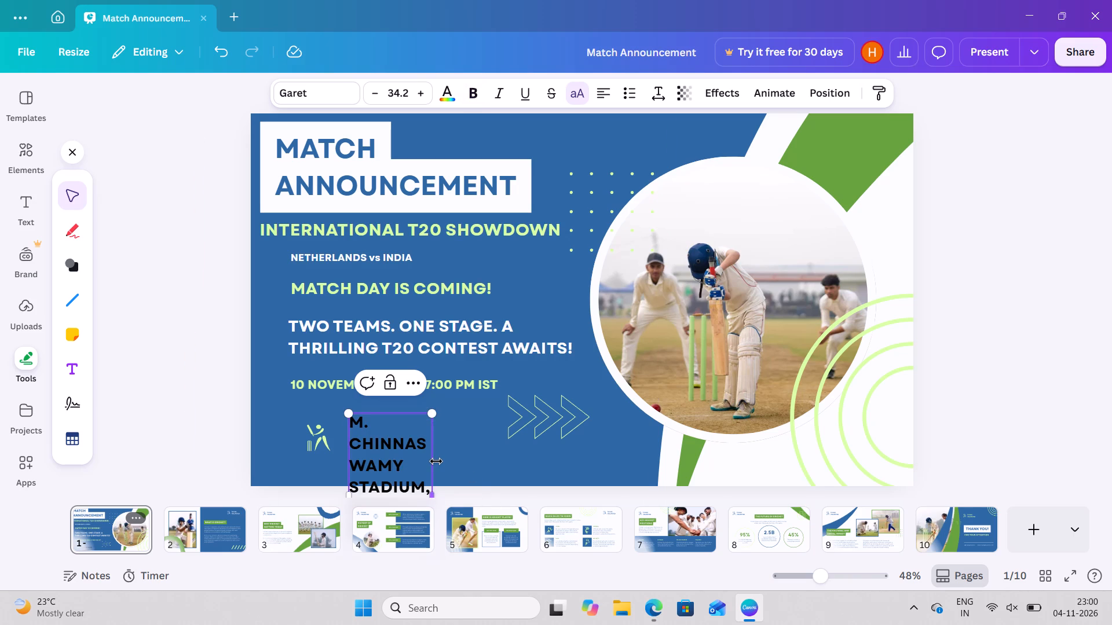
pyautogui.moveTo(436, 461); pyautogui.dragTo(565, 440)
# Move the light green cricketer icon from below the date line to the blue space beside the word MATCH in the title.
pyautogui.moveTo(313, 437); pyautogui.dragTo(612, 131)
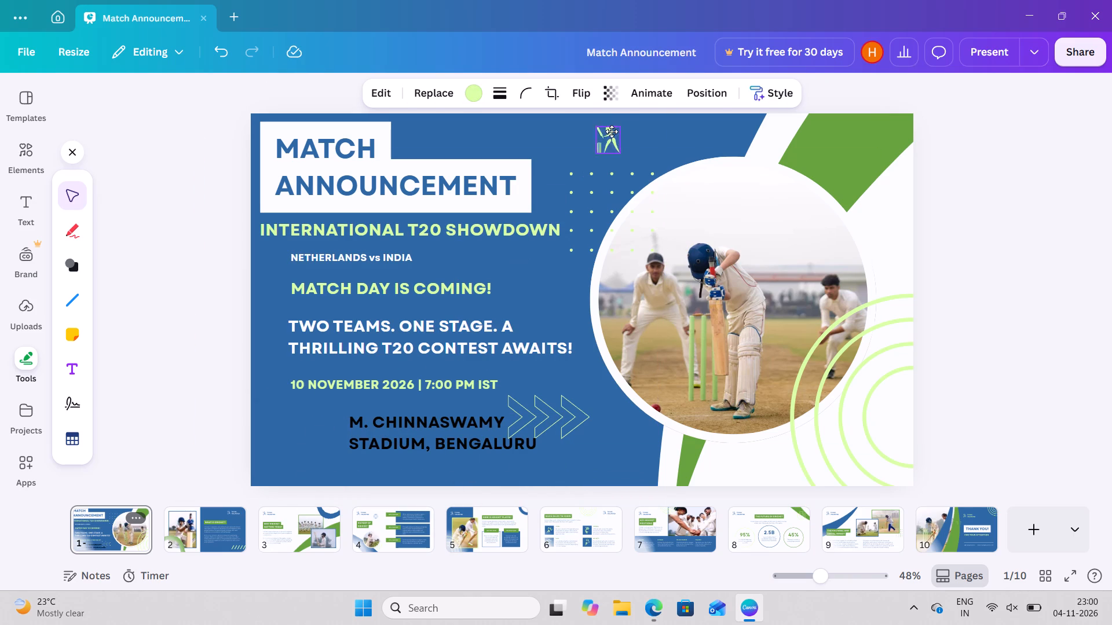
pyautogui.moveTo(612, 131); pyautogui.dragTo(466, 138)
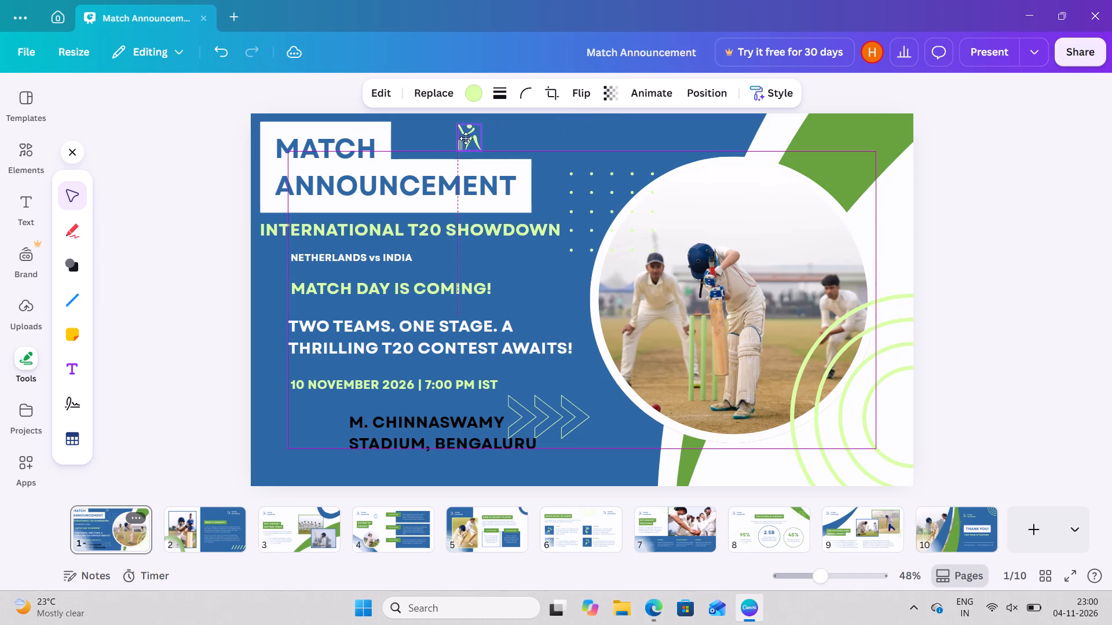
pyautogui.moveTo(466, 138); pyautogui.dragTo(427, 142)
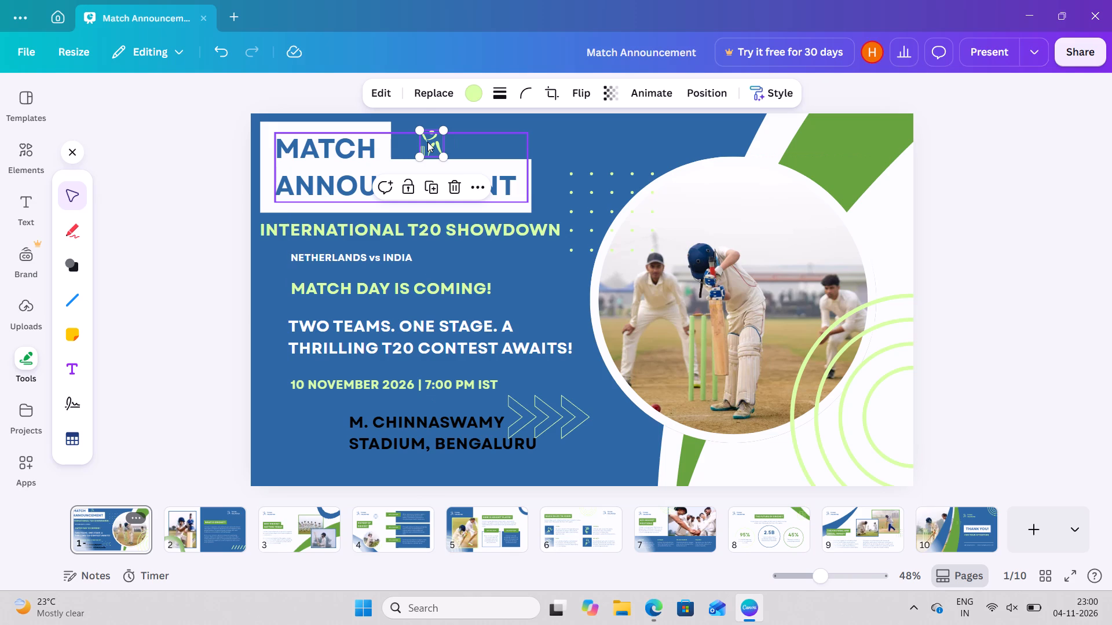
# Move the venue text just beneath the date line, with its left edge close to the start of the date.
pyautogui.click(438, 465)
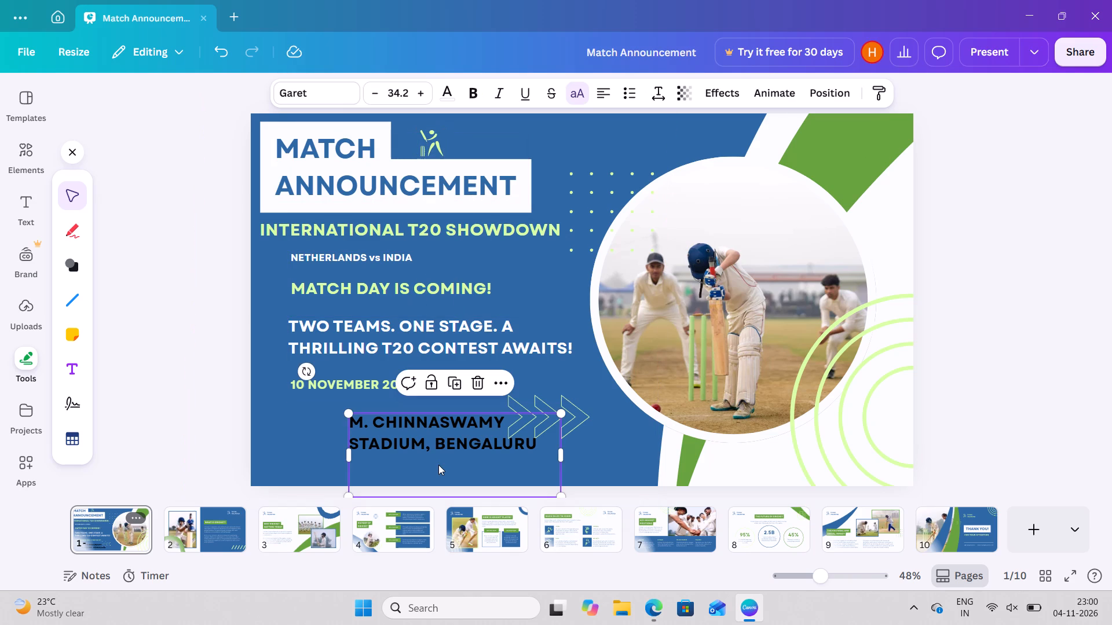
pyautogui.moveTo(438, 465); pyautogui.dragTo(378, 438)
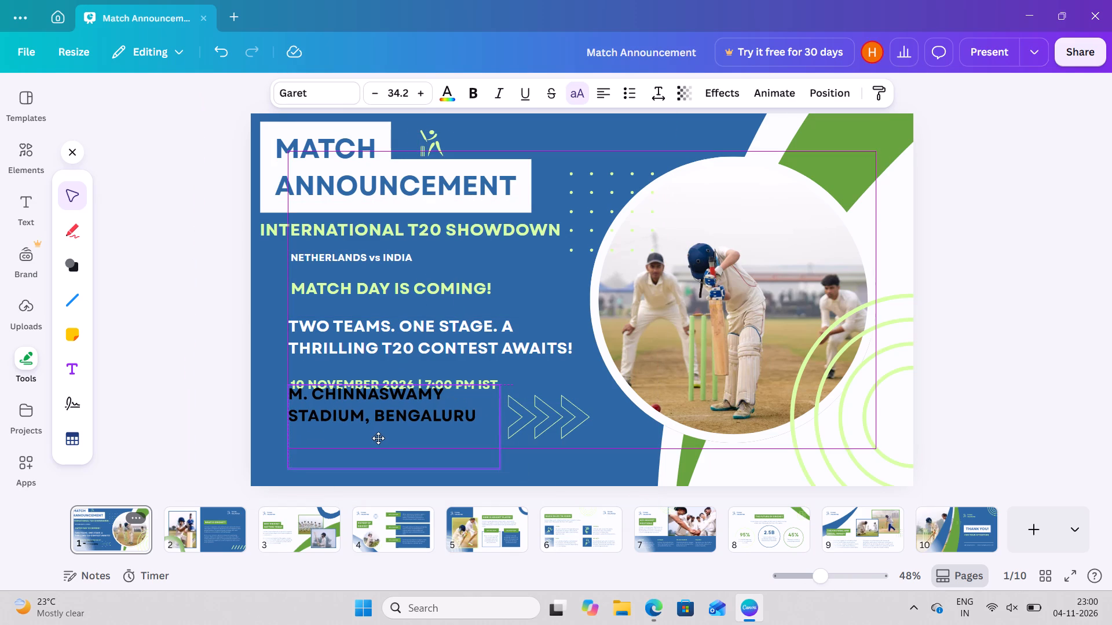
pyautogui.moveTo(378, 438); pyautogui.dragTo(383, 458)
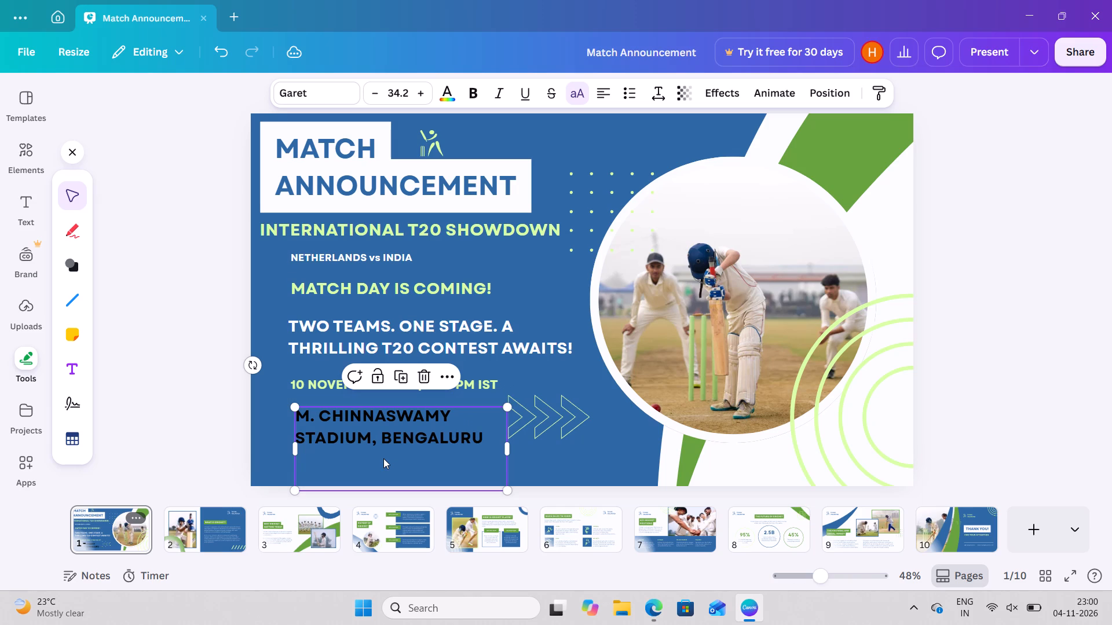
pyautogui.press('space')
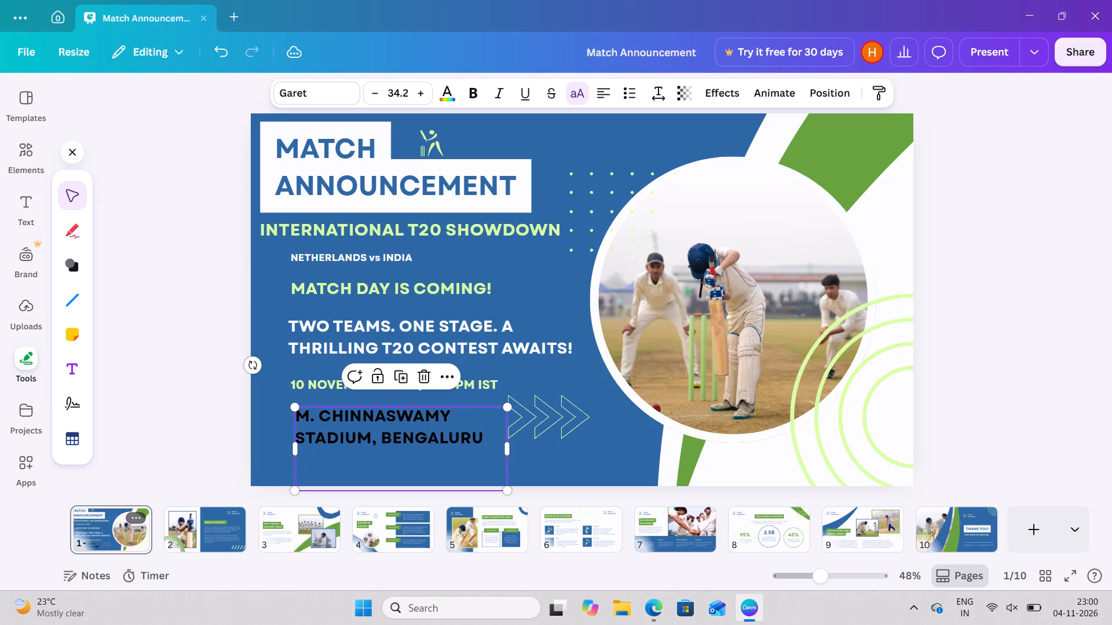
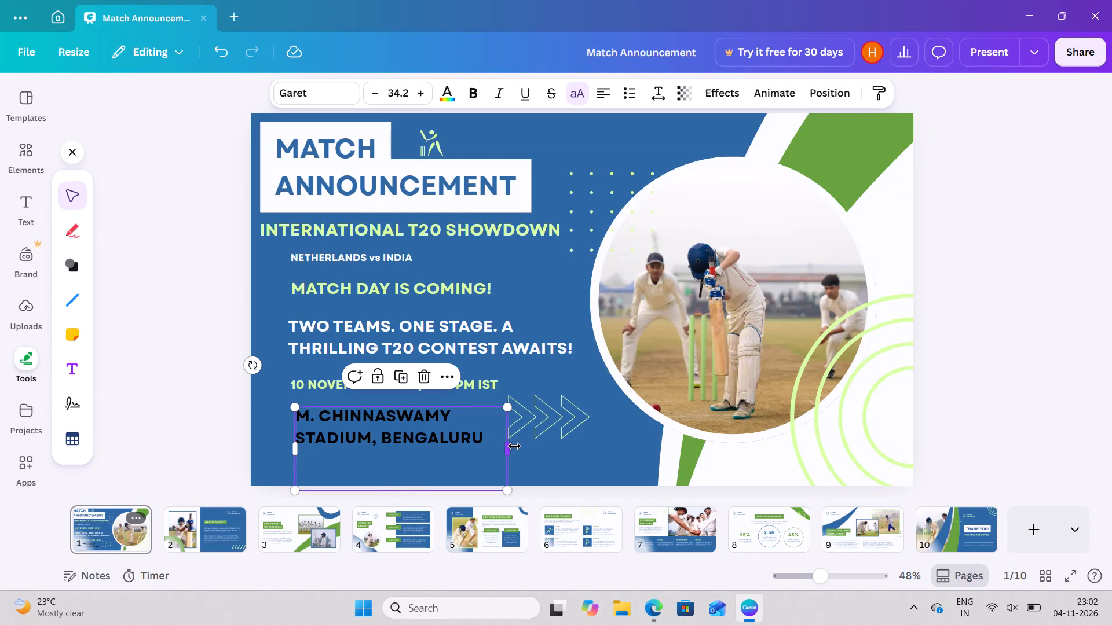
# Widen the venue text box so only BENGALURU wraps, and move it slightly down, aligning its left edge with the INTERNATIONAL T20 SHOWDOWN line.
pyautogui.moveTo(517, 446); pyautogui.dragTo(564, 444)
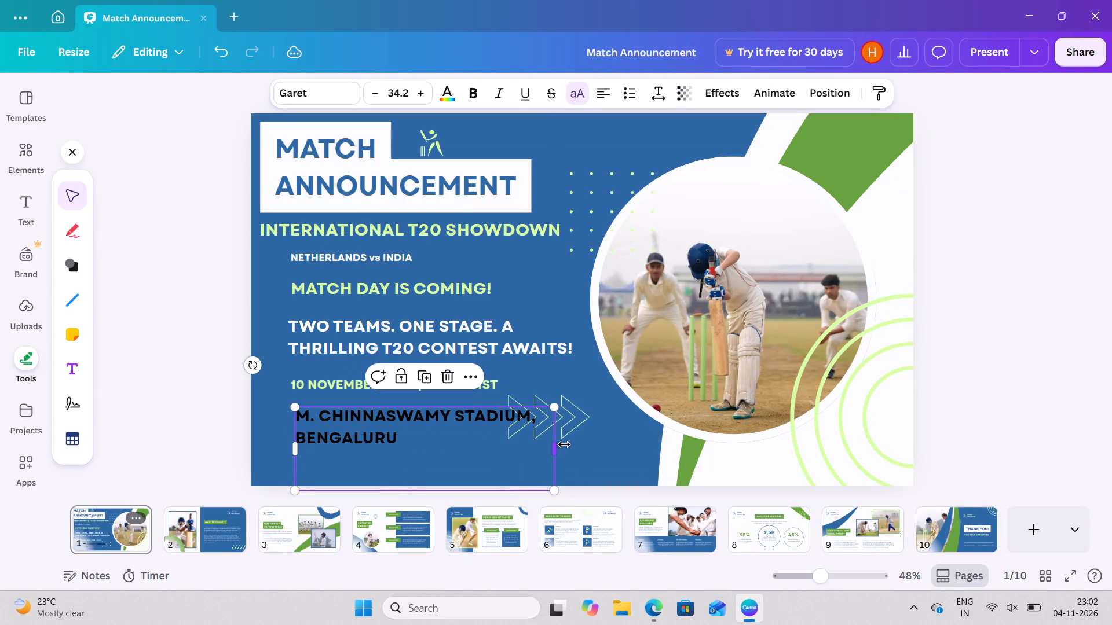
pyautogui.click(597, 464)
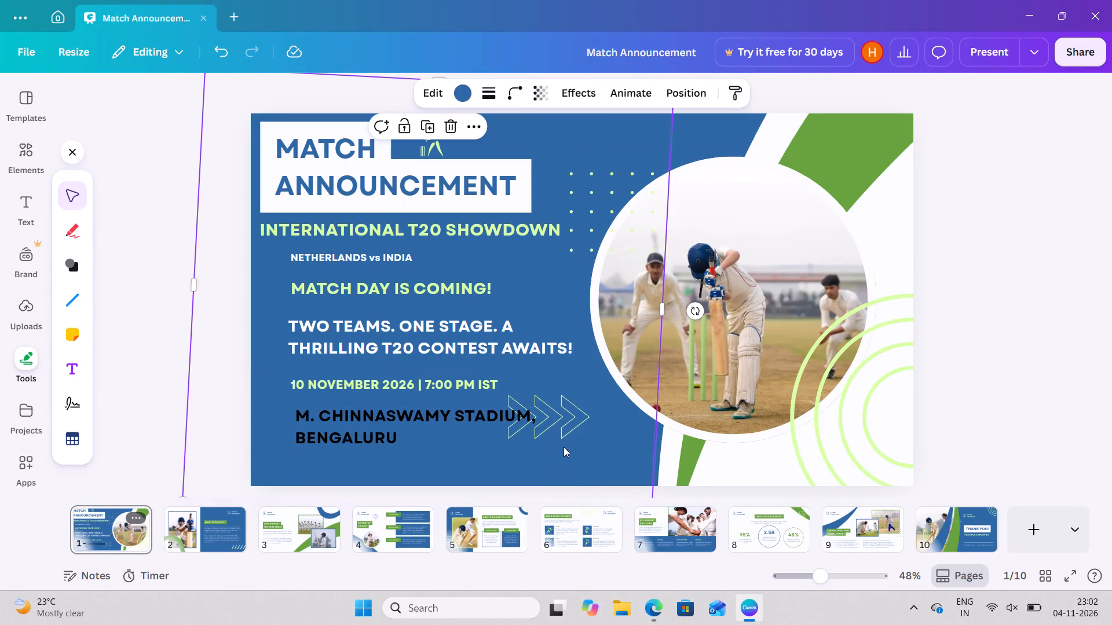
pyautogui.moveTo(419, 412); pyautogui.dragTo(405, 420)
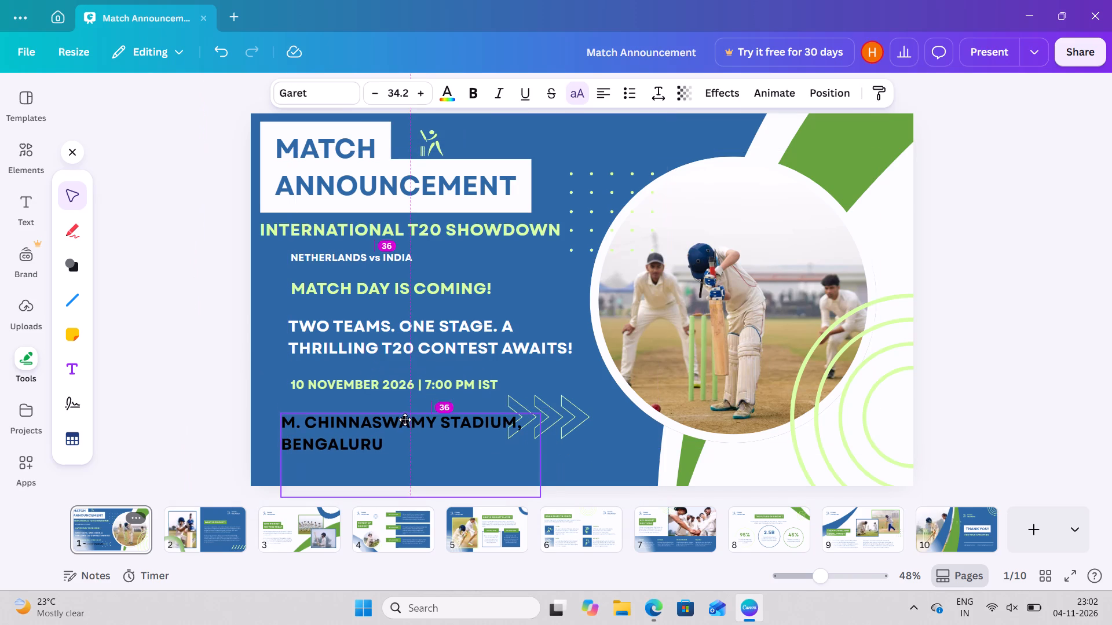
pyautogui.moveTo(405, 420); pyautogui.dragTo(383, 424)
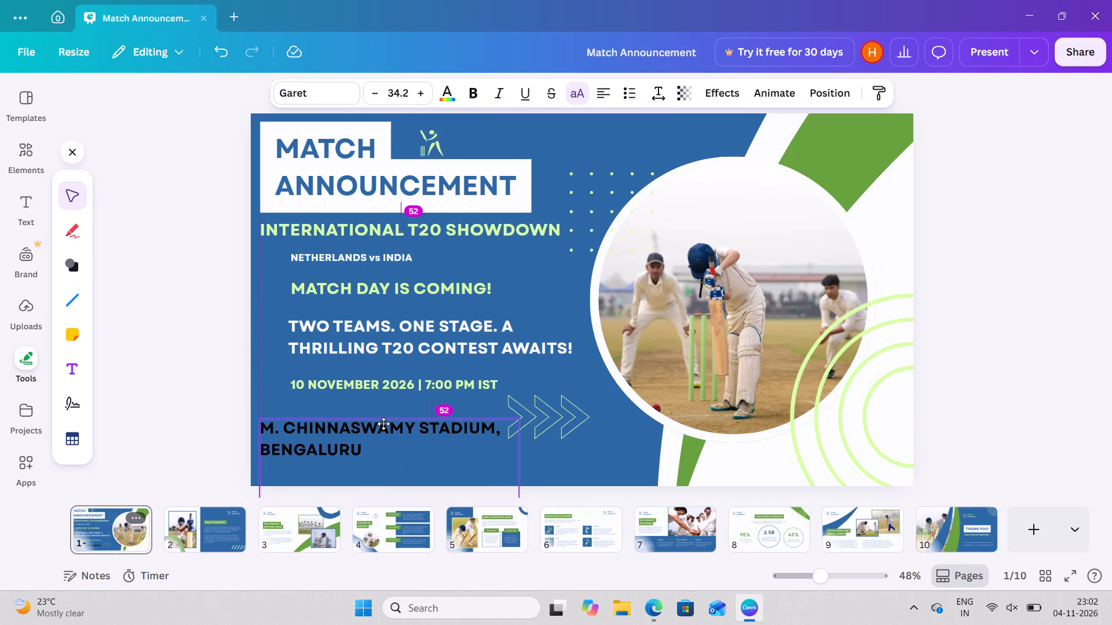
pyautogui.moveTo(383, 424); pyautogui.dragTo(394, 418)
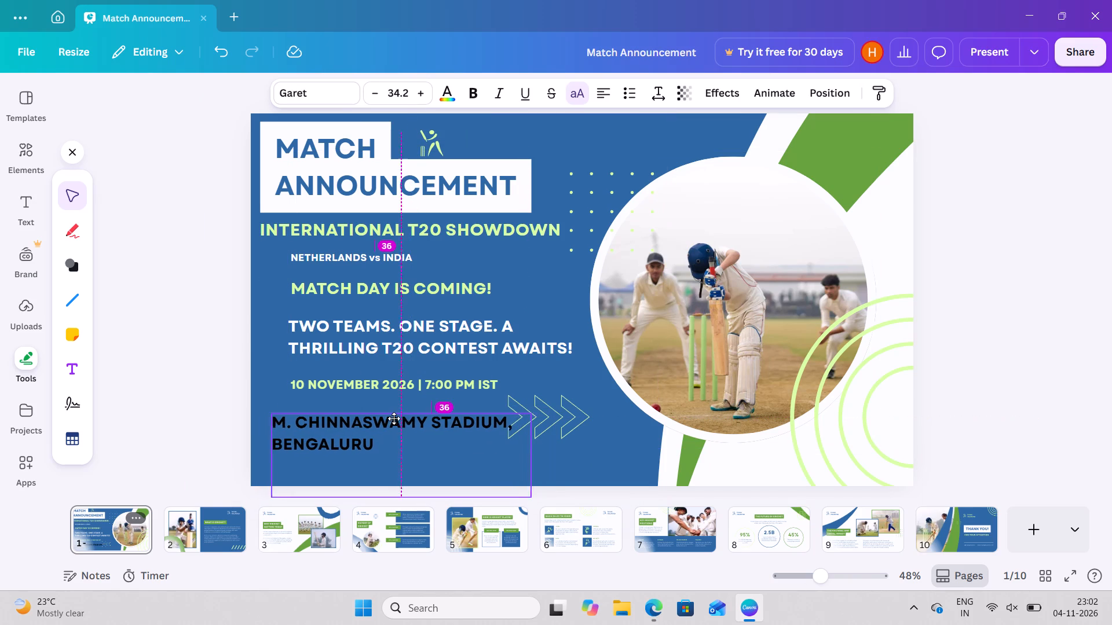
pyautogui.moveTo(394, 418); pyautogui.dragTo(385, 416)
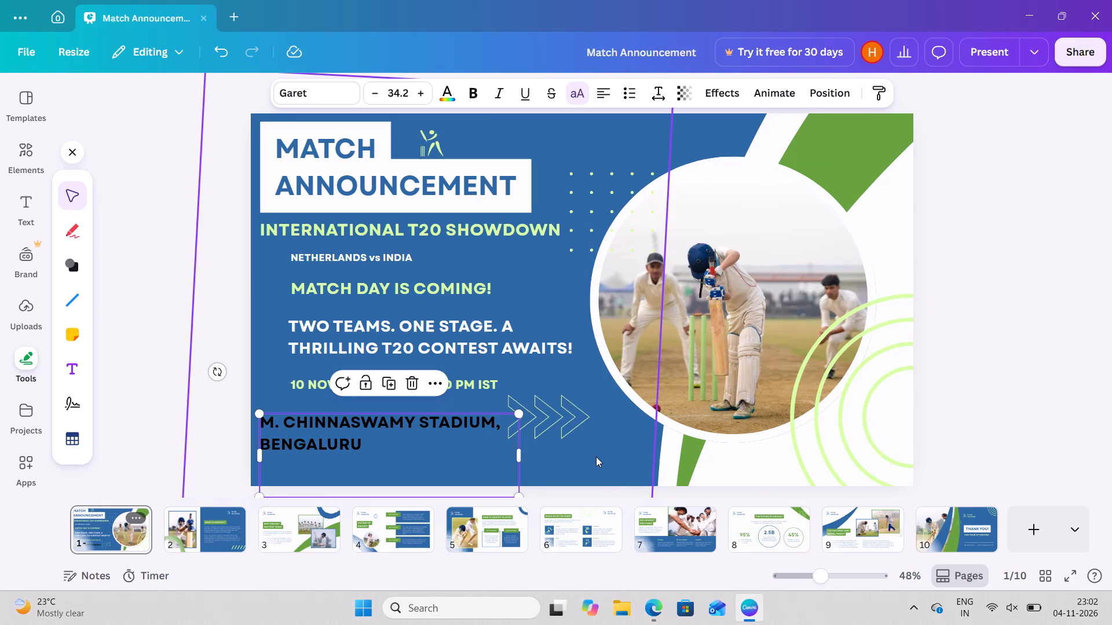
# Delete the cricket photo from the circular frame on the Match Announcement slide, keeping the frame.
pyautogui.click(727, 366)
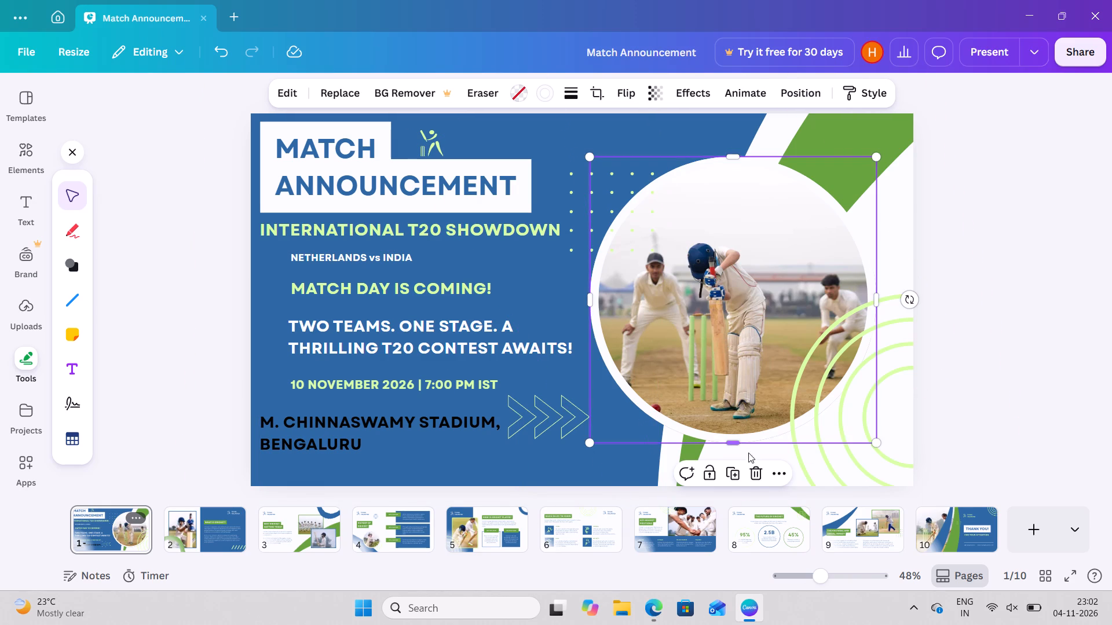
pyautogui.click(752, 471)
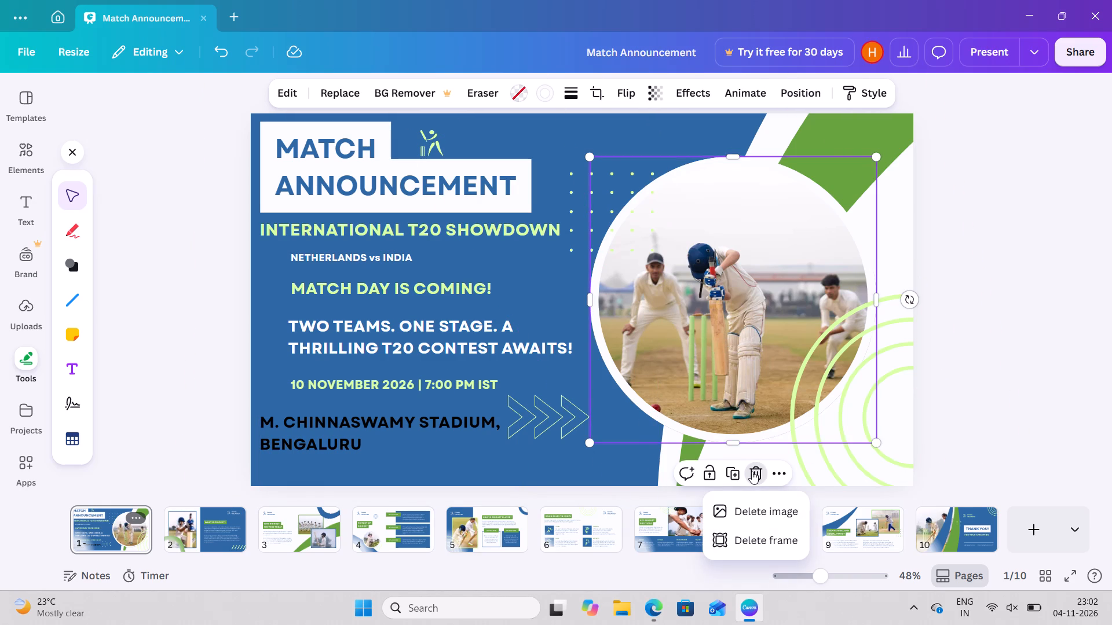
pyautogui.click(758, 516)
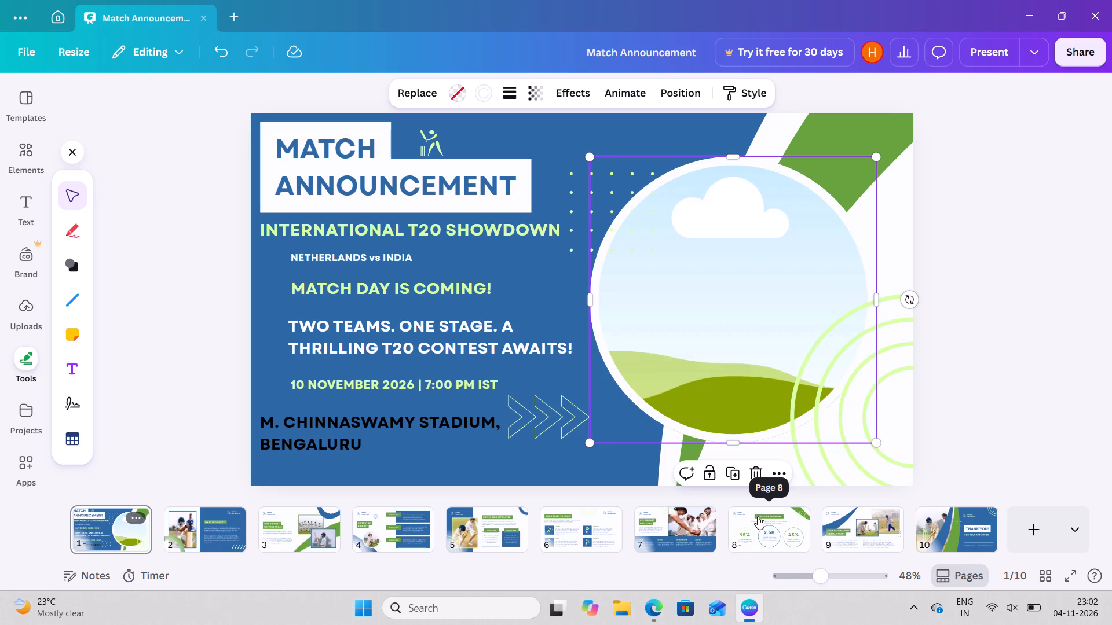
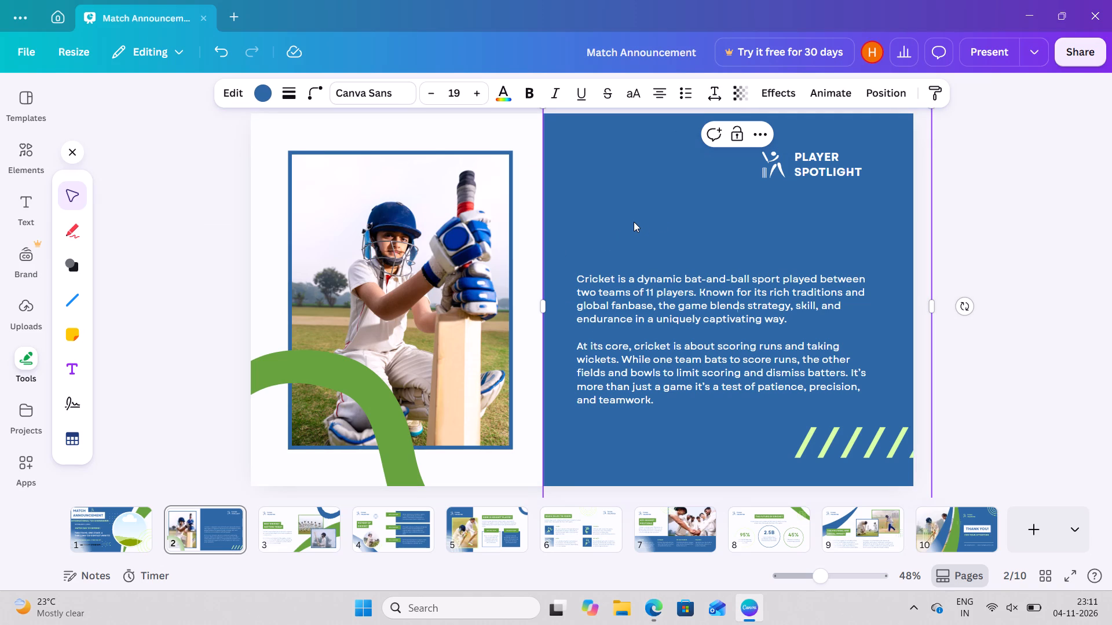
pyautogui.click(634, 222)
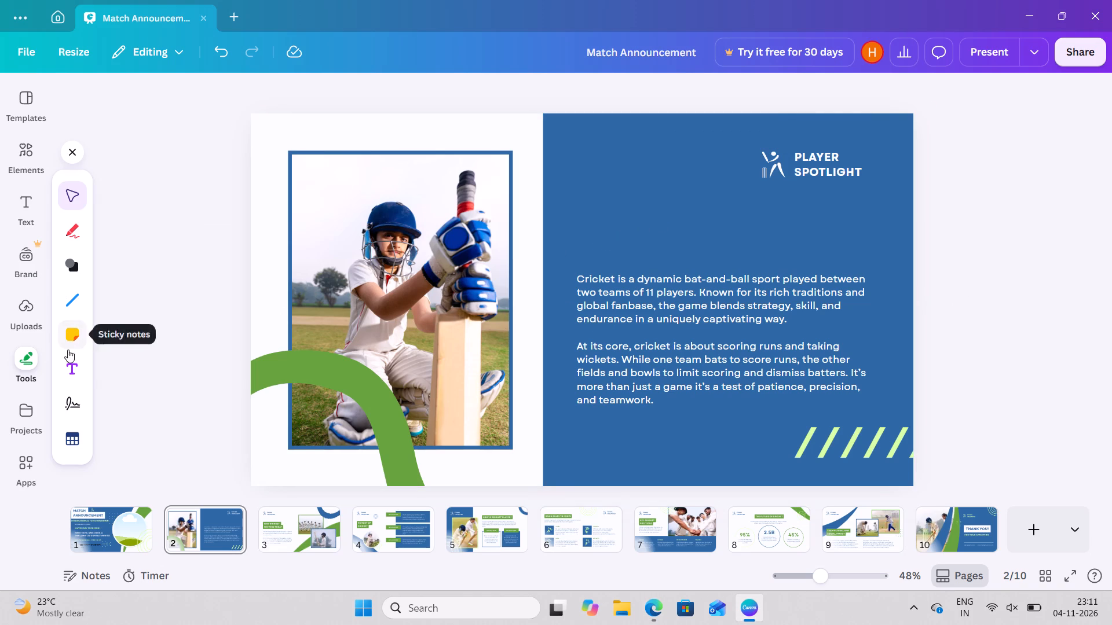
pyautogui.click(72, 363)
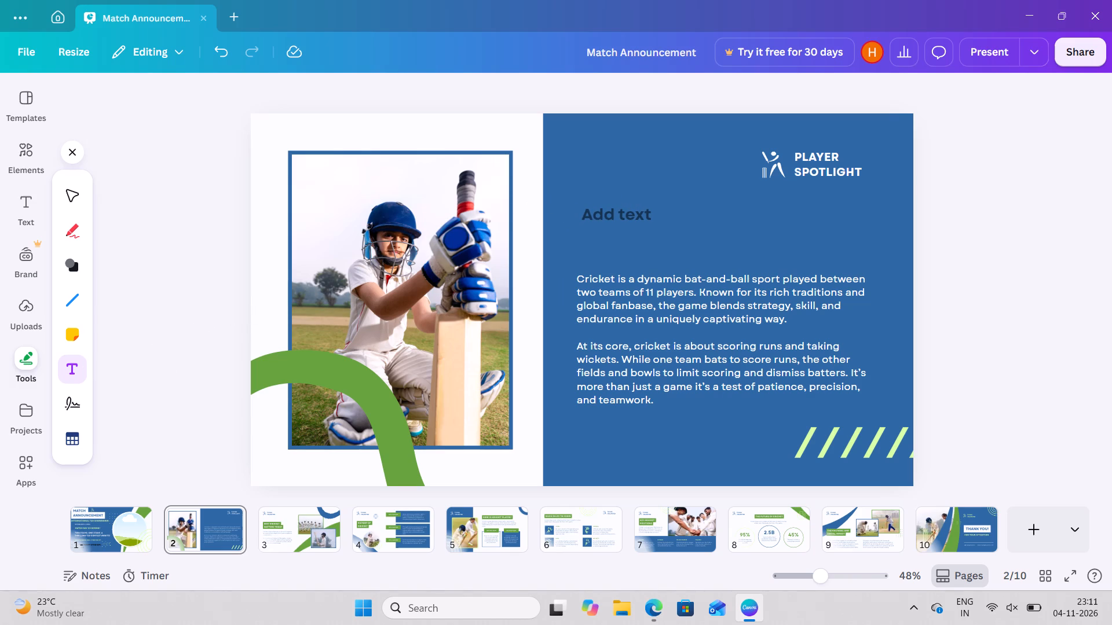
pyautogui.click(581, 203)
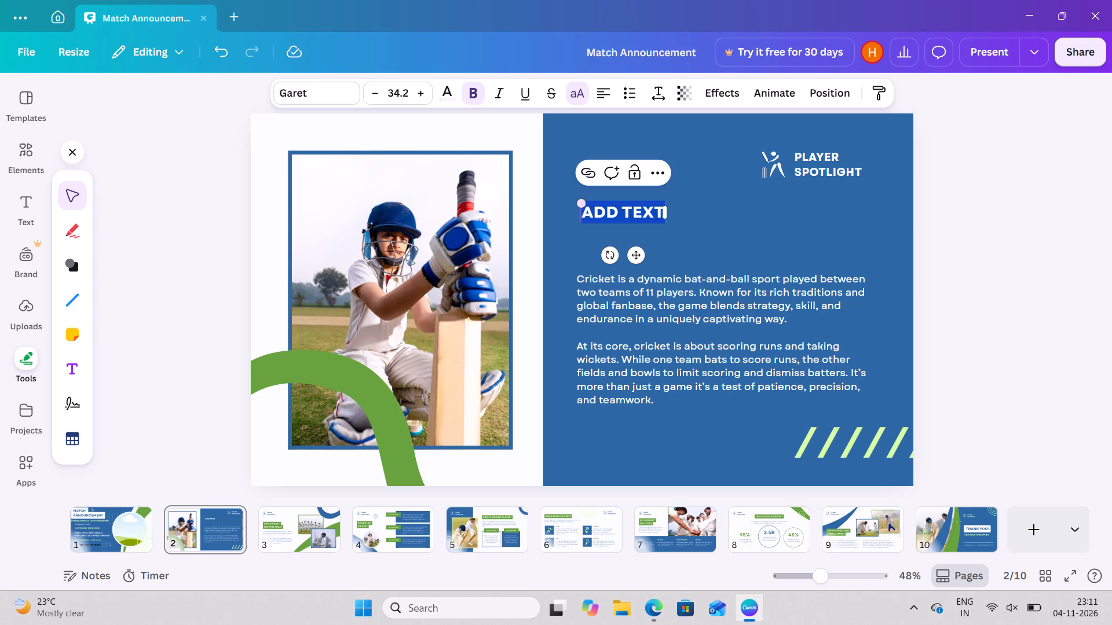
pyautogui.press('BackSpace')
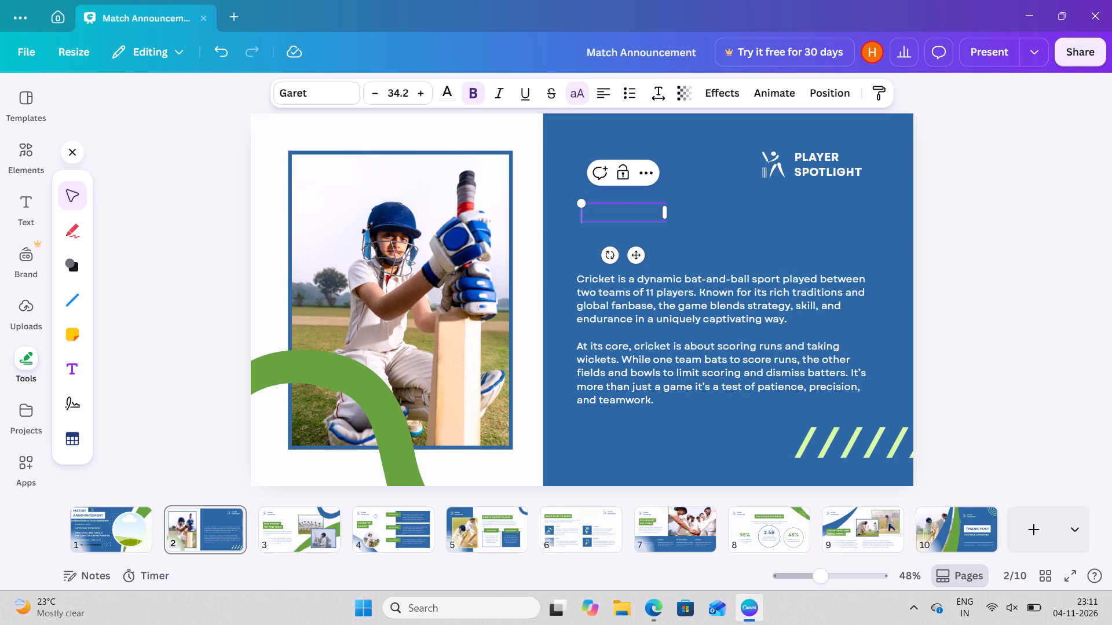
pyautogui.hotkey('ctrl', 'v')
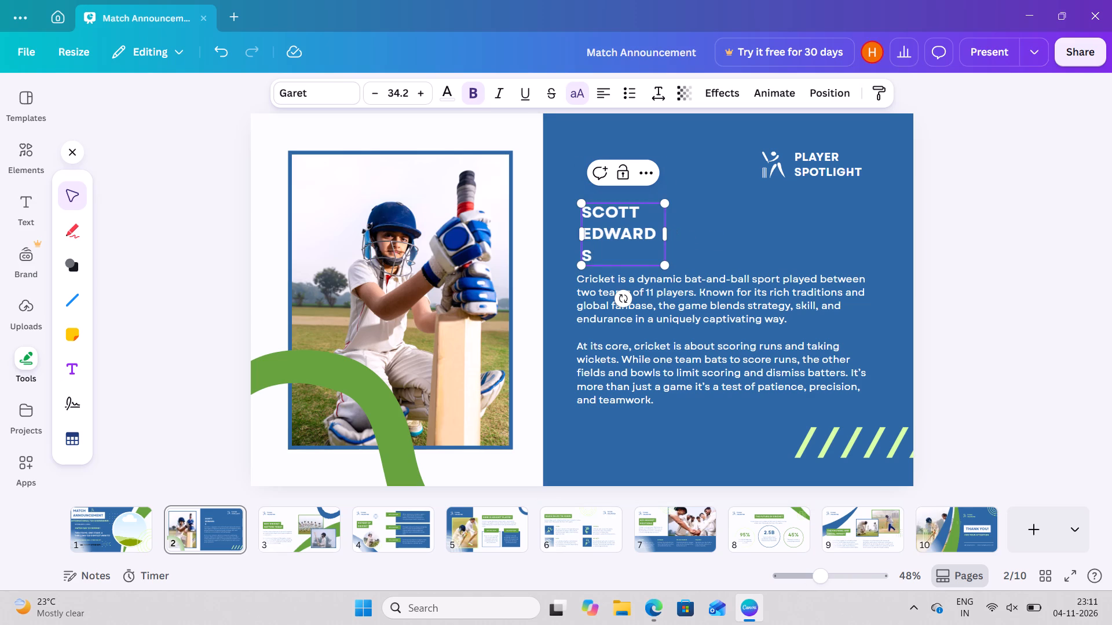
pyautogui.moveTo(654, 235); pyautogui.dragTo(688, 238)
pyautogui.moveTo(670, 237); pyautogui.dragTo(704, 237)
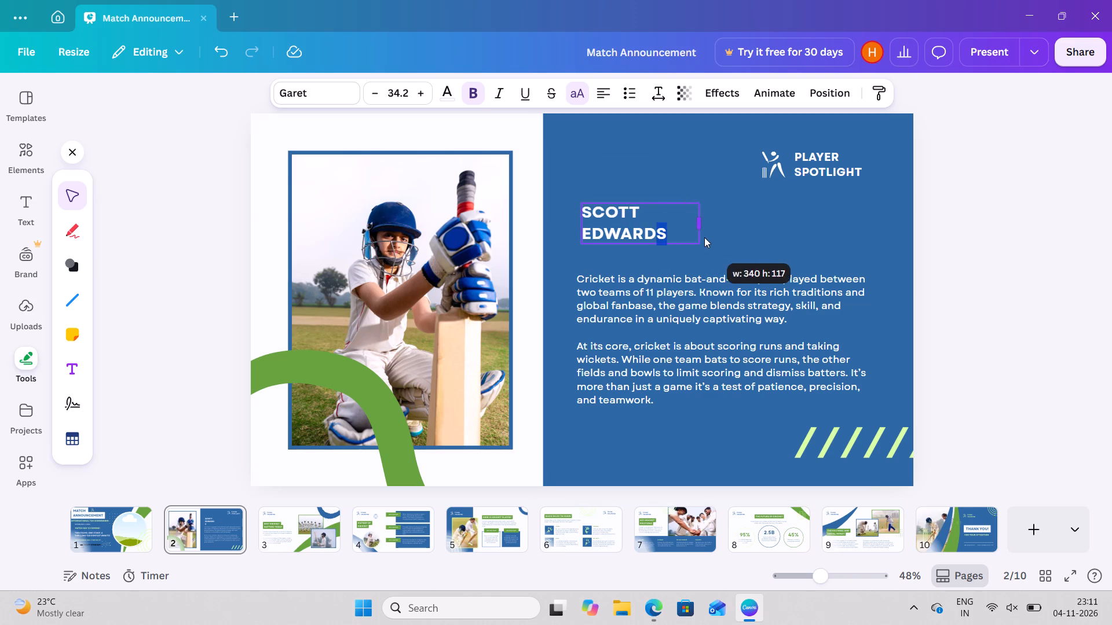
pyautogui.moveTo(704, 237); pyautogui.dragTo(741, 224)
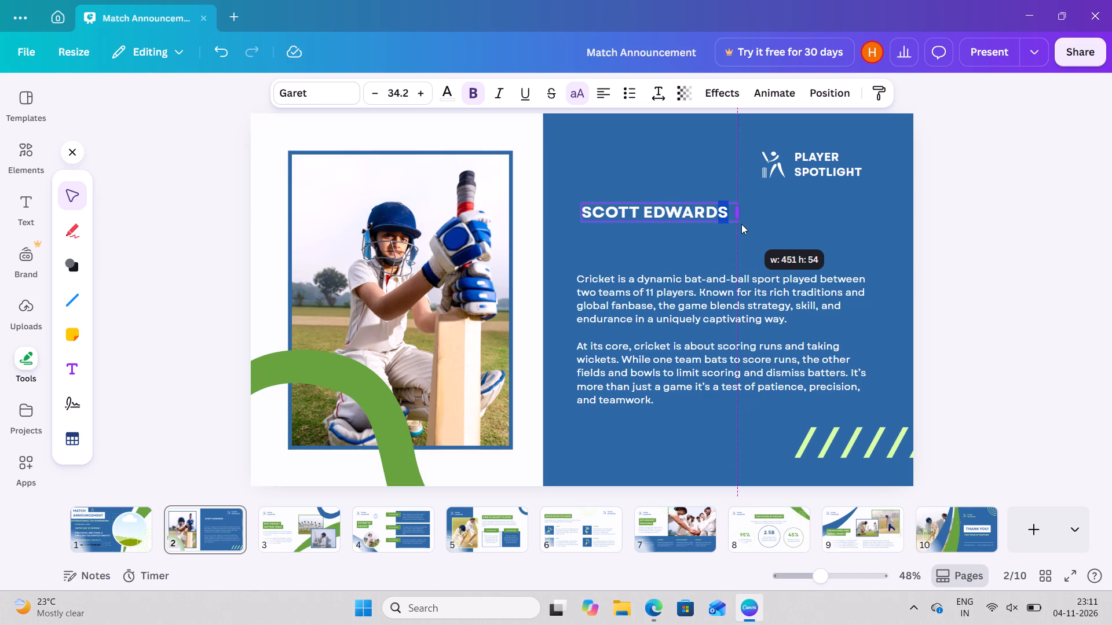
pyautogui.moveTo(741, 224); pyautogui.dragTo(748, 223)
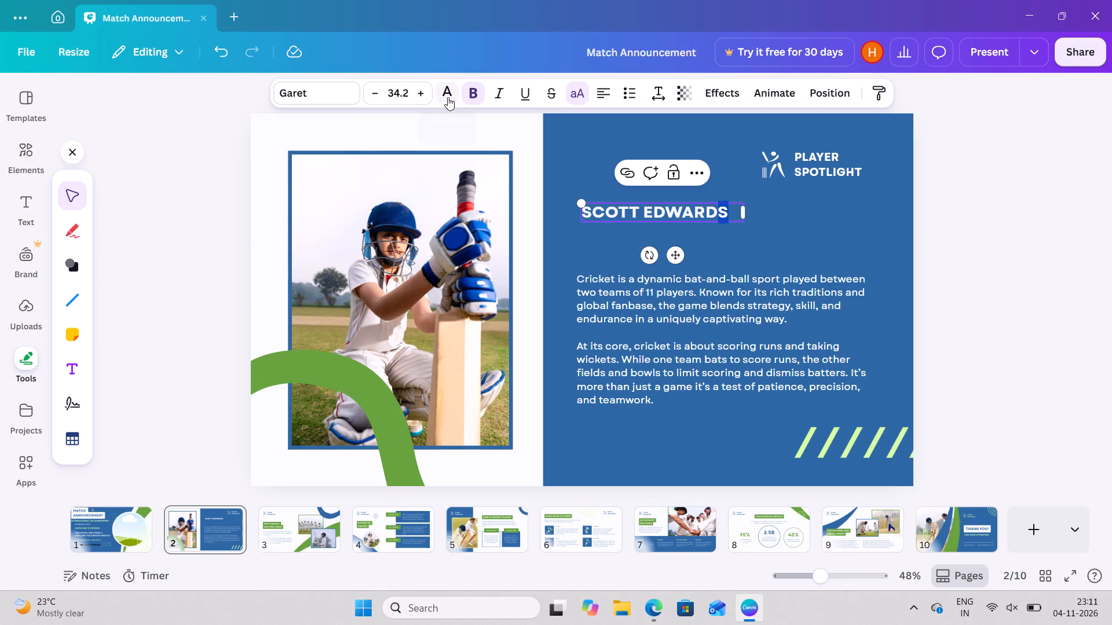
# Go to page 1 and check the text colour of the MATCH ANNOUNCEMENT title.
pyautogui.click(86, 543)
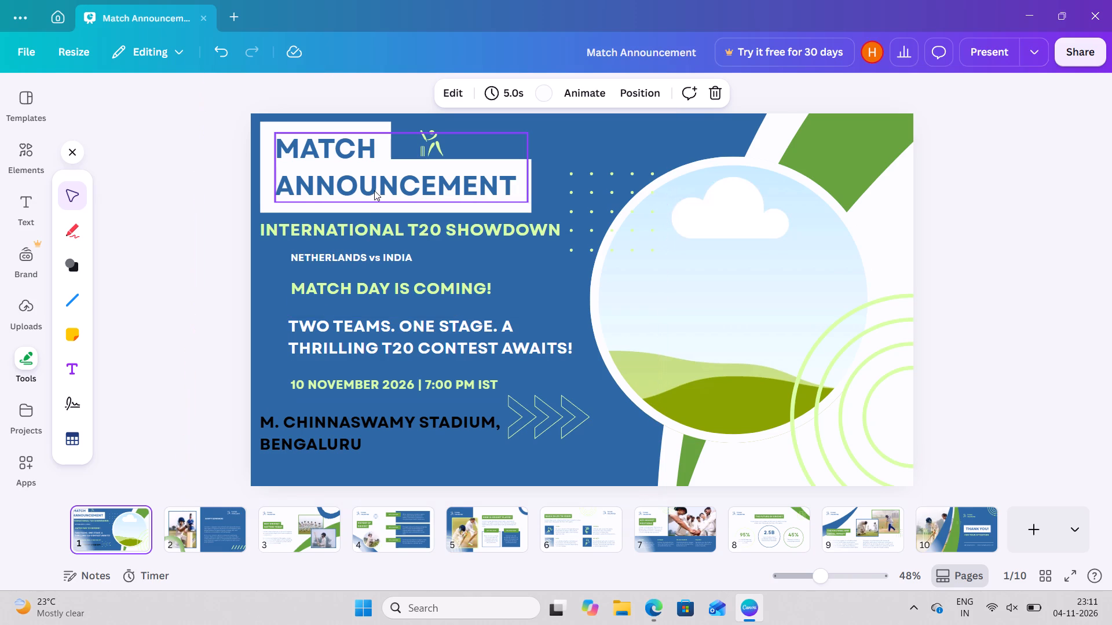
pyautogui.click(376, 188)
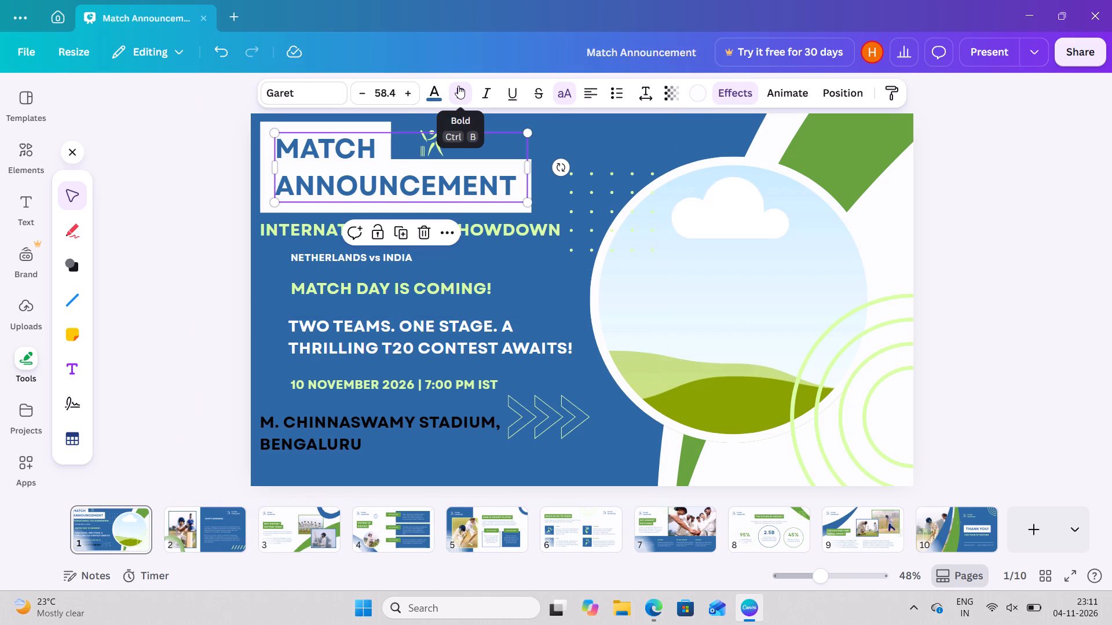
pyautogui.click(436, 91)
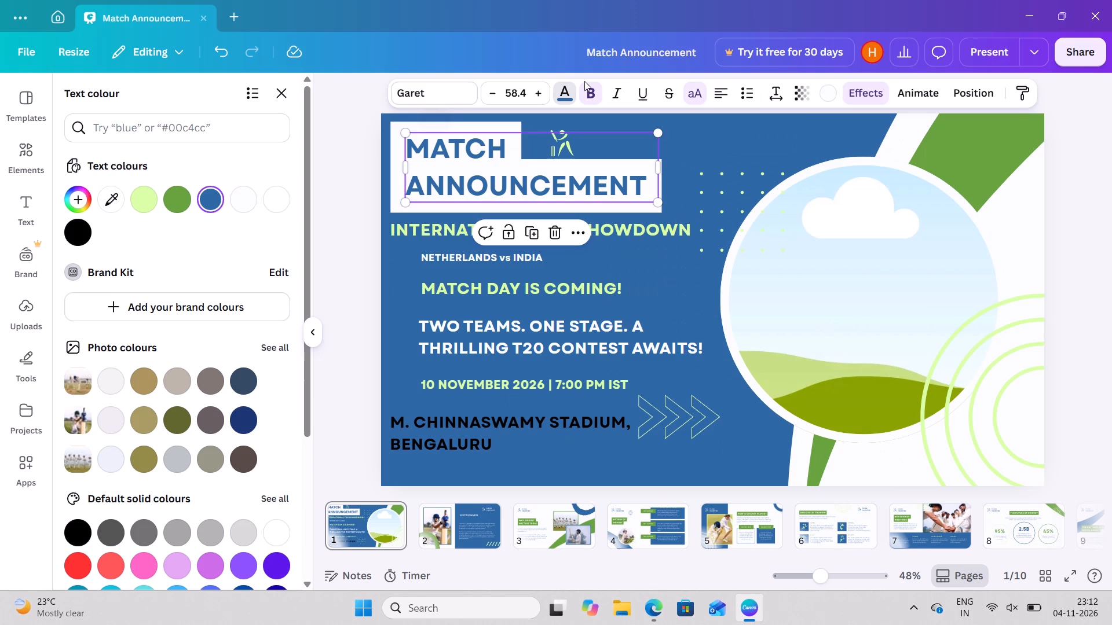
pyautogui.click(342, 214)
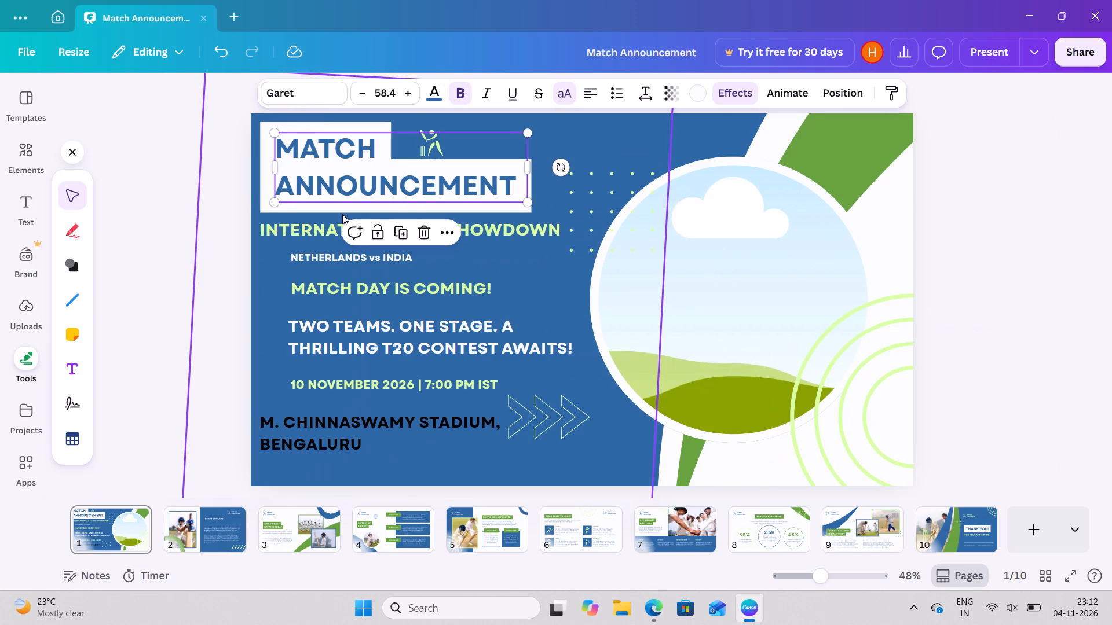
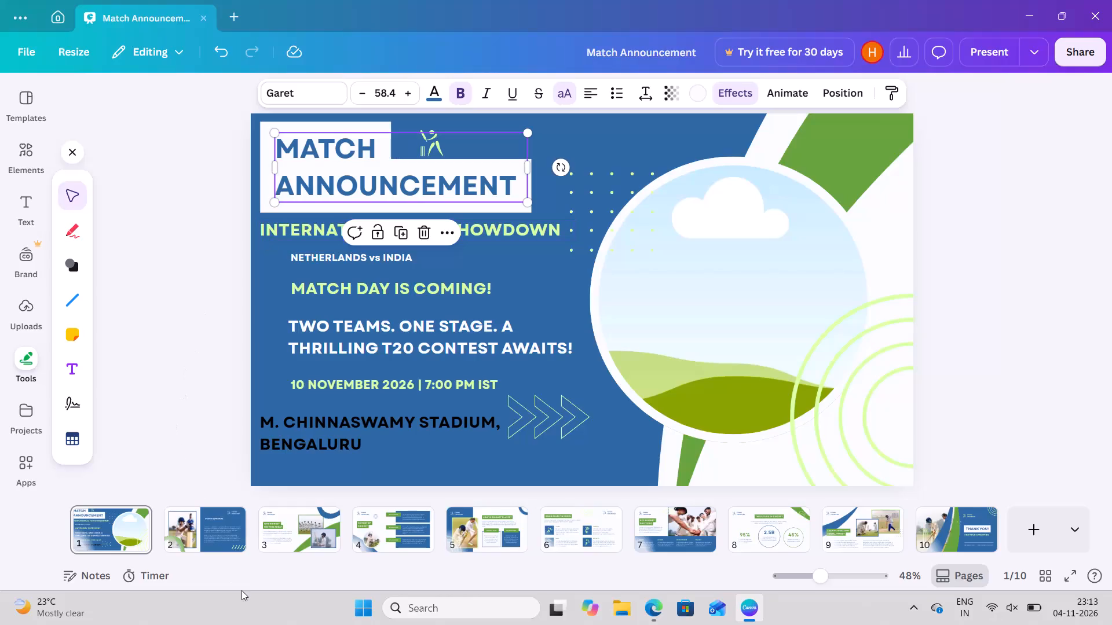
# Go to page 3 and check the effect colour of the WHY CRICKET MATTERS TODAY heading.
pyautogui.click(301, 534)
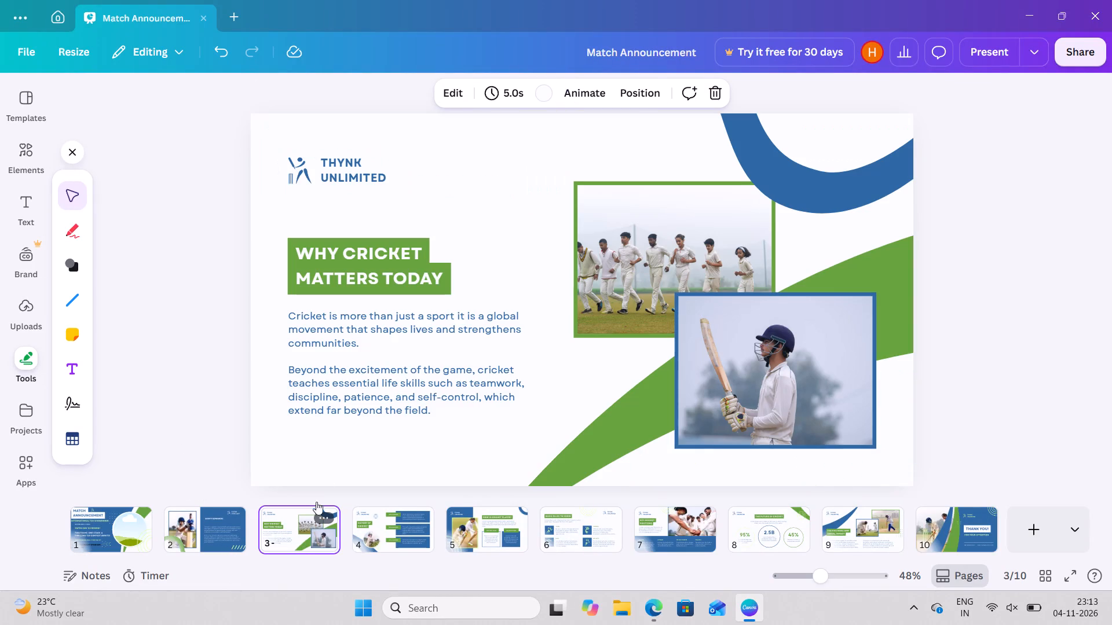
pyautogui.click(390, 264)
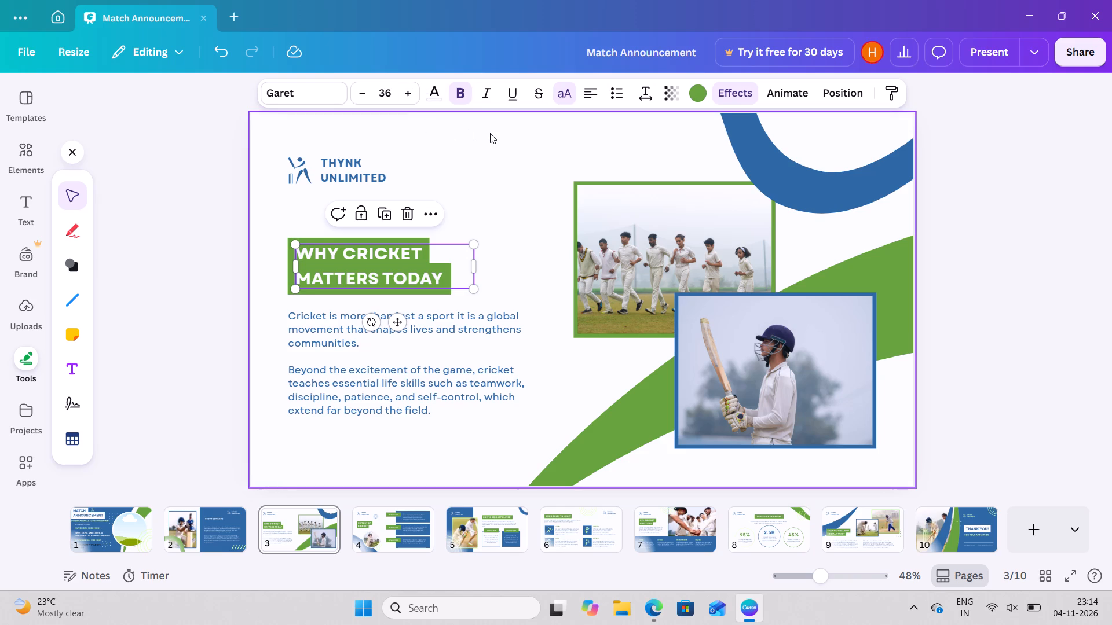
pyautogui.click(693, 89)
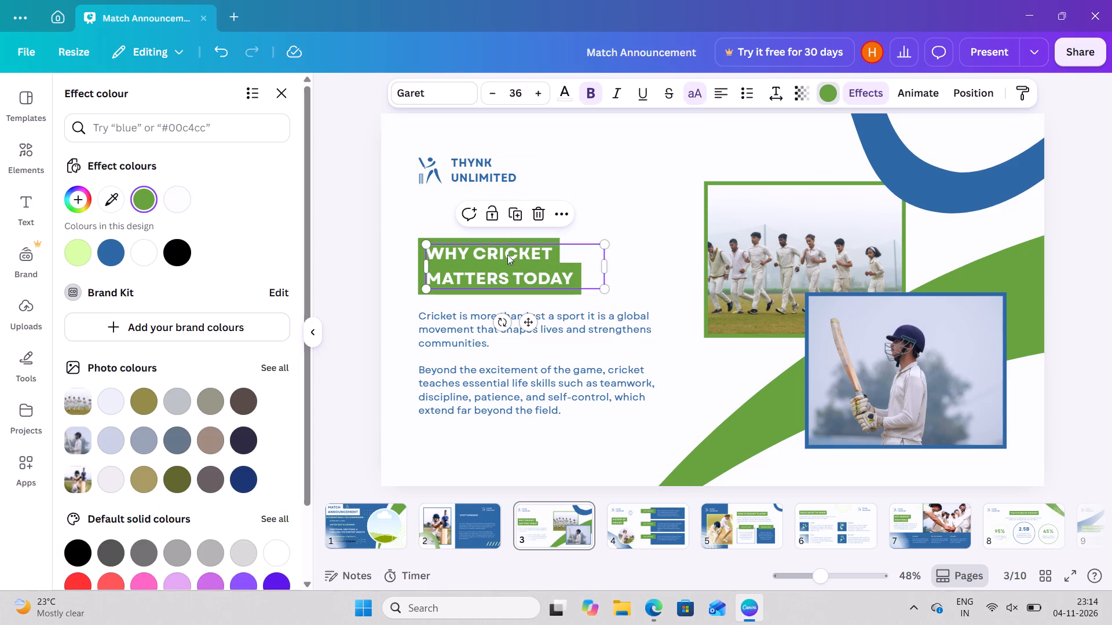
pyautogui.click(486, 516)
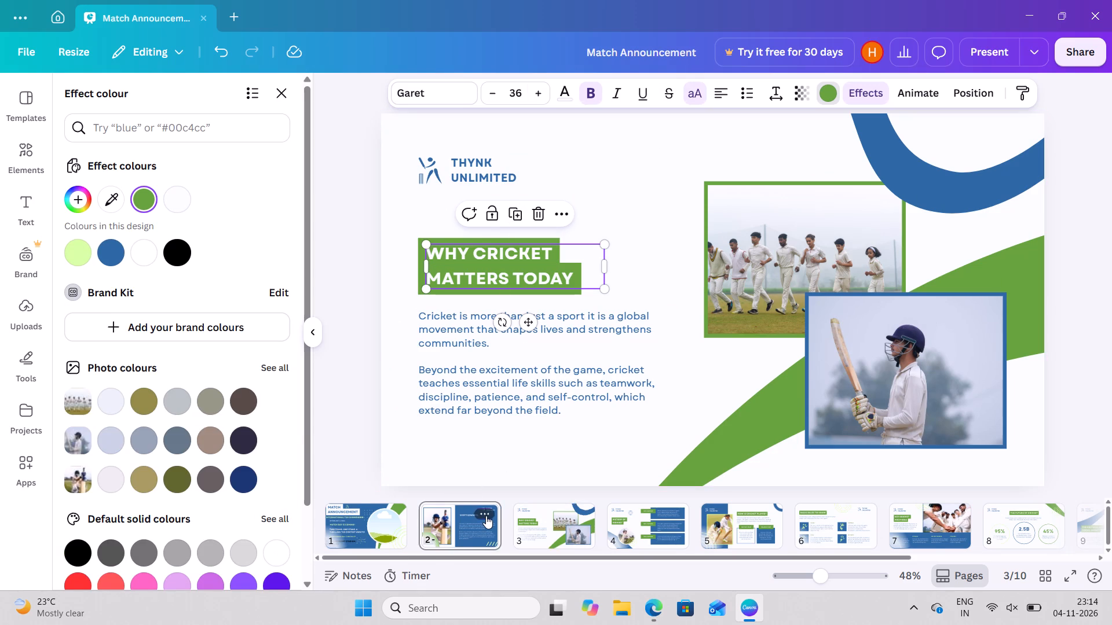
pyautogui.click(679, 204)
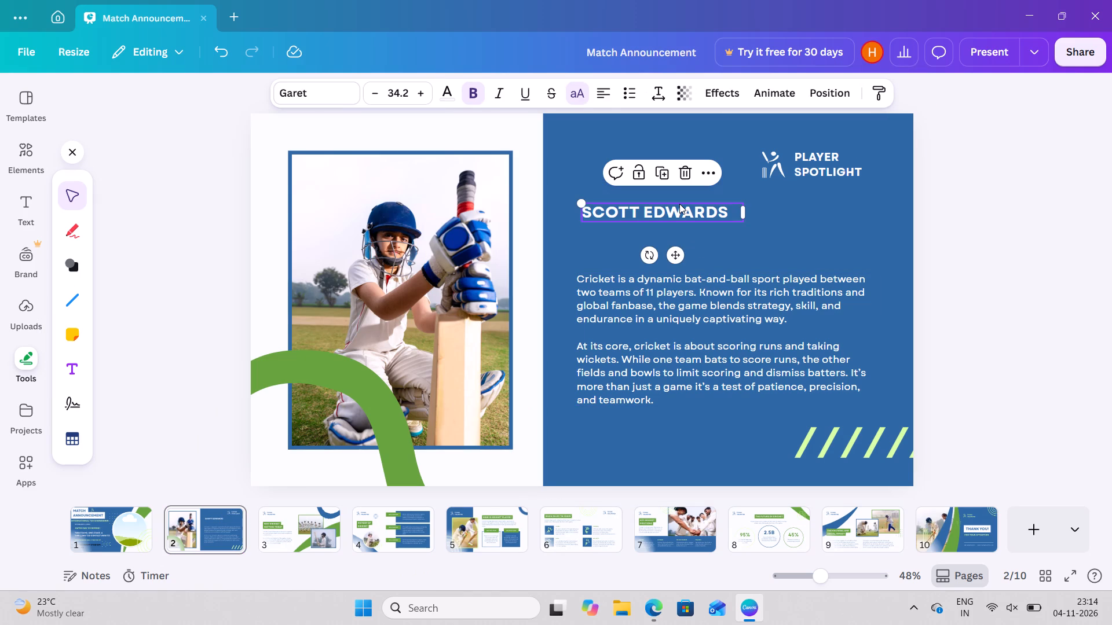
pyautogui.click(729, 84)
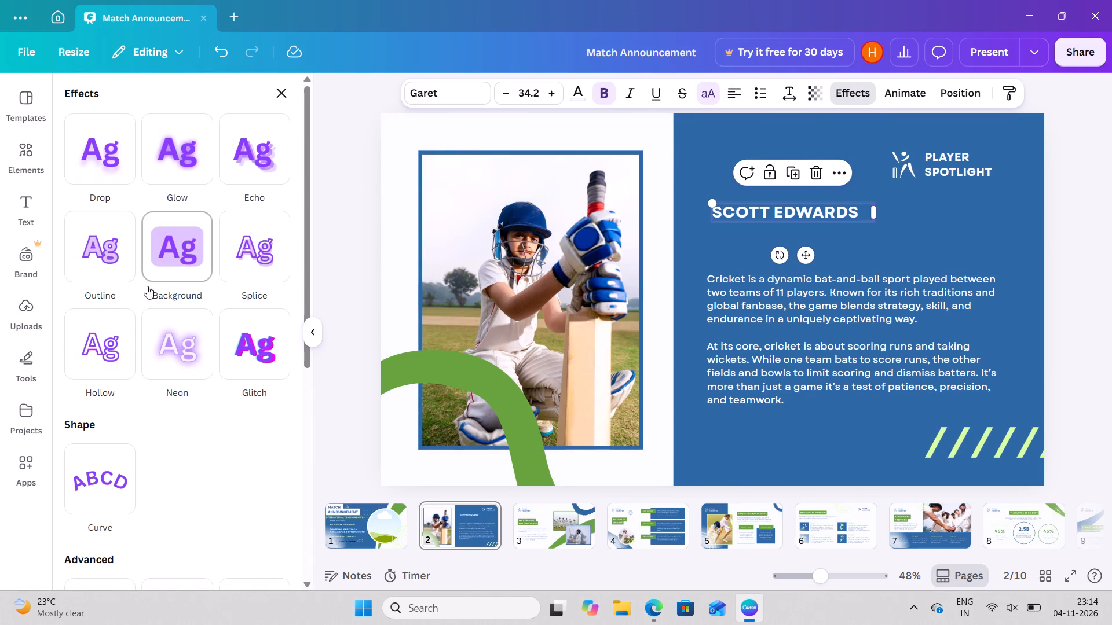
pyautogui.click(119, 333)
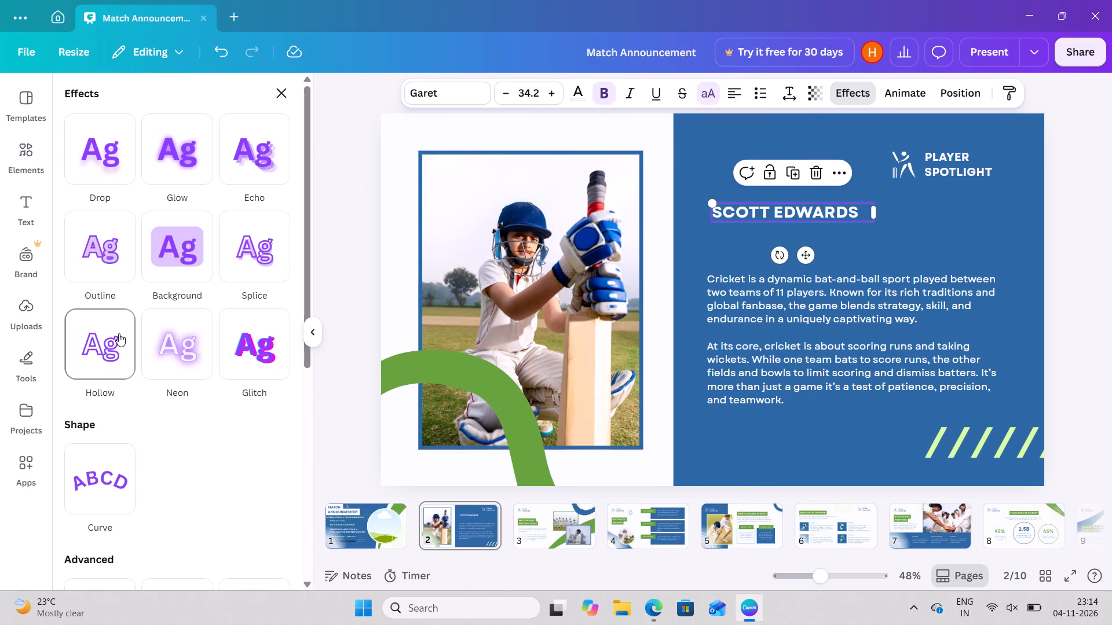
pyautogui.click(119, 333)
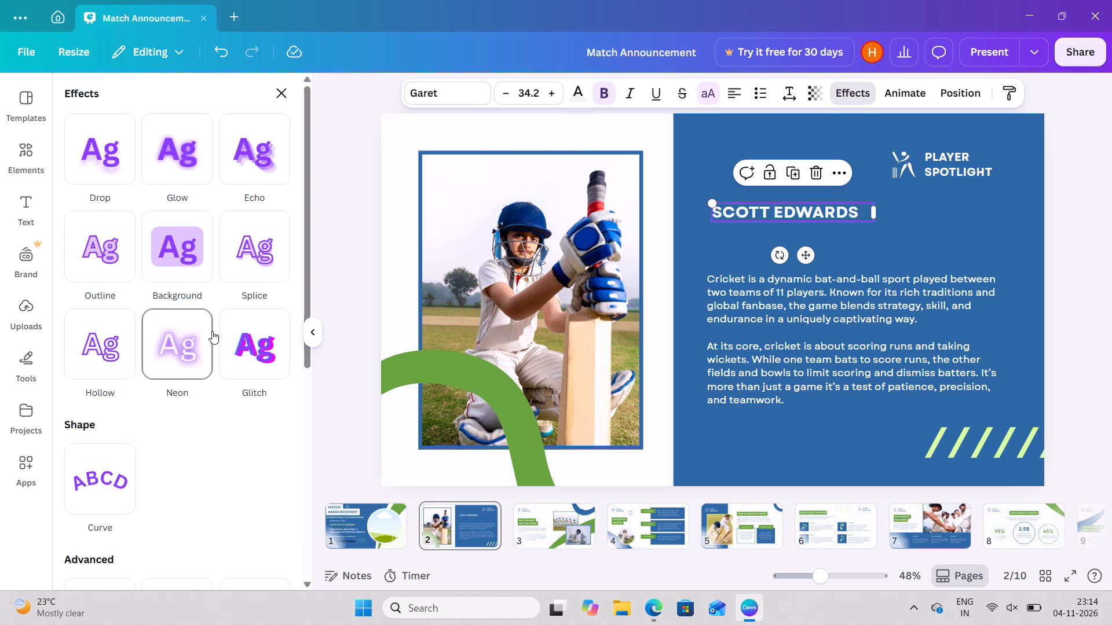
pyautogui.scroll(-7, 212, 331)
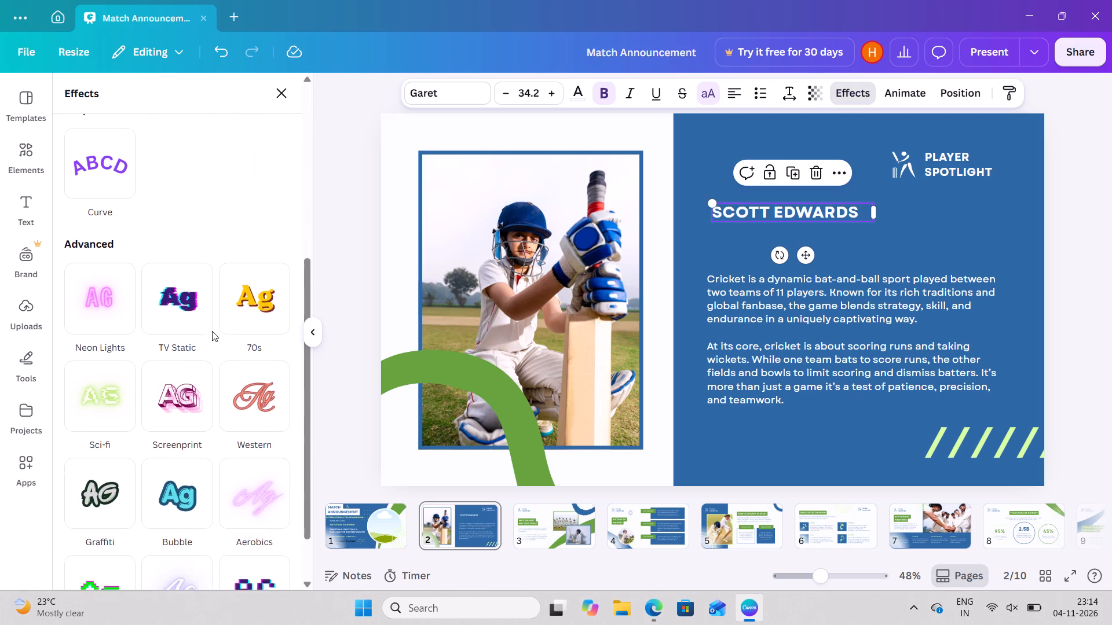
pyautogui.scroll(-5, 212, 331)
pyautogui.scroll(4, 212, 331)
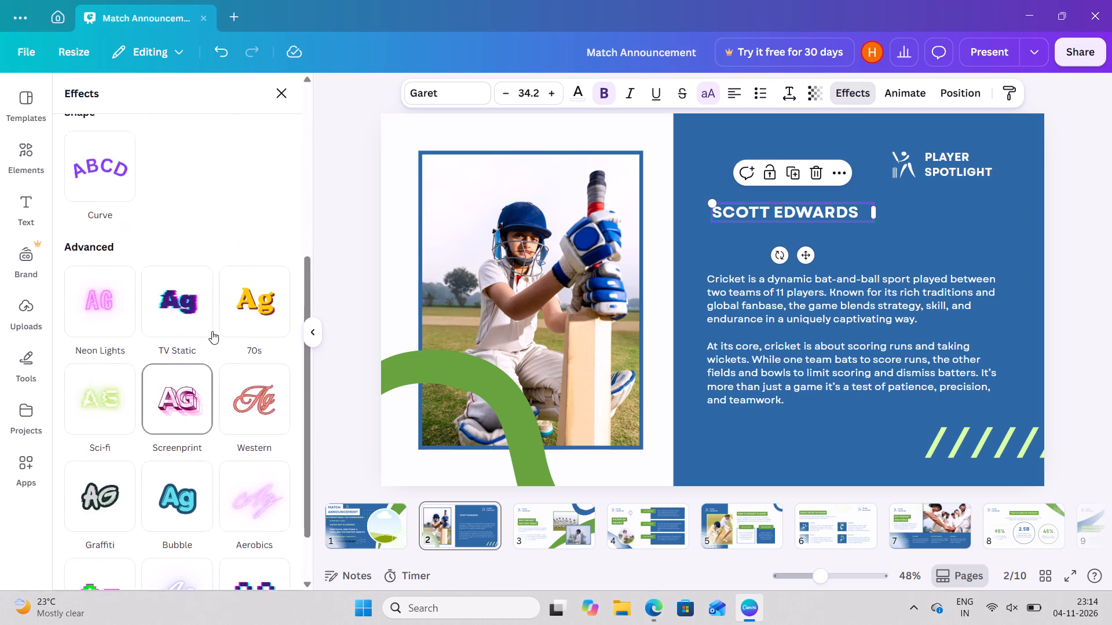
pyautogui.scroll(4, 212, 331)
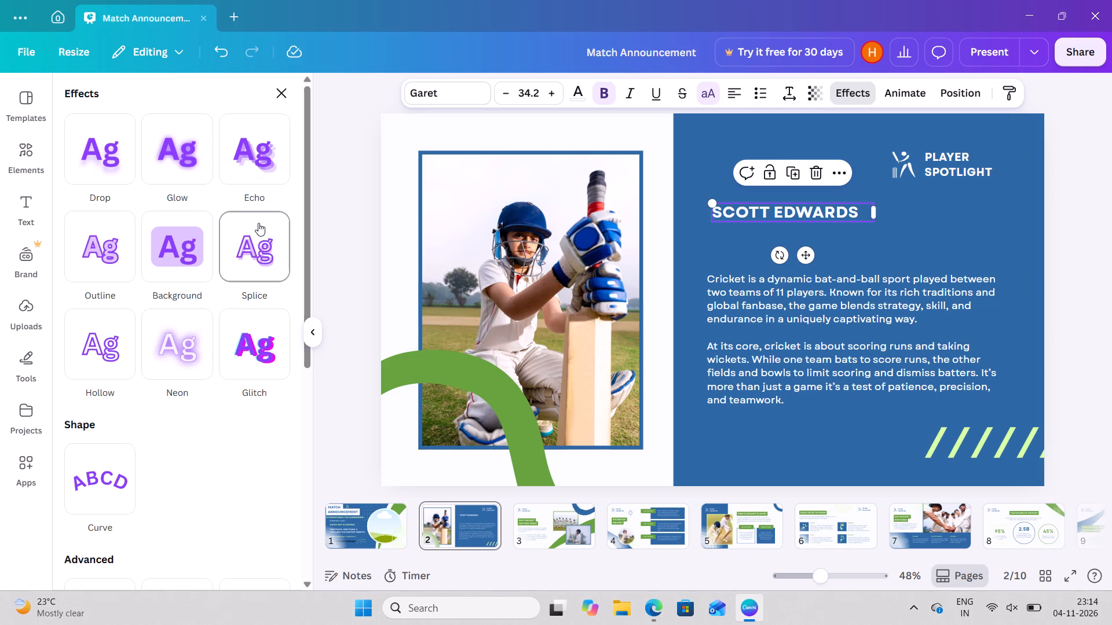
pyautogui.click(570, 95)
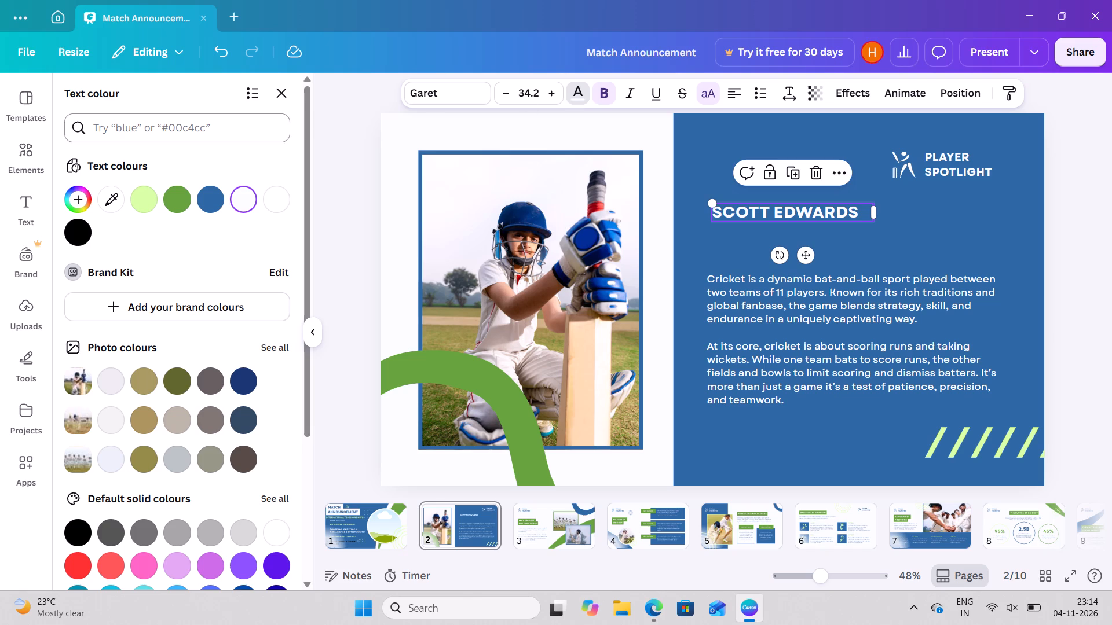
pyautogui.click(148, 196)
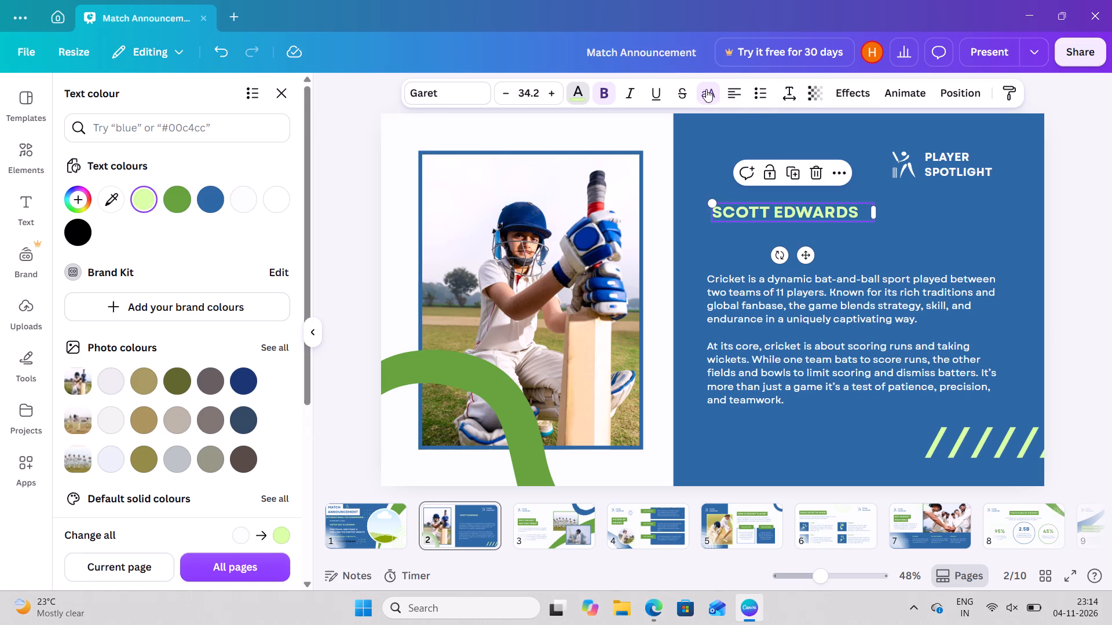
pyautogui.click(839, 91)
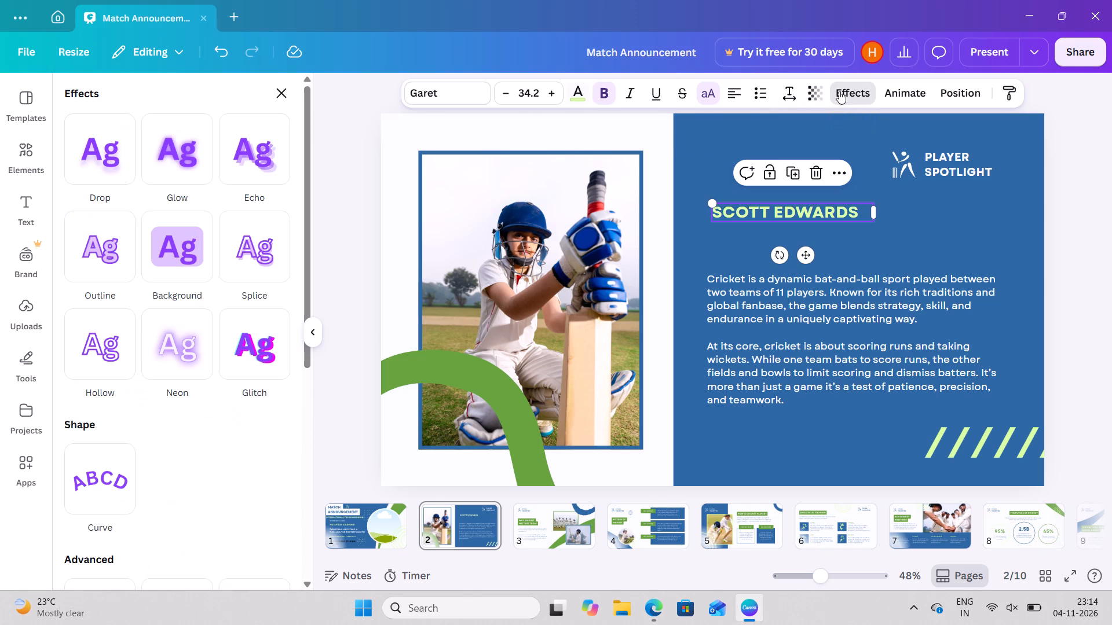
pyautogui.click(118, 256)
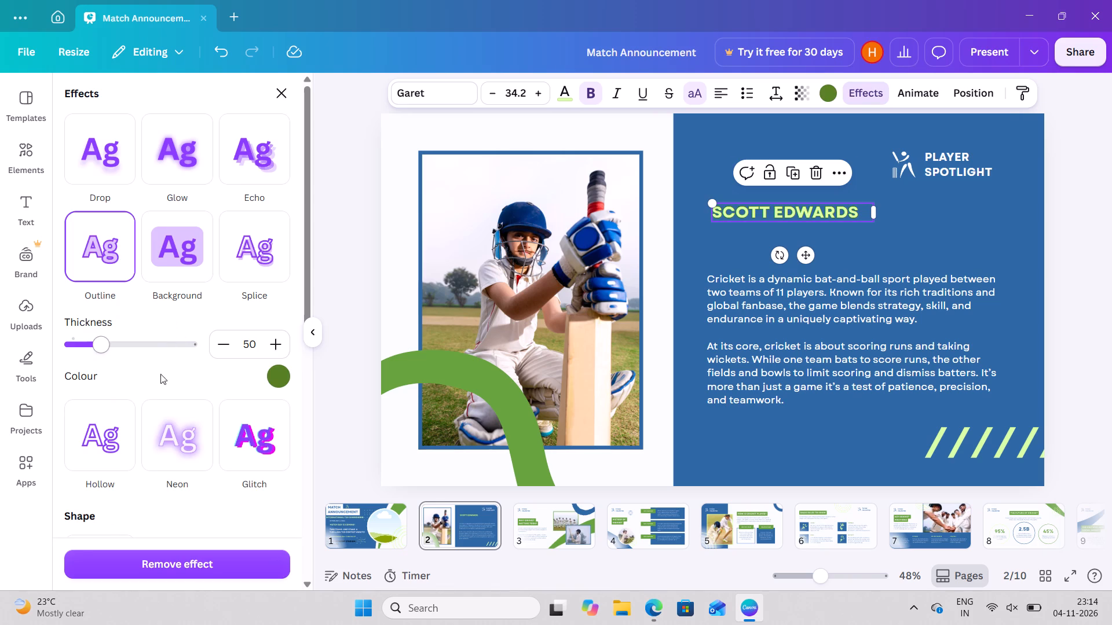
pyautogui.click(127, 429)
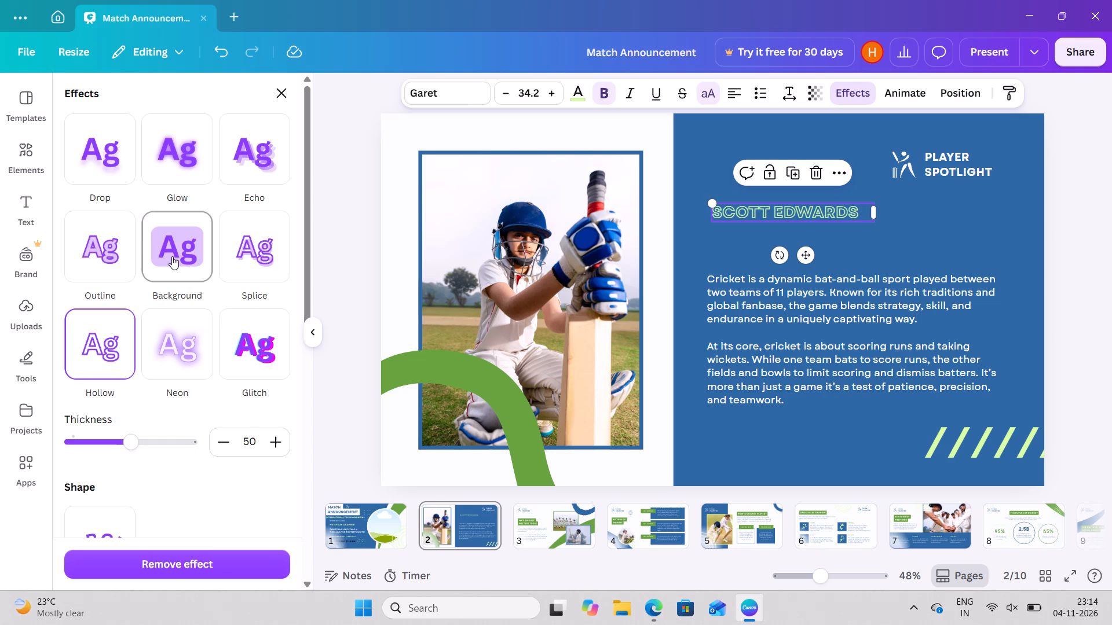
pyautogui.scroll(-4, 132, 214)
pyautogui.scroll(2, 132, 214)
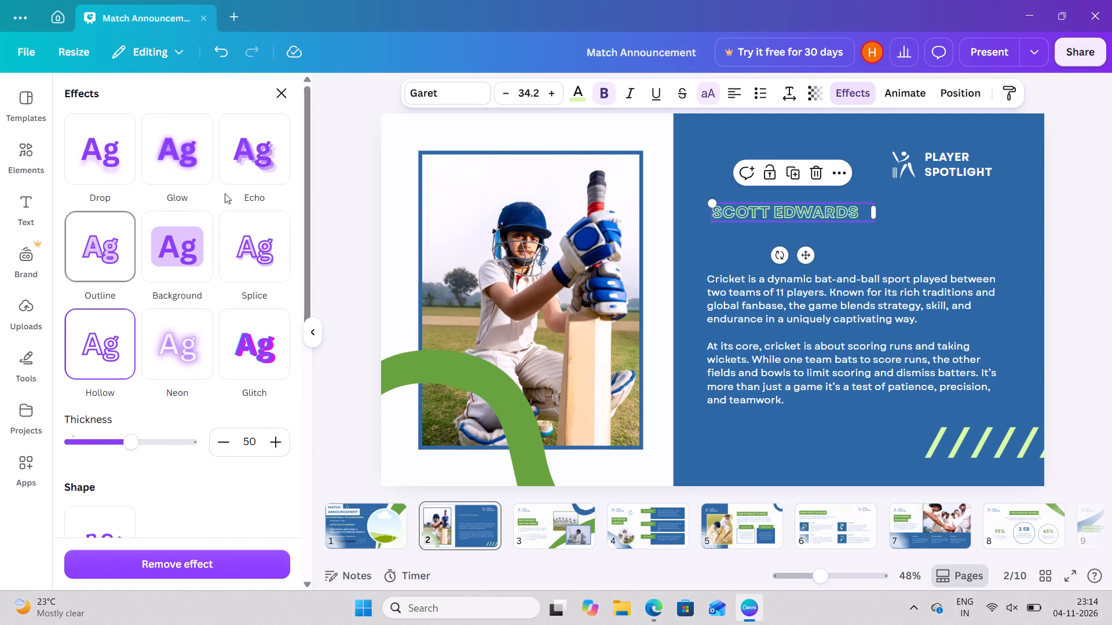
# Go to page 3 and examine the effect type and settings used on the WHY CRICKET MATTERS TODAY heading.
pyautogui.click(551, 530)
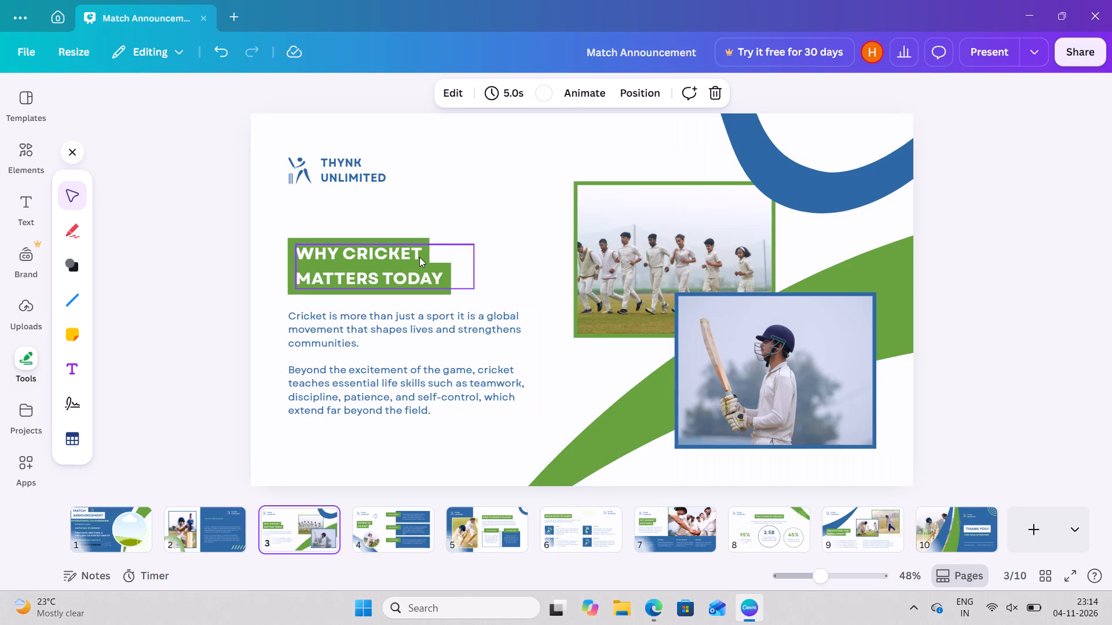
pyautogui.click(419, 257)
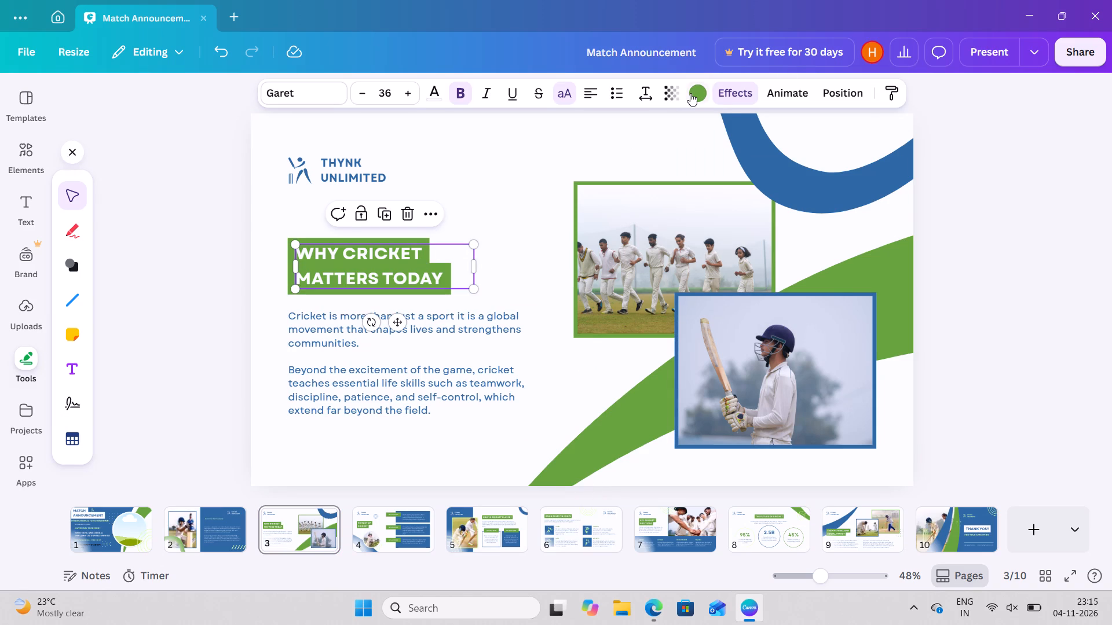
pyautogui.click(692, 93)
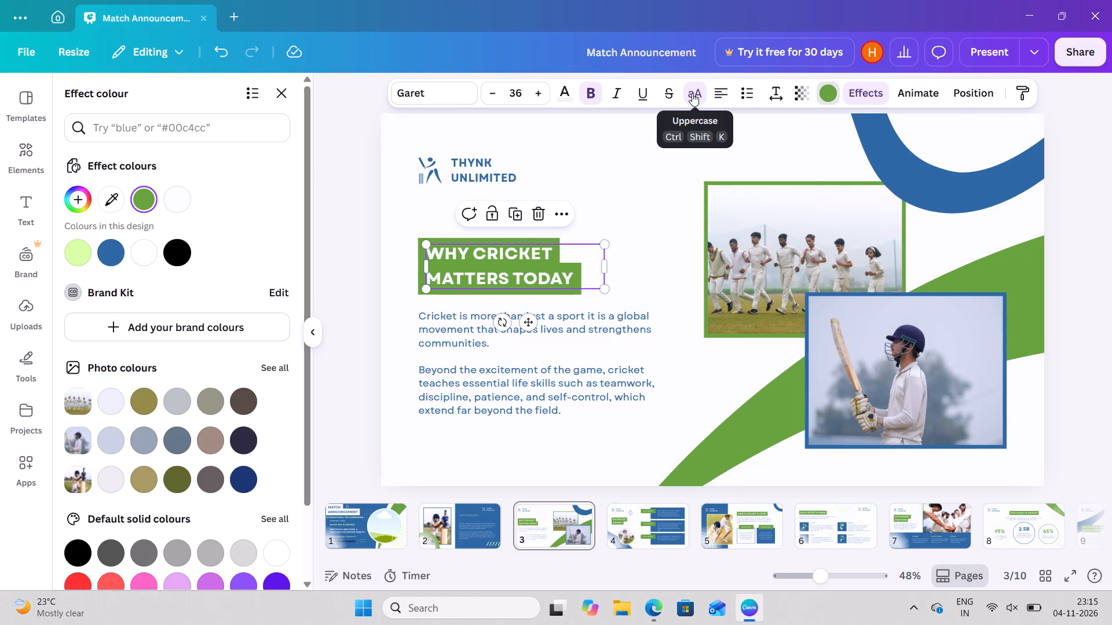
pyautogui.click(857, 89)
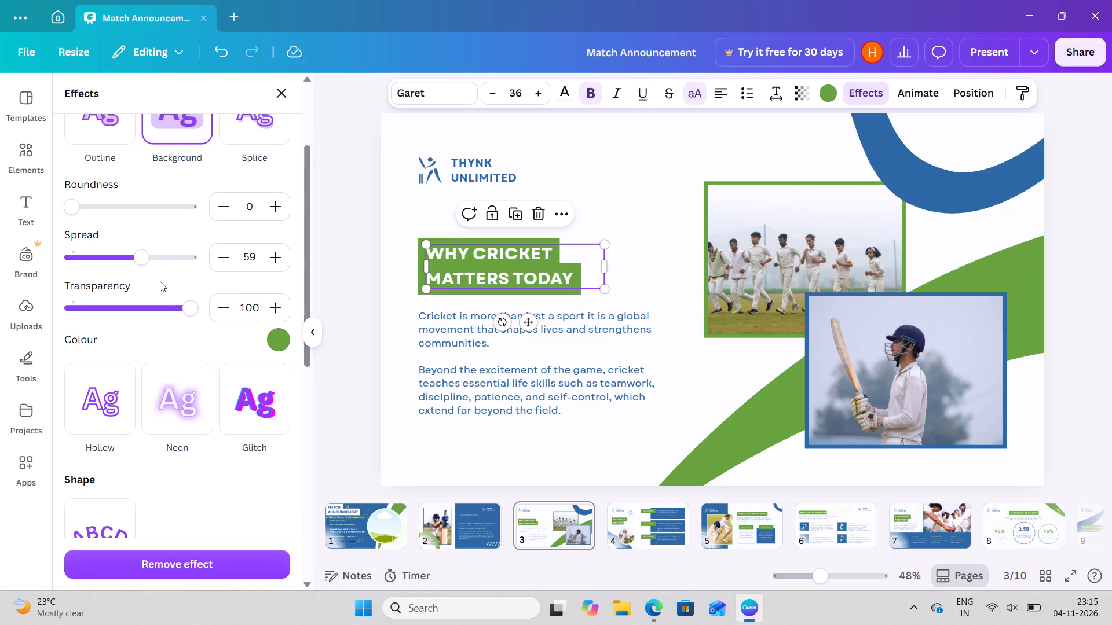
pyautogui.scroll(2, 160, 281)
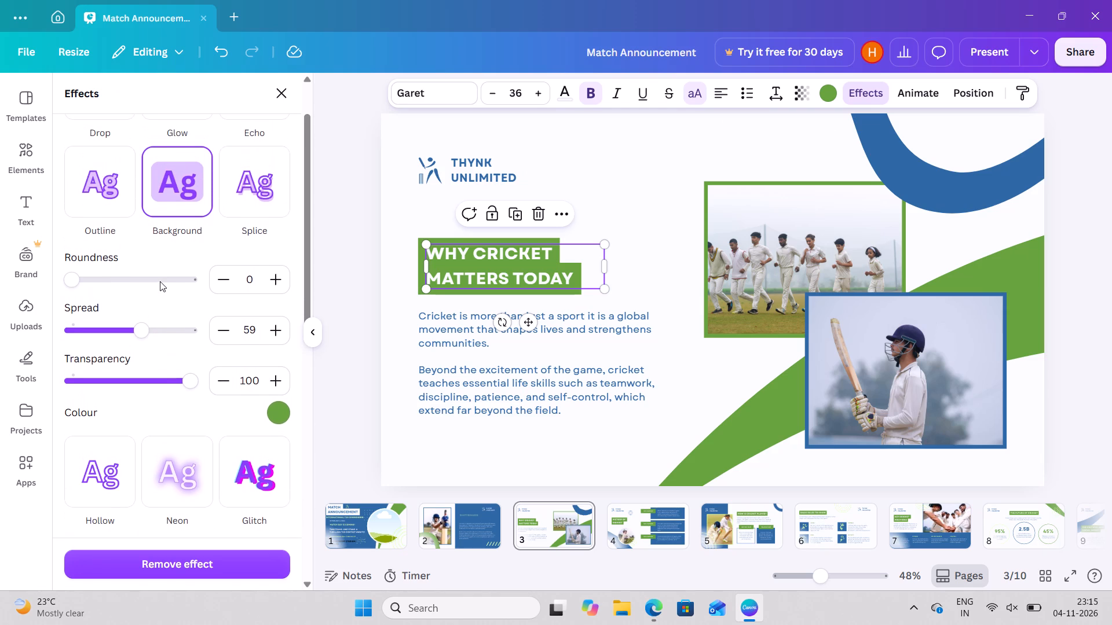
pyautogui.scroll(2, 160, 281)
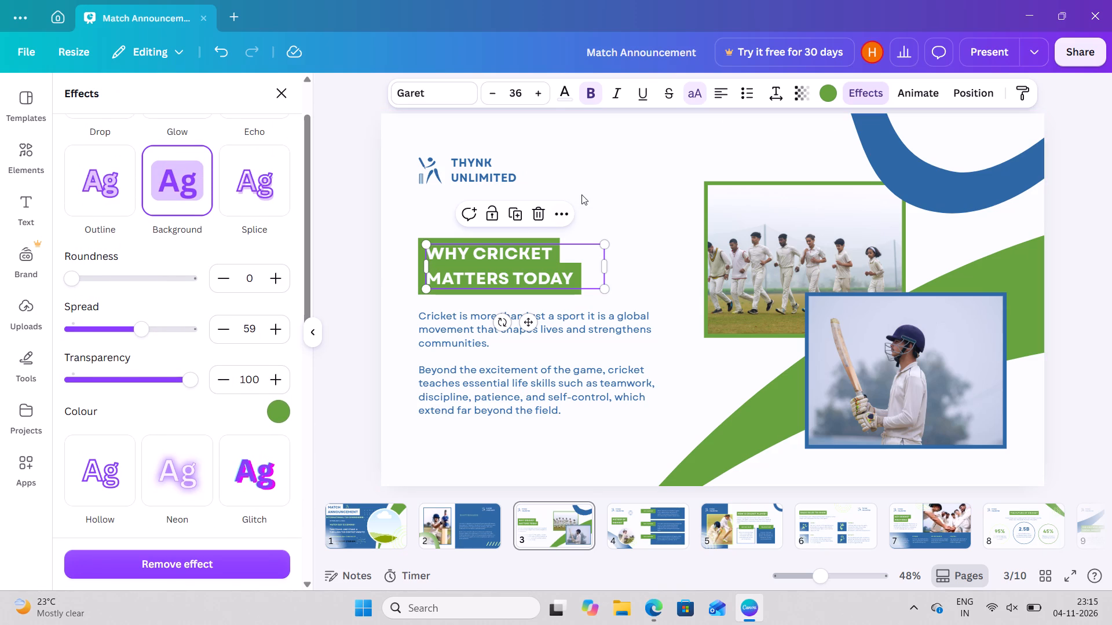
pyautogui.click(440, 522)
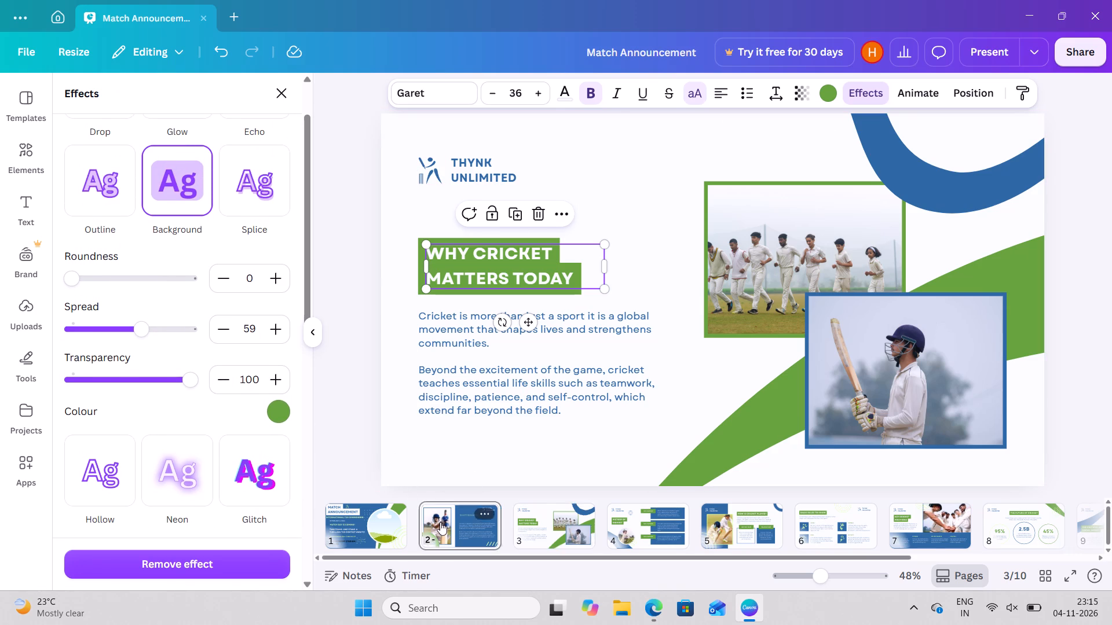
pyautogui.click(683, 208)
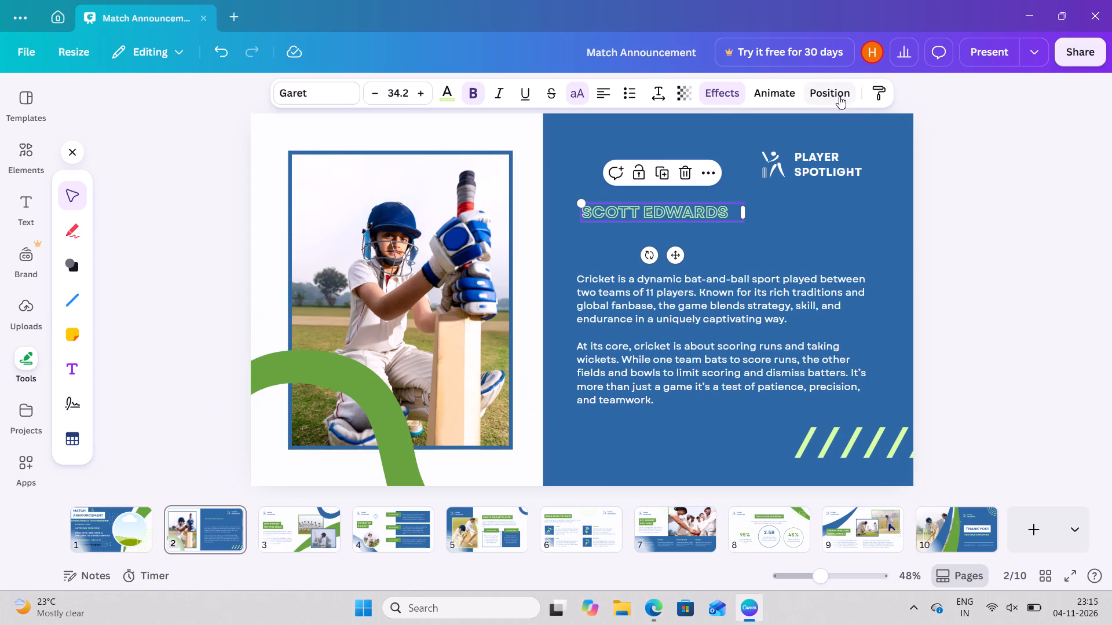
pyautogui.click(727, 91)
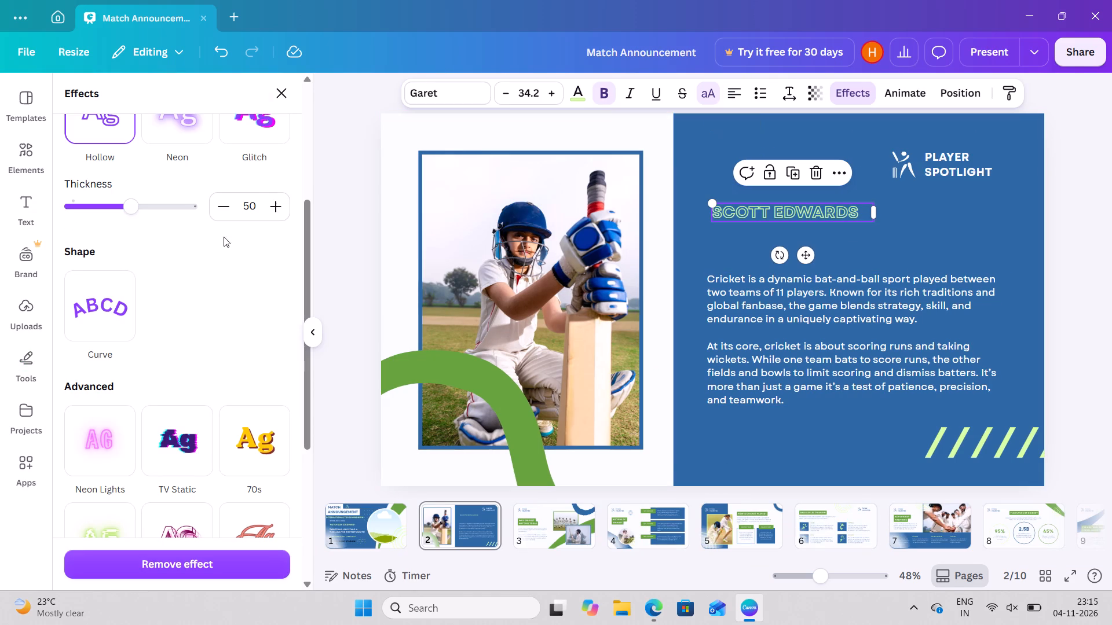
pyautogui.scroll(7, 117, 260)
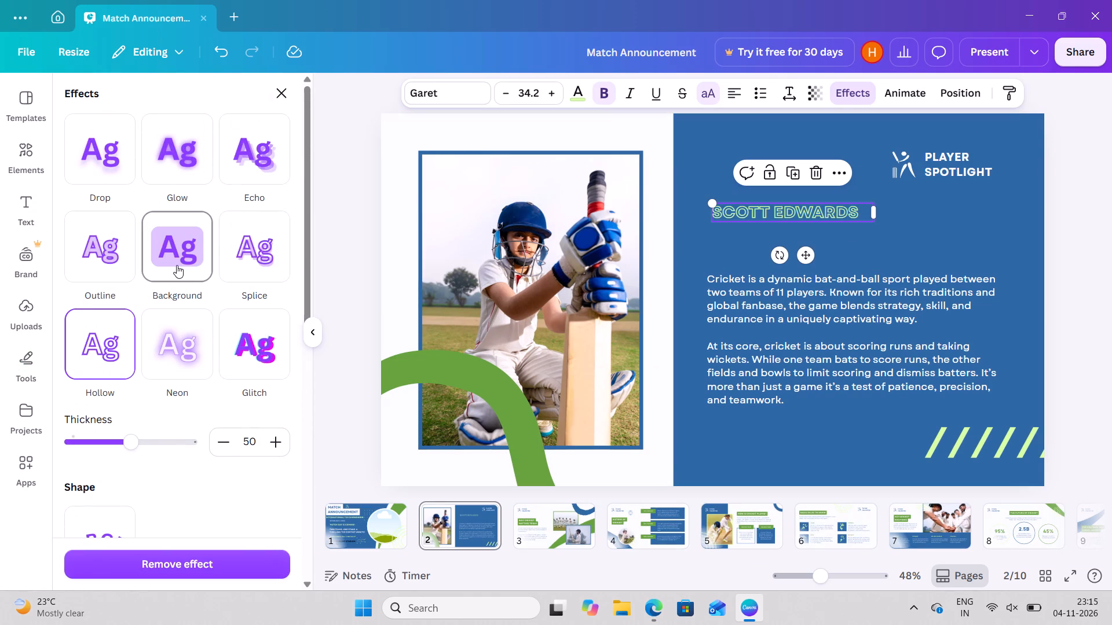
pyautogui.click(177, 265)
pyautogui.scroll(-1, 177, 265)
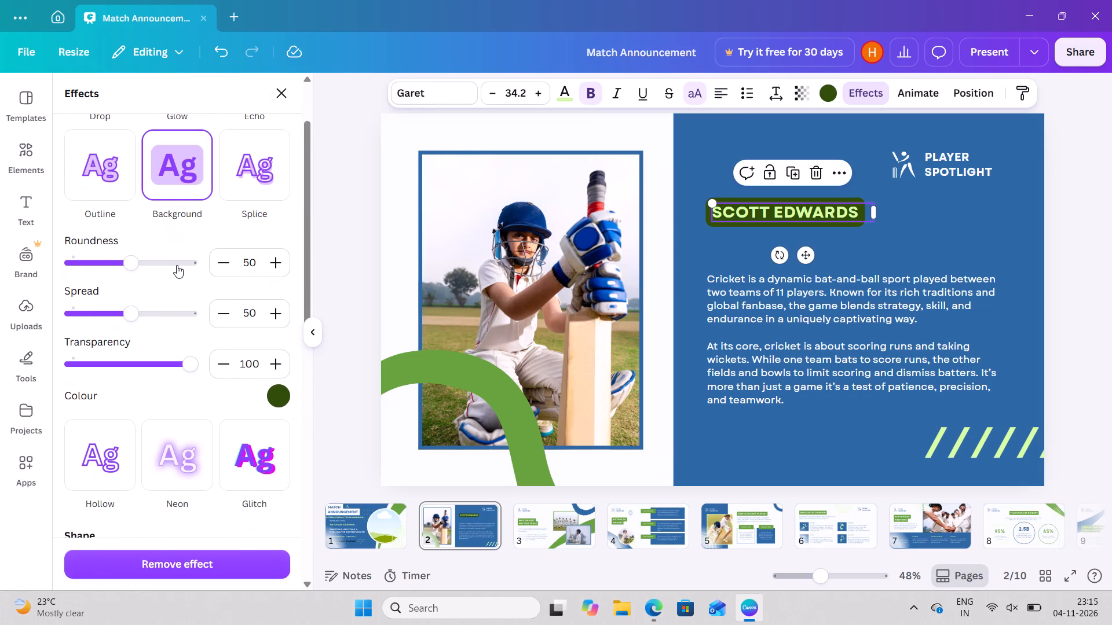
pyautogui.scroll(-2, 177, 265)
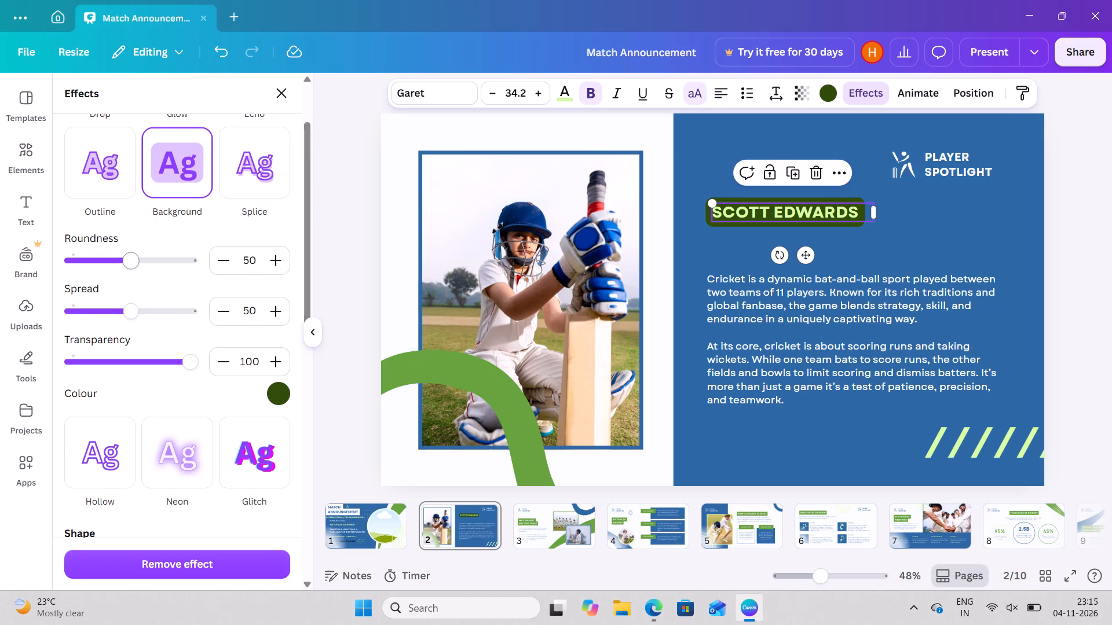
pyautogui.moveTo(138, 259); pyautogui.dragTo(24, 267)
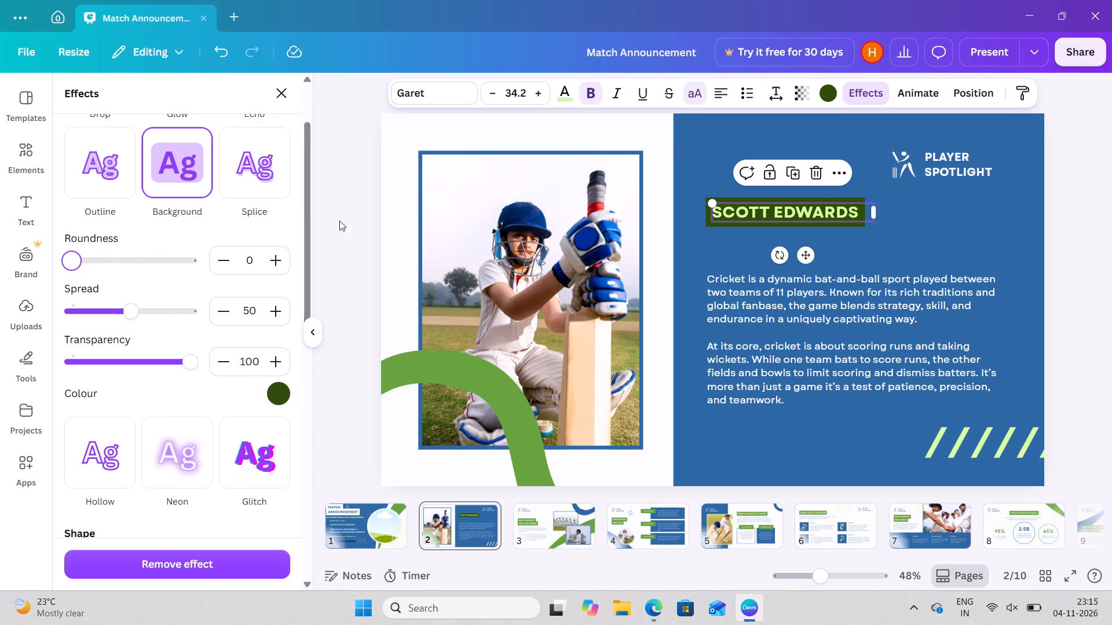
pyautogui.click(825, 93)
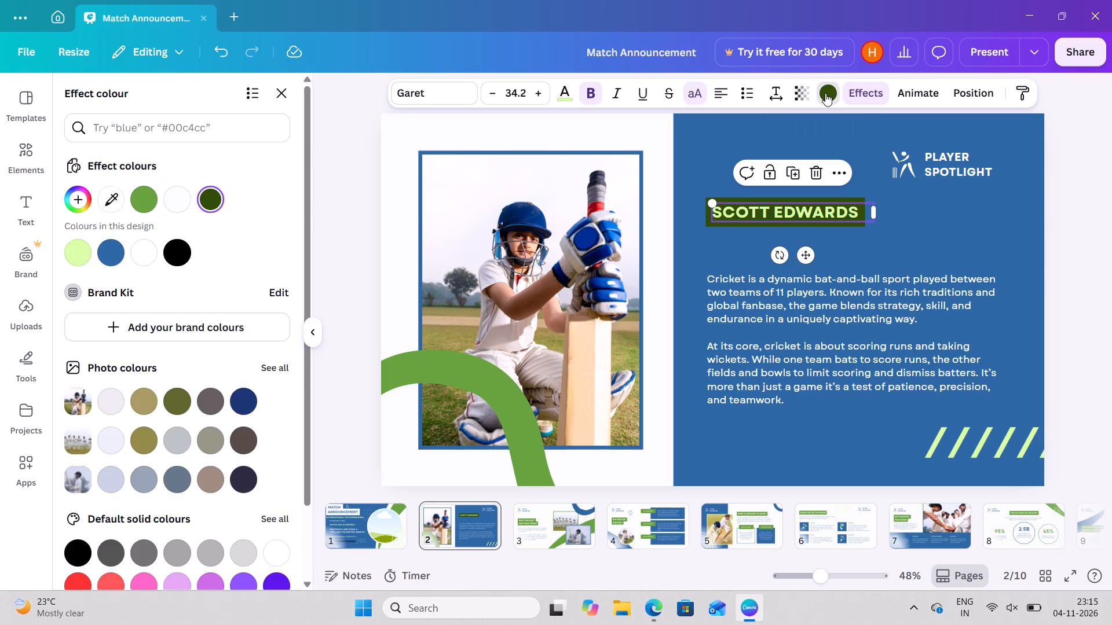
pyautogui.click(150, 197)
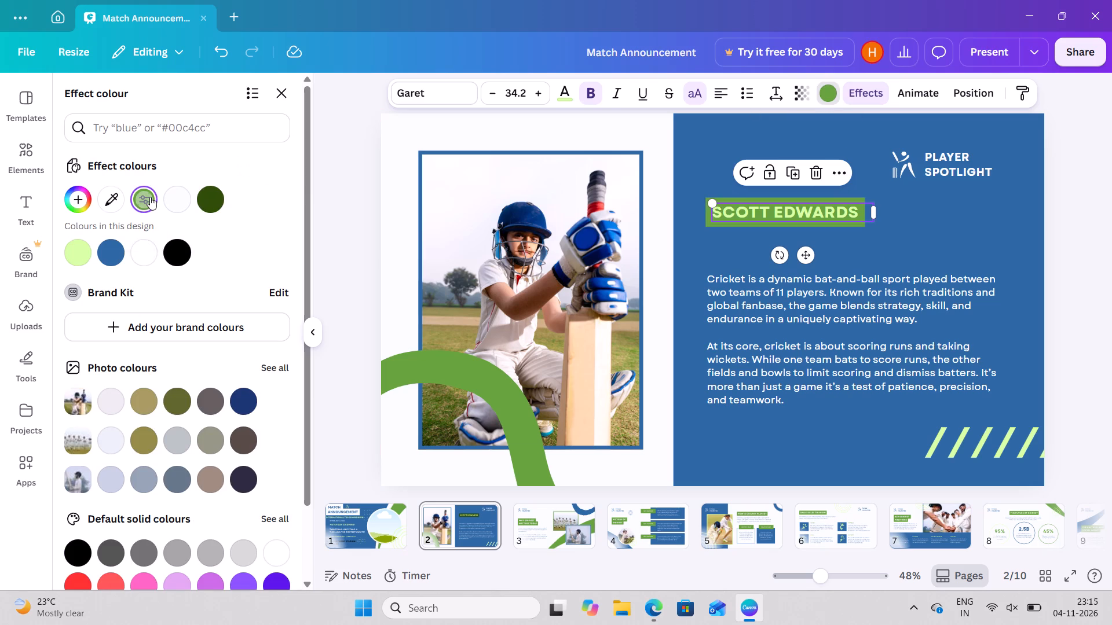
pyautogui.click(555, 87)
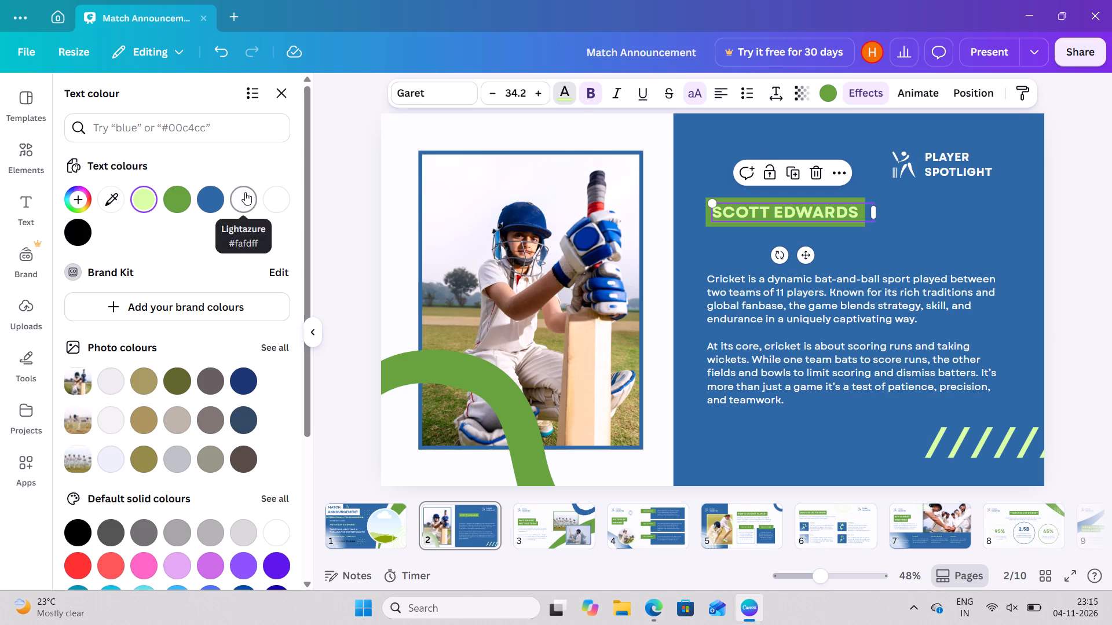
pyautogui.click(245, 192)
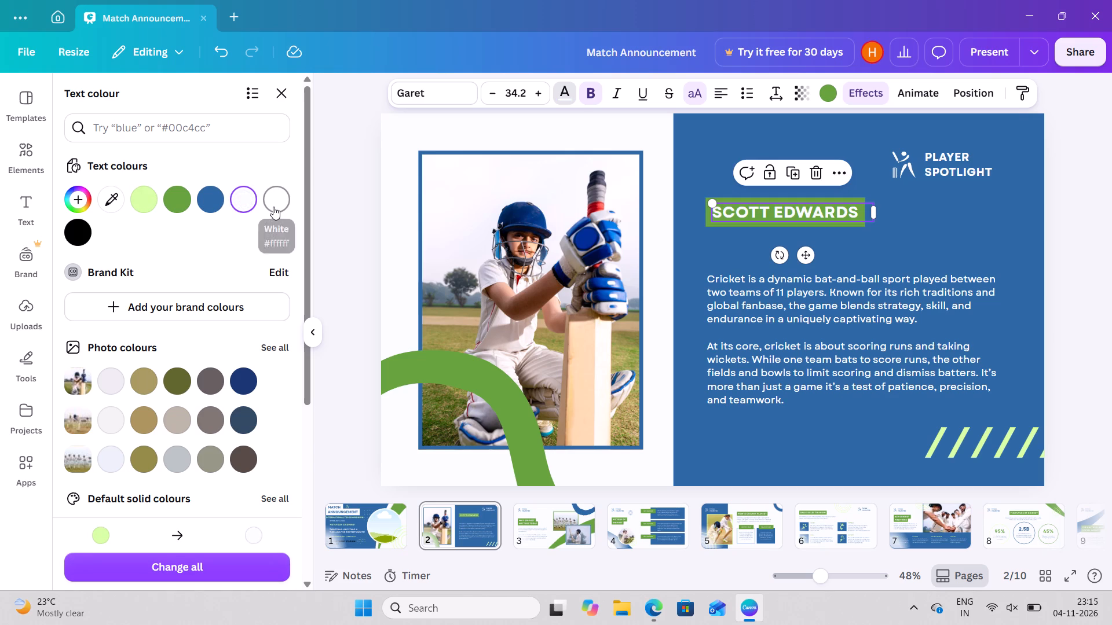
pyautogui.click(273, 207)
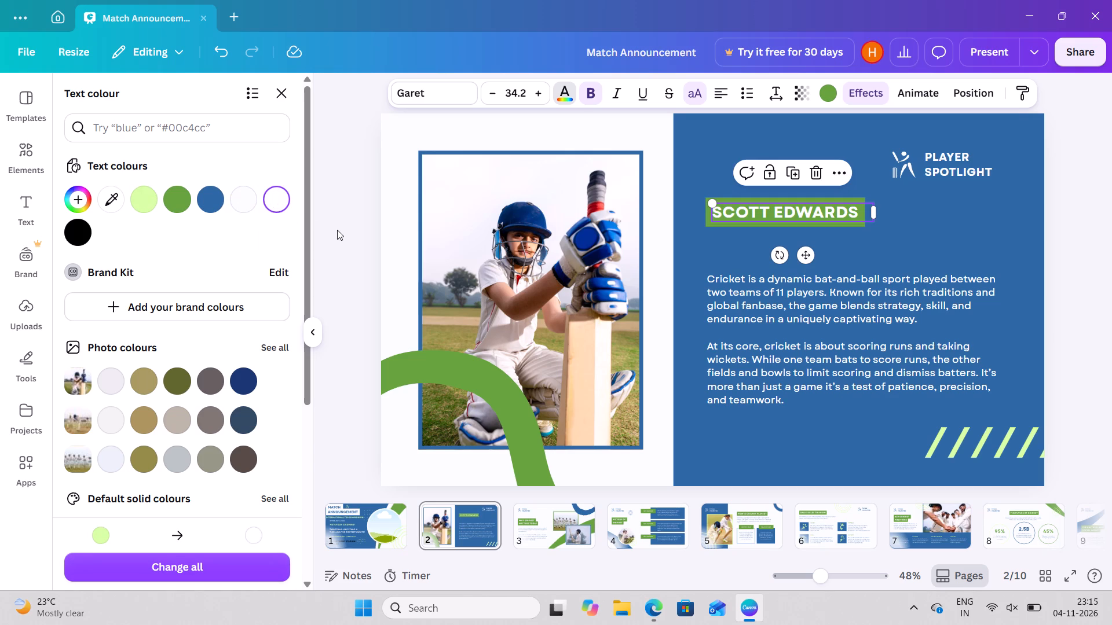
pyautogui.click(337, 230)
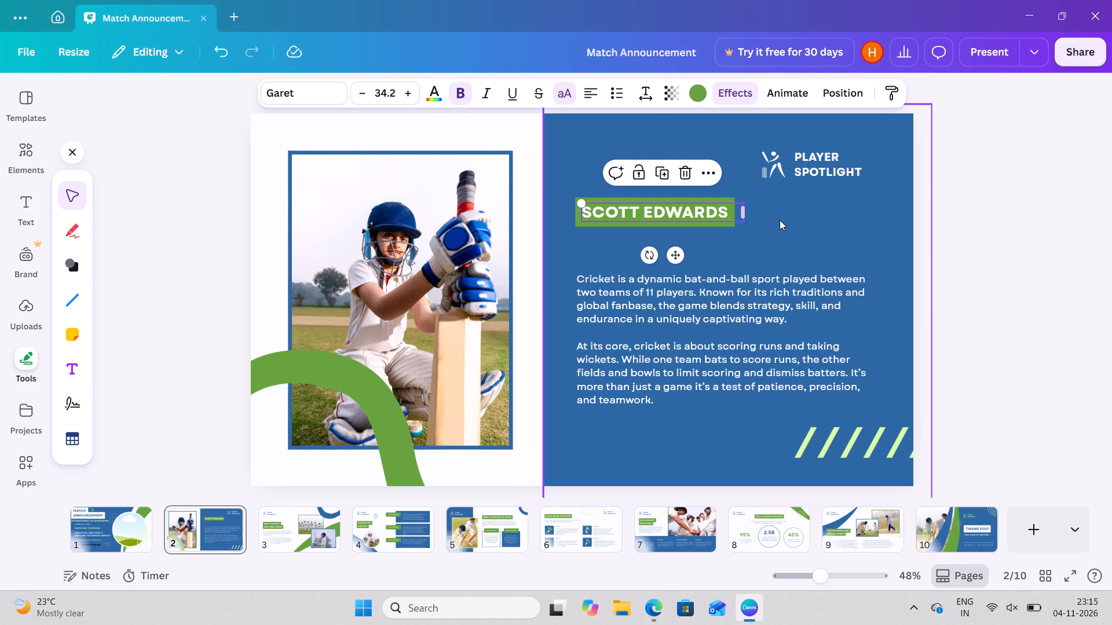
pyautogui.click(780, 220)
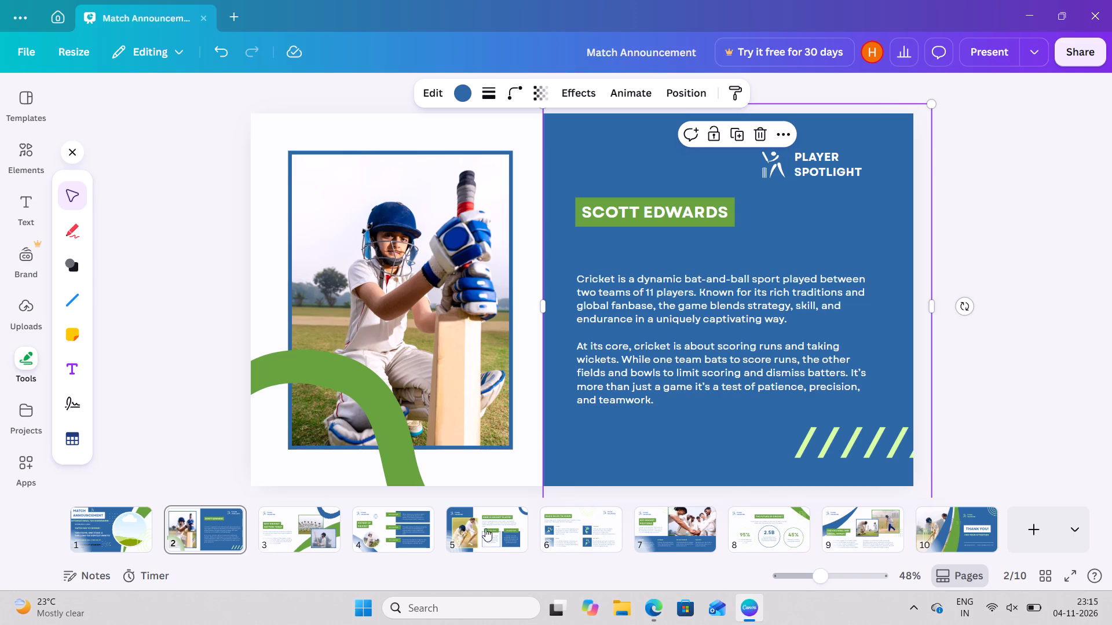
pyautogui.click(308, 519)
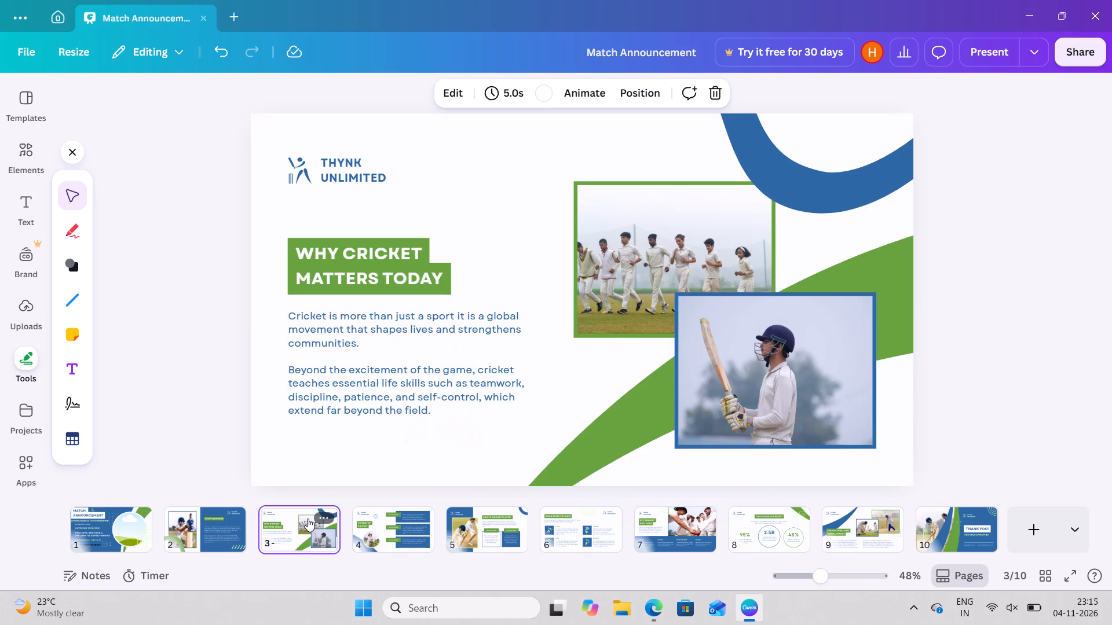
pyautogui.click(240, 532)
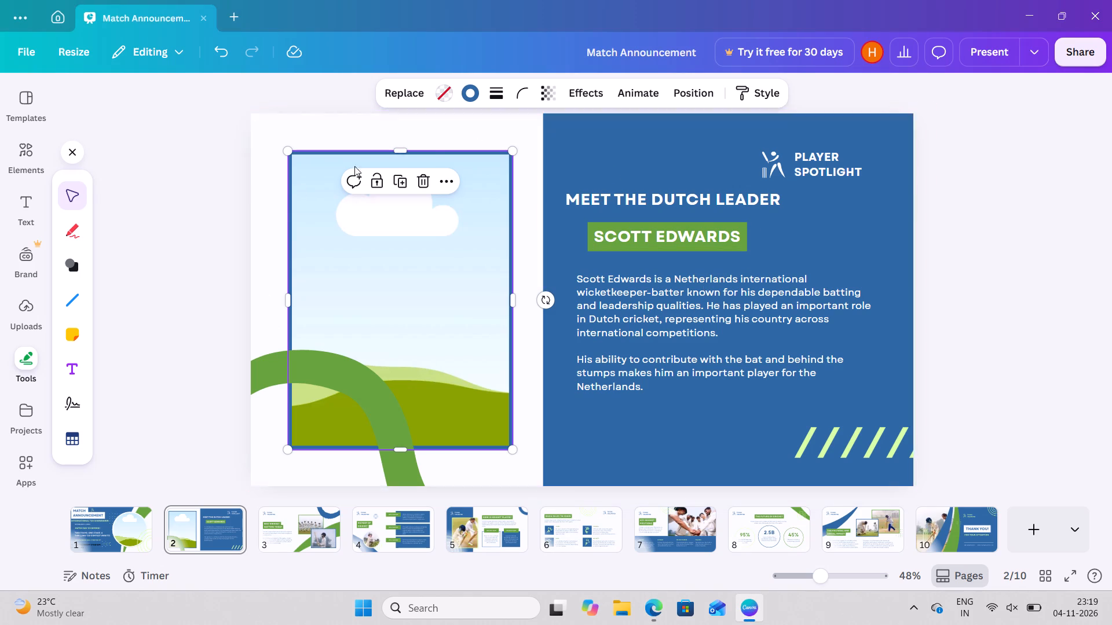
pyautogui.click(75, 363)
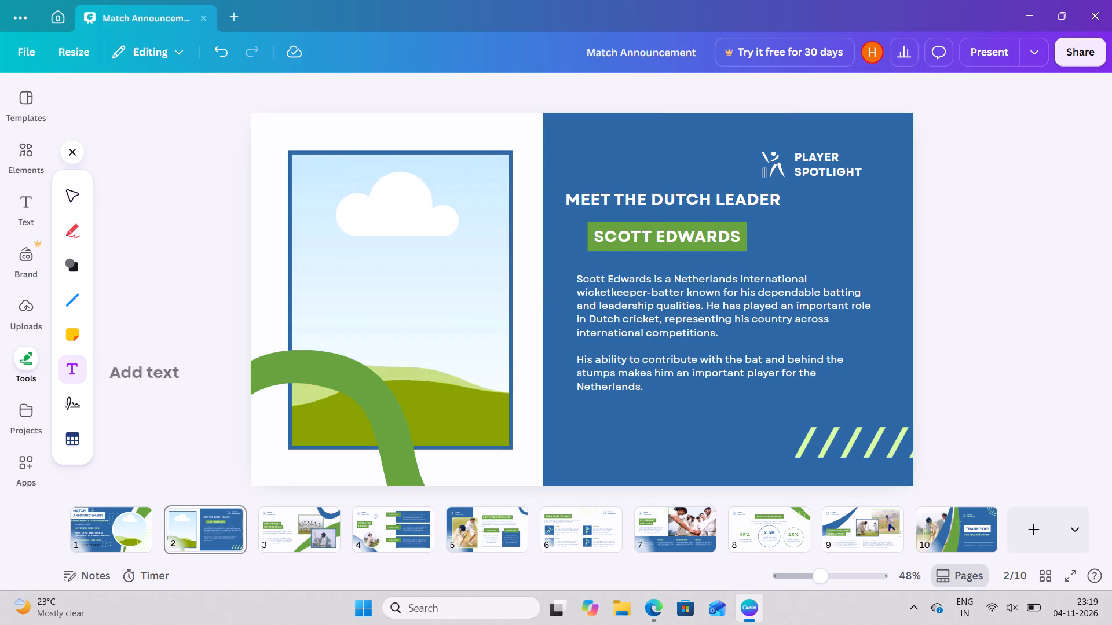
pyautogui.click(575, 411)
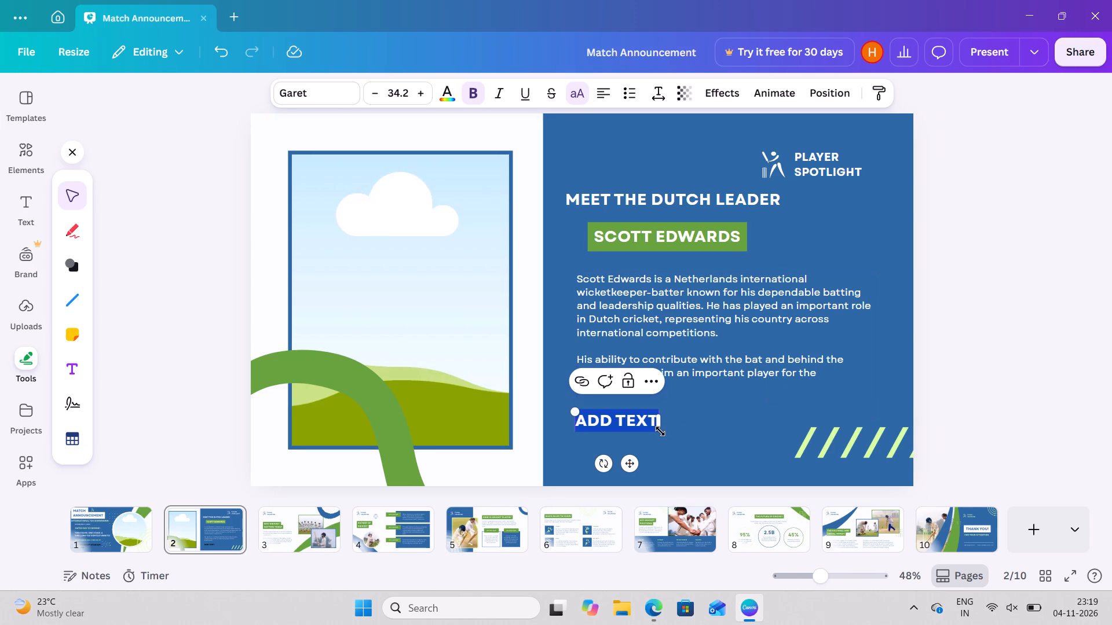
pyautogui.press('BackSpace')
pyautogui.hotkey('ctrl', 'v')
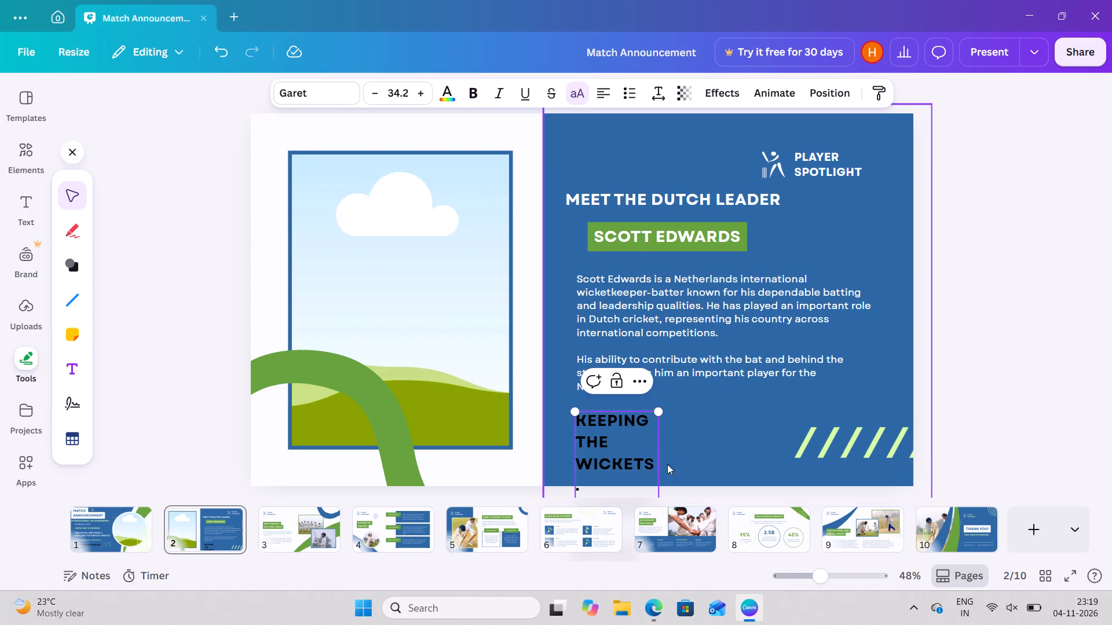
# Widen the tagline's text box so it fits on two lines, and move it down beside the green diagonal stripes.
pyautogui.moveTo(665, 461); pyautogui.dragTo(676, 460)
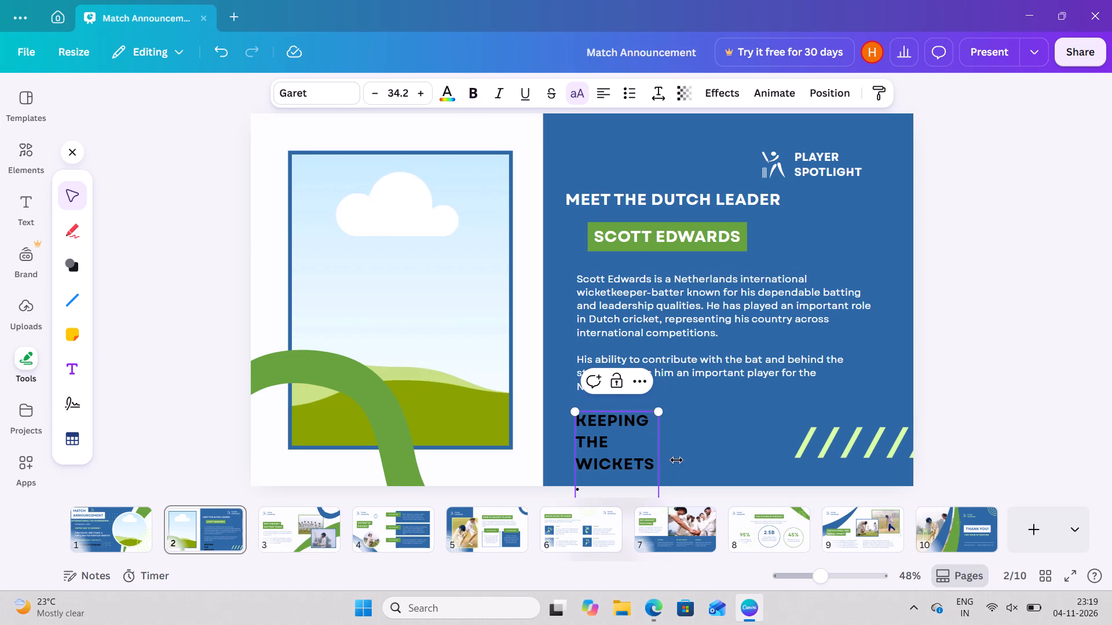
pyautogui.moveTo(676, 460); pyautogui.dragTo(820, 424)
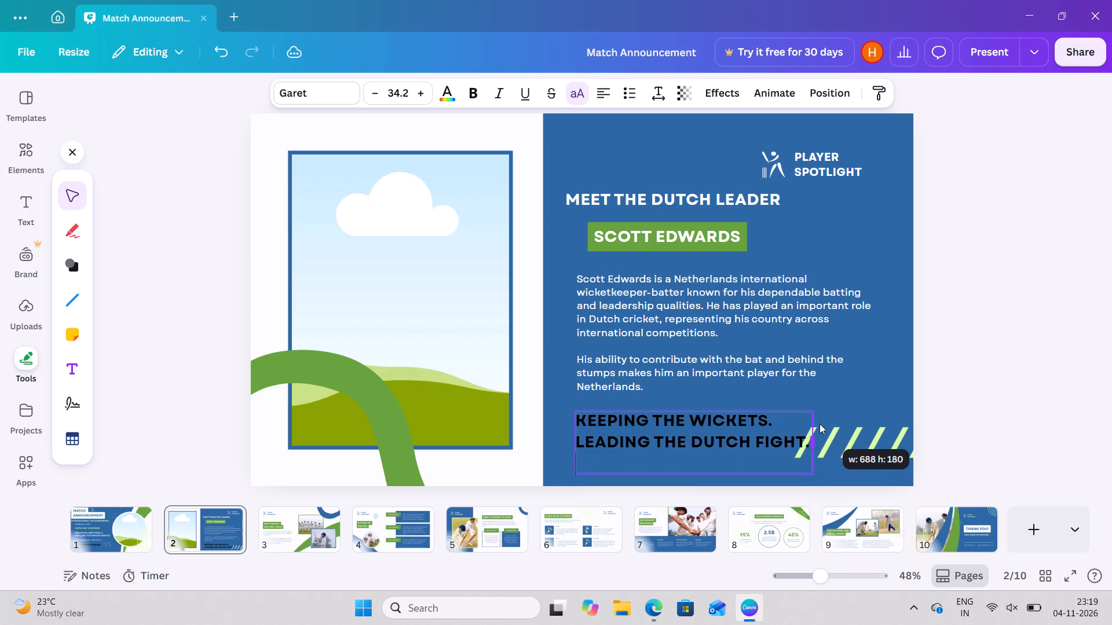
pyautogui.moveTo(820, 424); pyautogui.dragTo(829, 421)
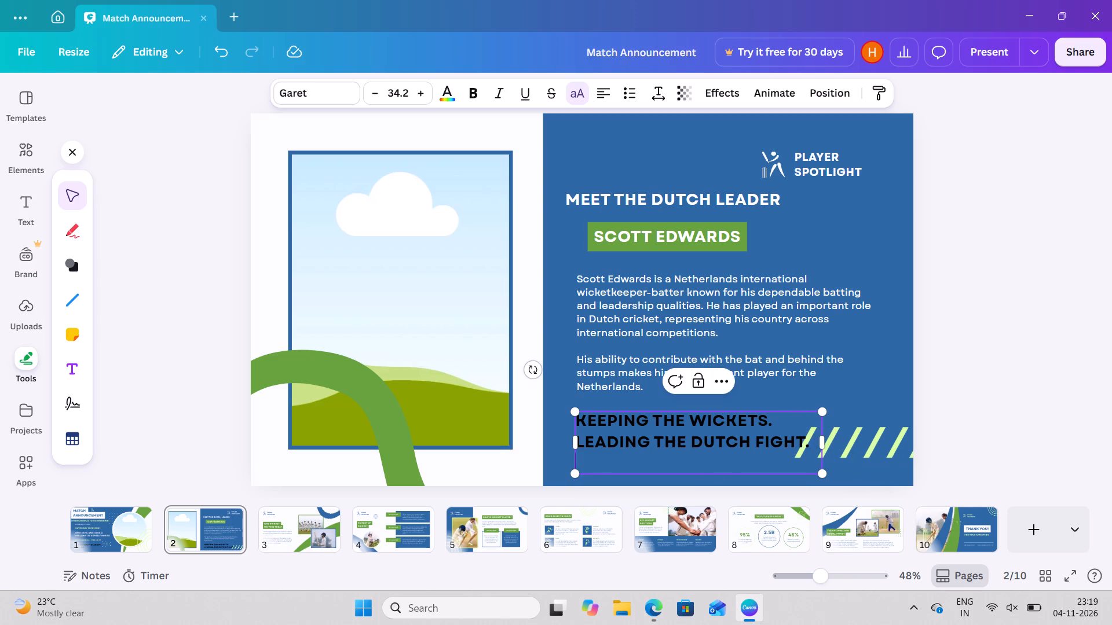
pyautogui.click(885, 389)
pyautogui.moveTo(706, 448); pyautogui.dragTo(682, 464)
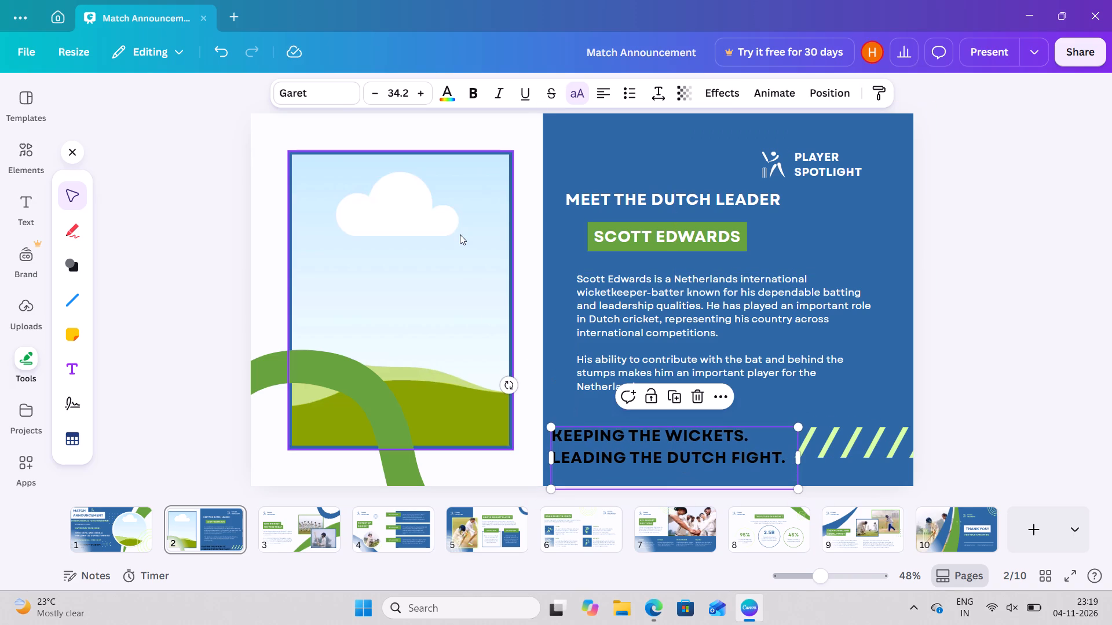
# Set the KEEPING THE WICKETS tagline's text colour to white (#ffffff).
pyautogui.click(568, 256)
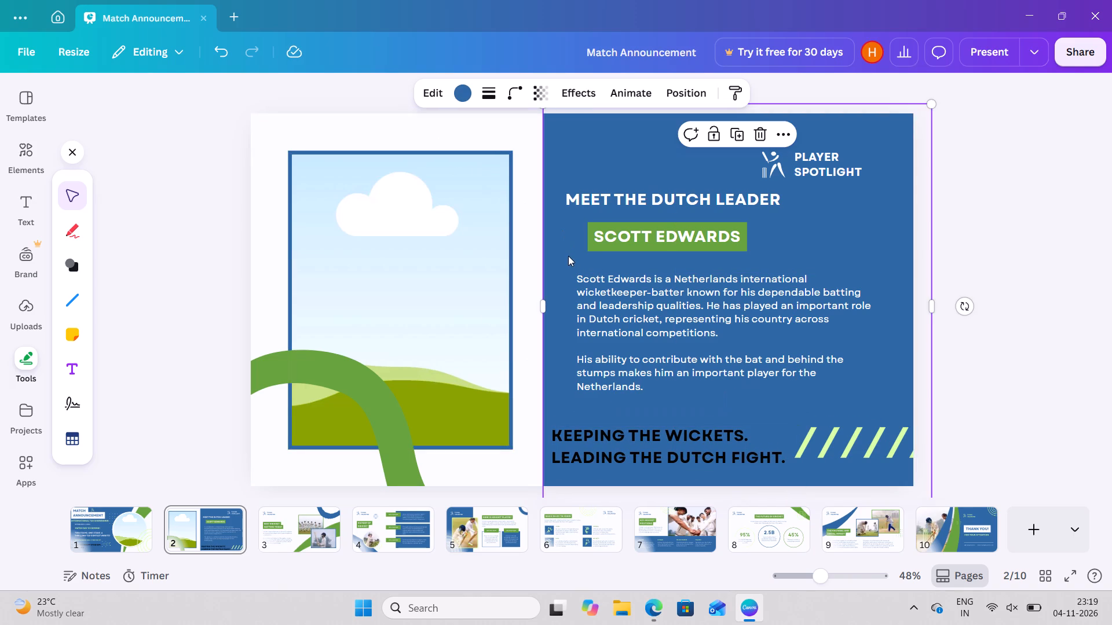
pyautogui.click(597, 446)
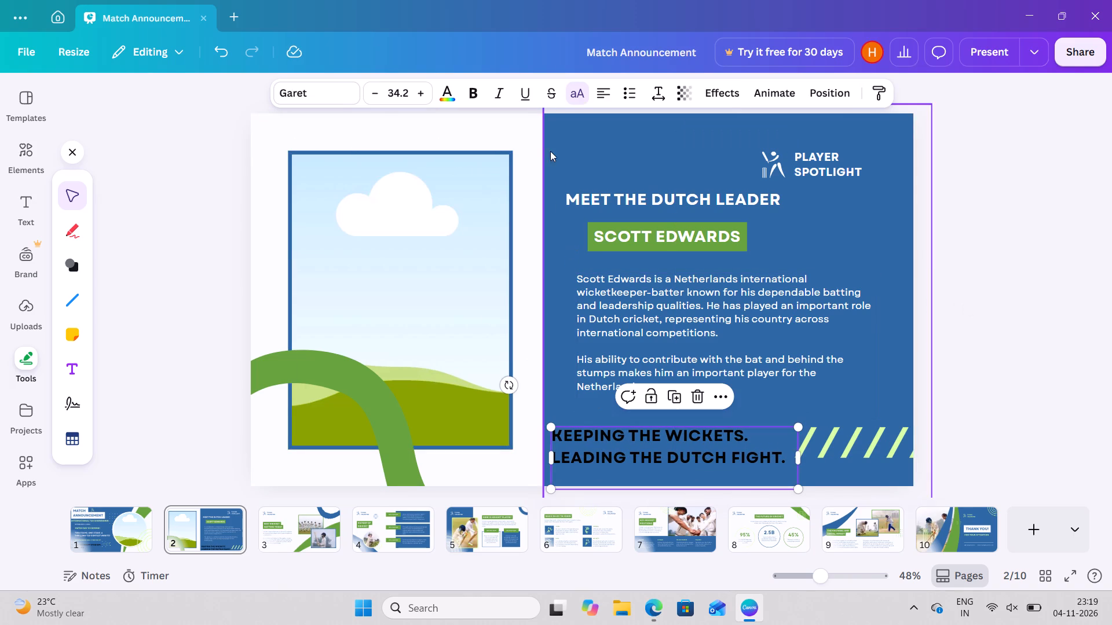
pyautogui.click(444, 93)
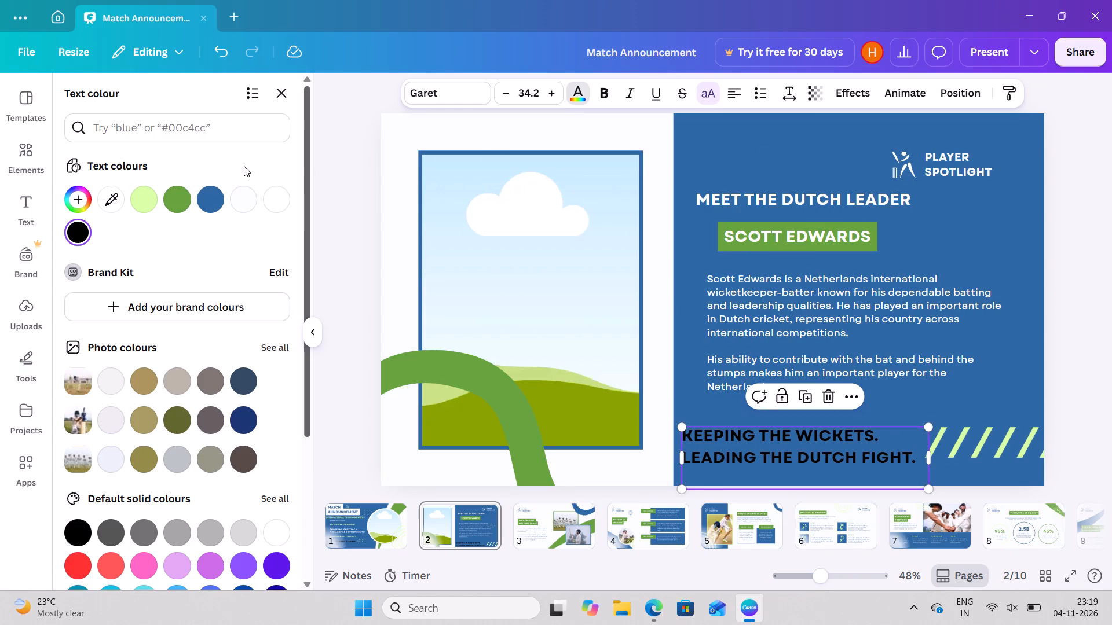
pyautogui.click(274, 197)
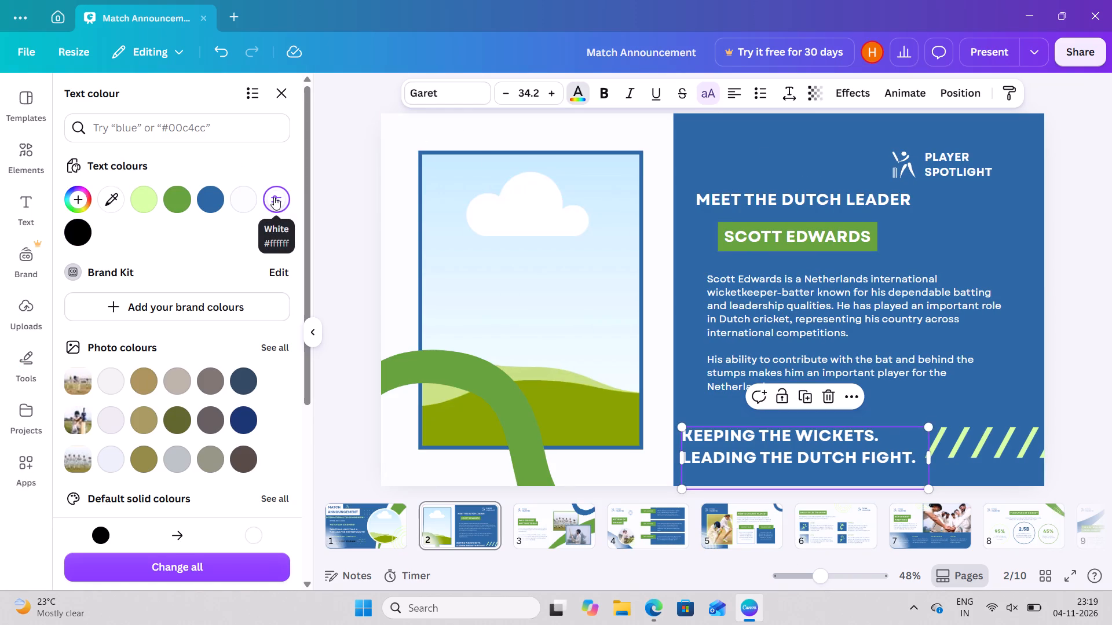
# Choose the Regular style of the Garet font for the KEEPING THE WICKETS tagline.
pyautogui.click(775, 440)
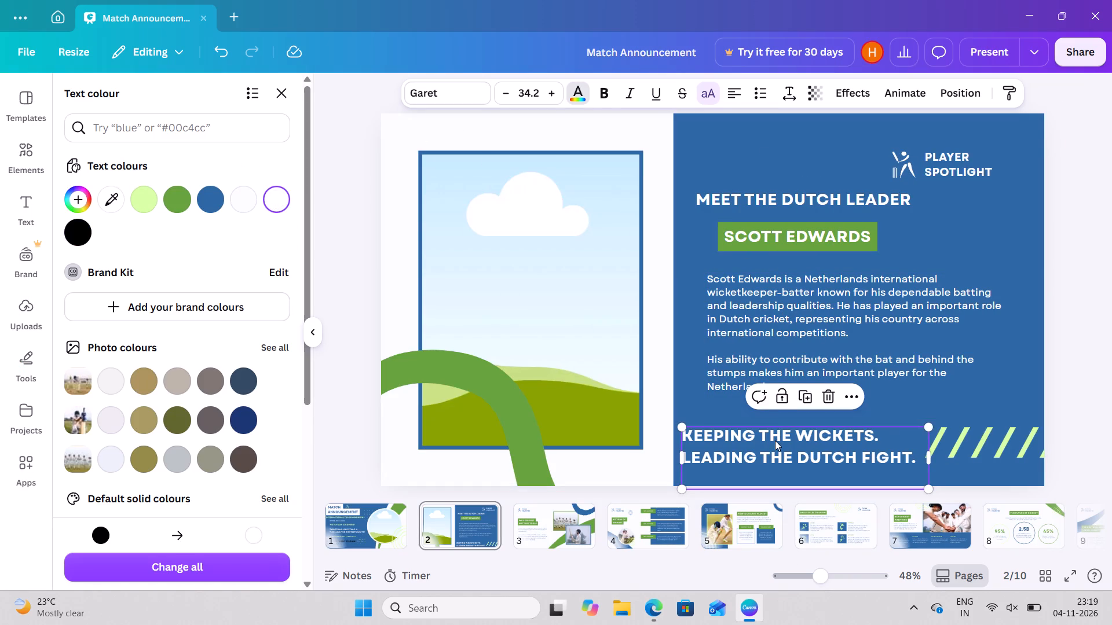
pyautogui.click(449, 102)
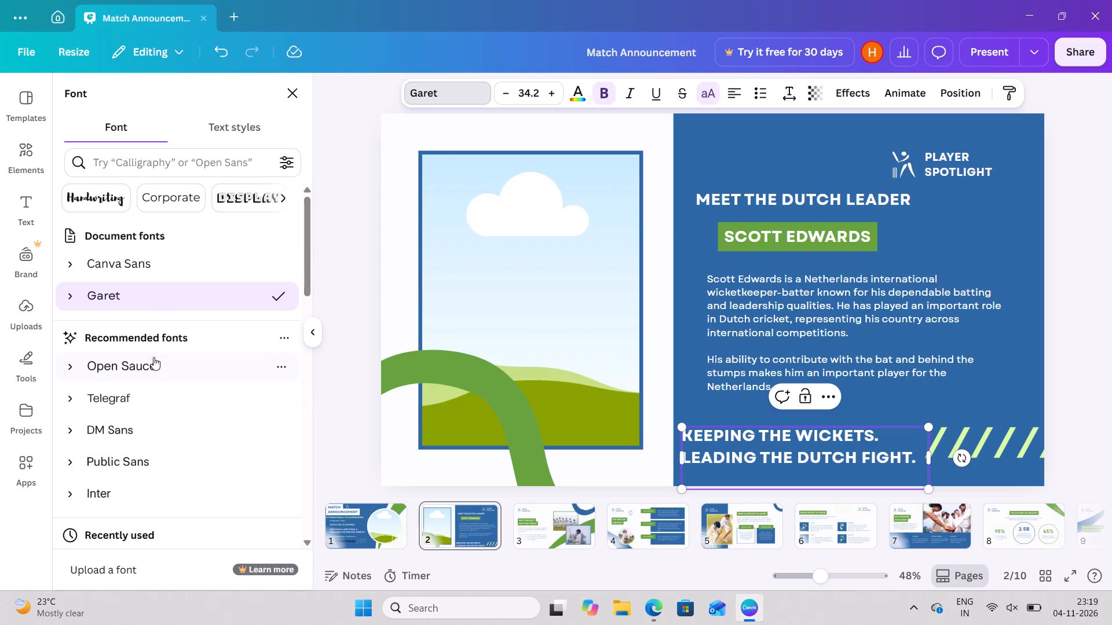
pyautogui.click(71, 291)
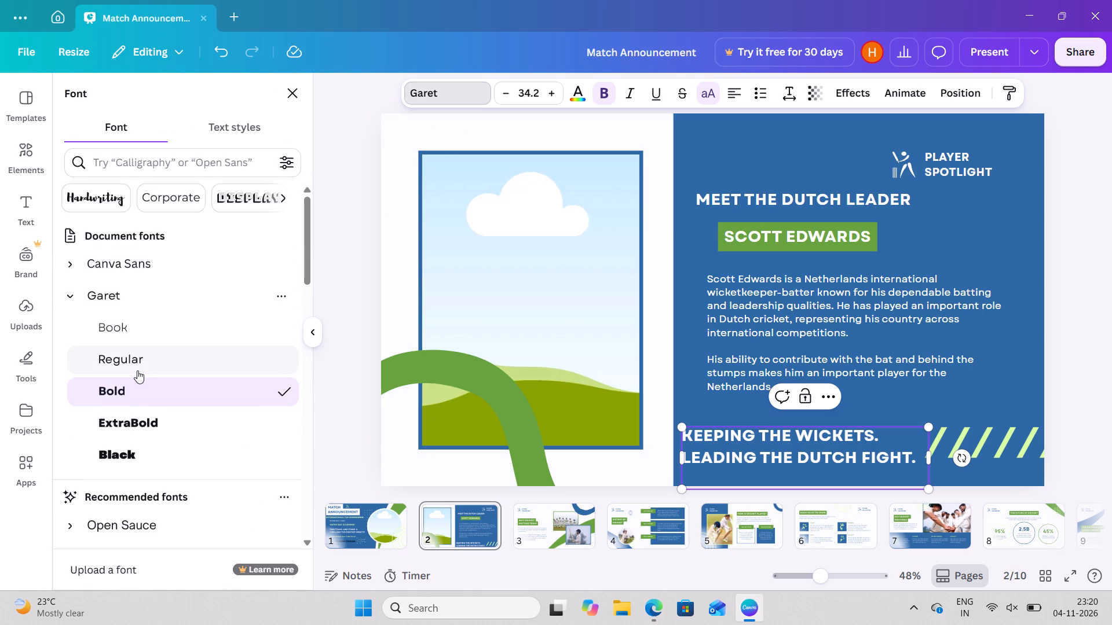
pyautogui.click(137, 370)
pyautogui.click(137, 370)
# Apply the Garet Regular font style to the entire KEEPING THE WICKETS tagline text box.
pyautogui.click(693, 170)
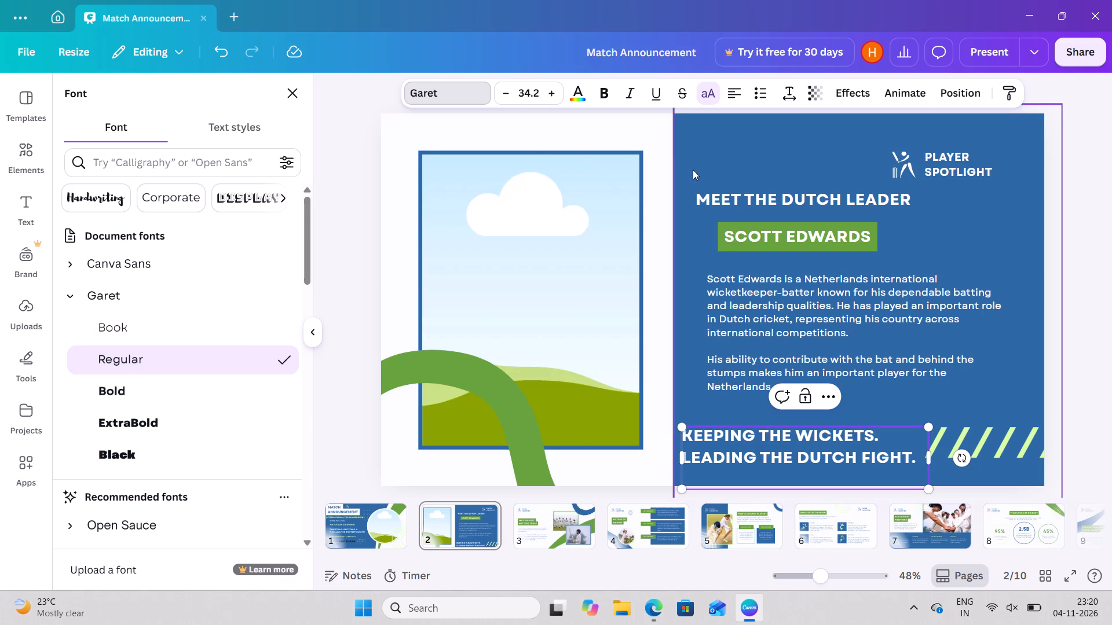
pyautogui.click(675, 453)
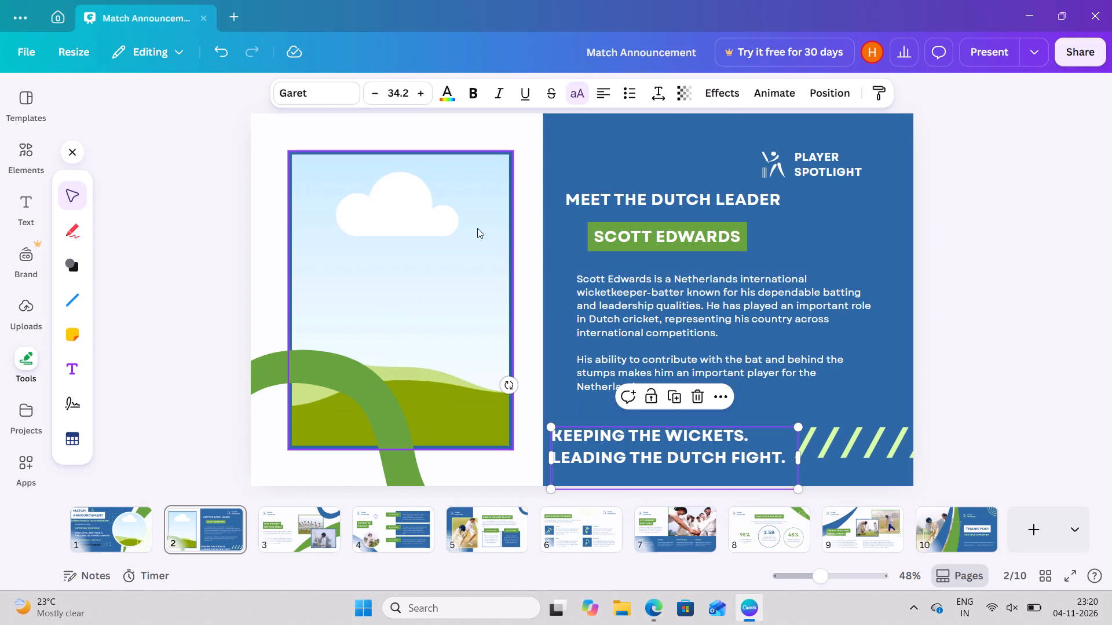
pyautogui.click(335, 94)
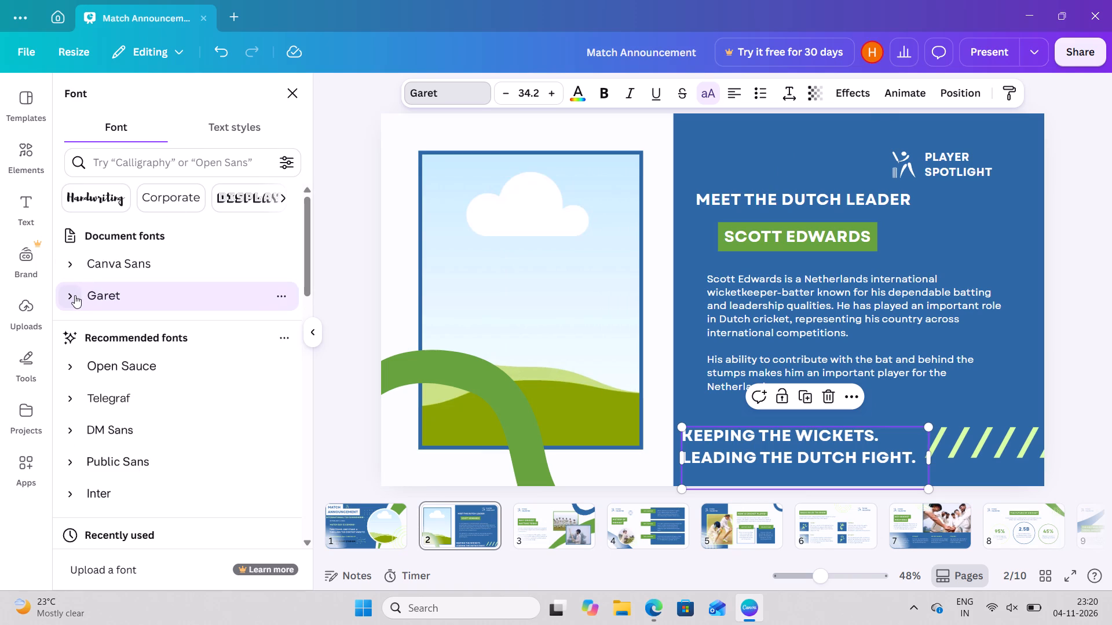
pyautogui.click(75, 295)
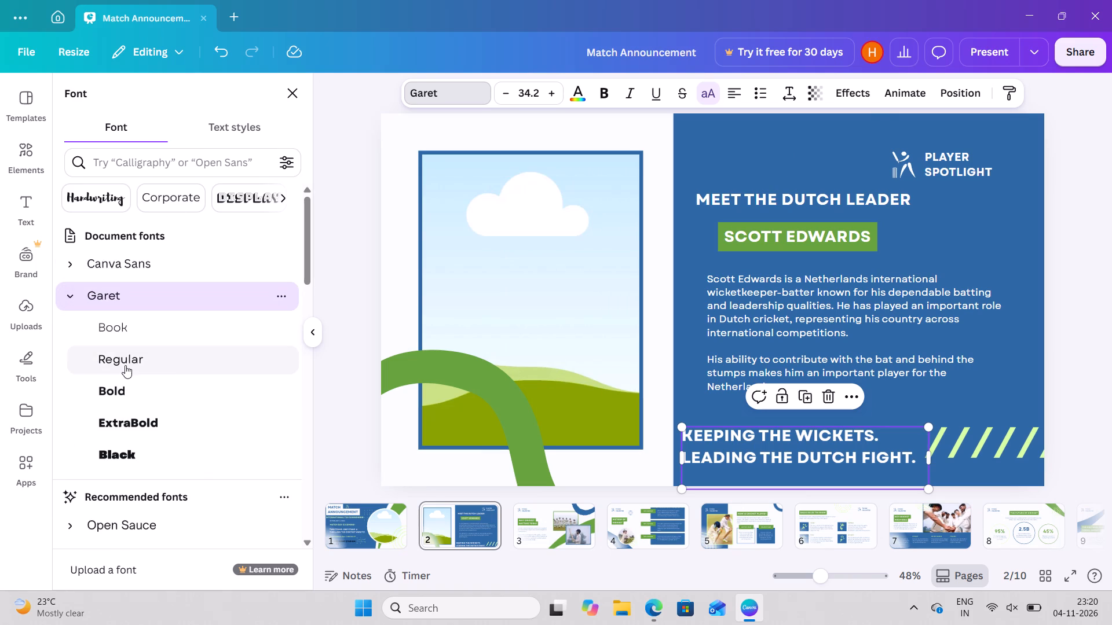
pyautogui.click(125, 365)
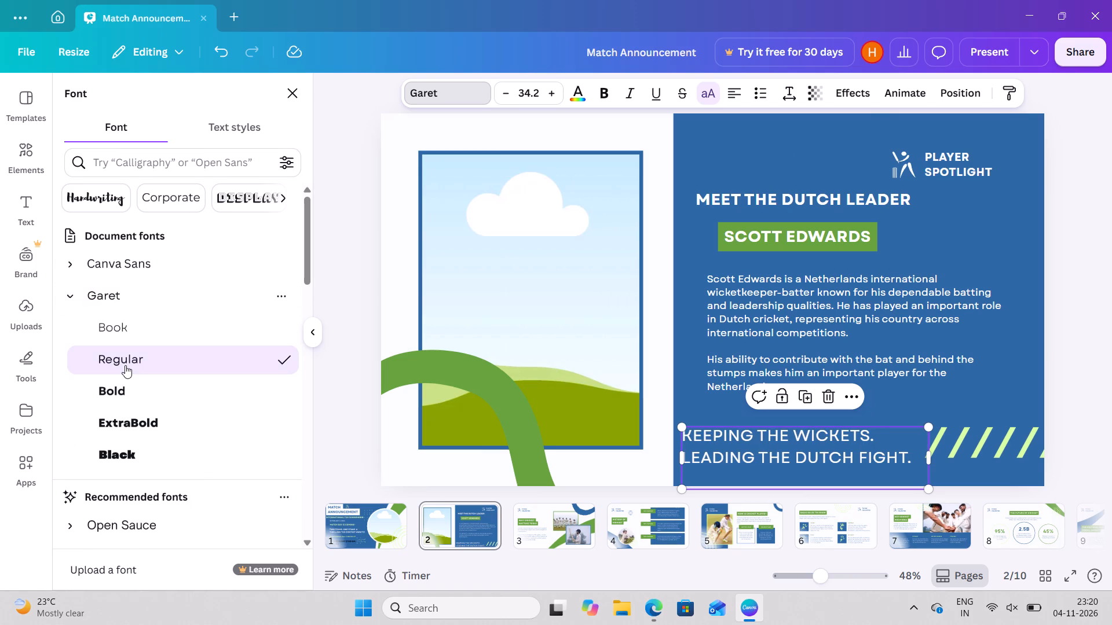
pyautogui.click(326, 220)
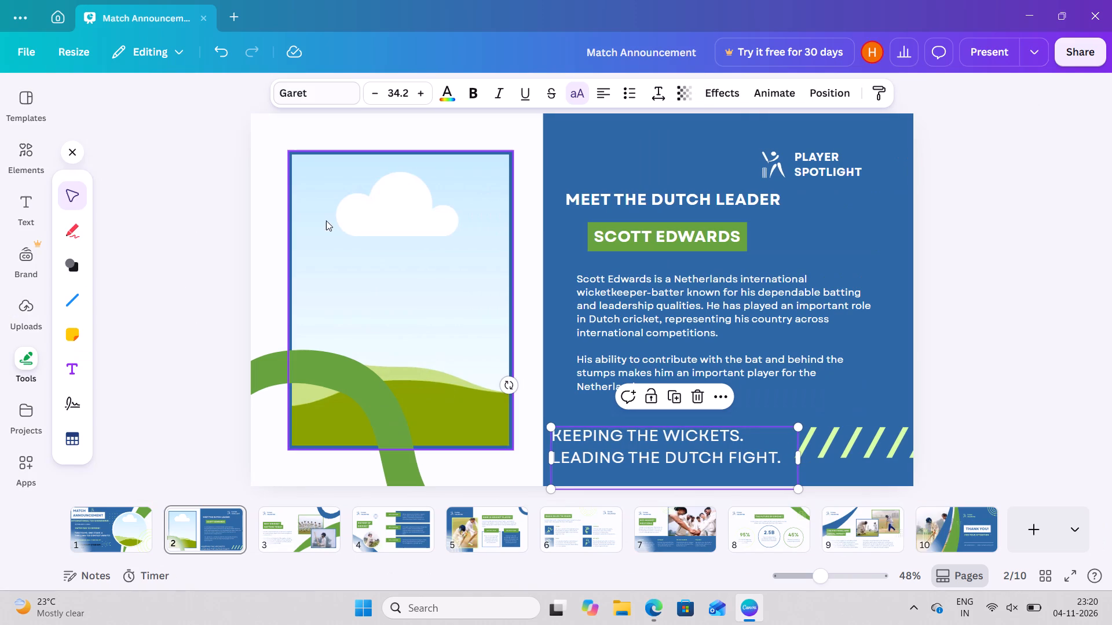
# Open page 3, the WHY CRICKET MATTERS TODAY slide.
pyautogui.click(305, 541)
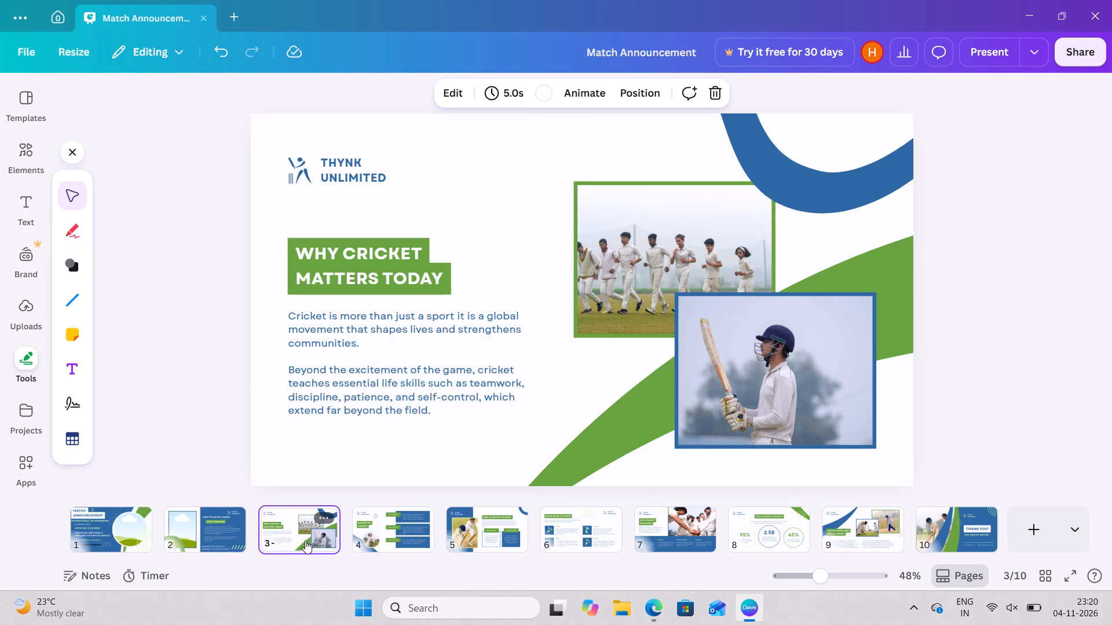
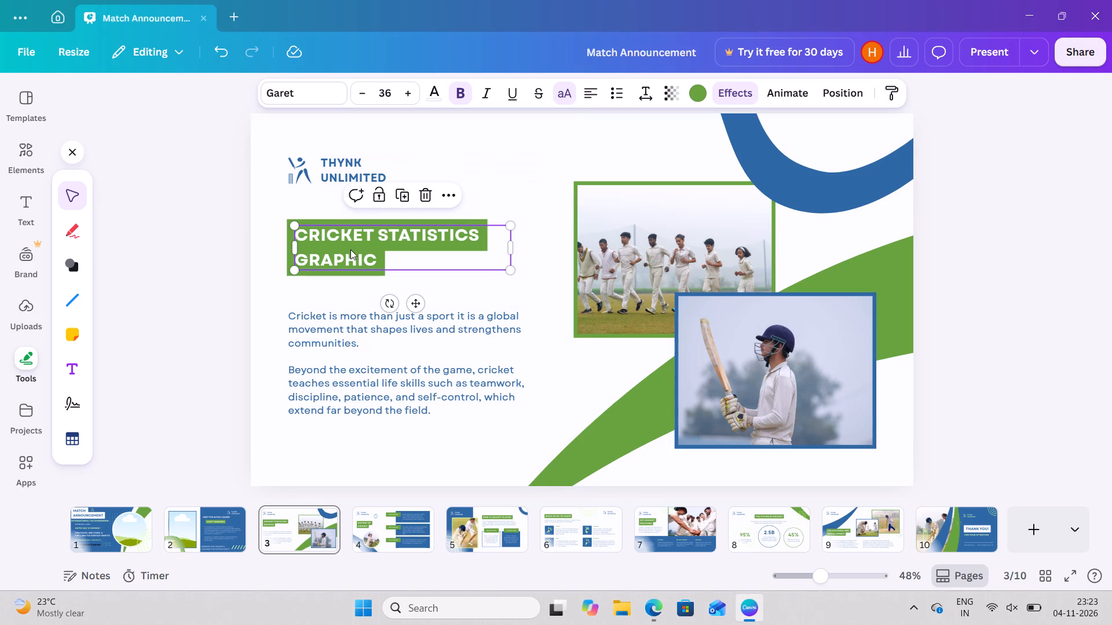
# Move the Cricket Statistics Graphic heading slightly higher, just beneath the logo, to make room for a subheading.
pyautogui.moveTo(350, 249); pyautogui.dragTo(350, 239)
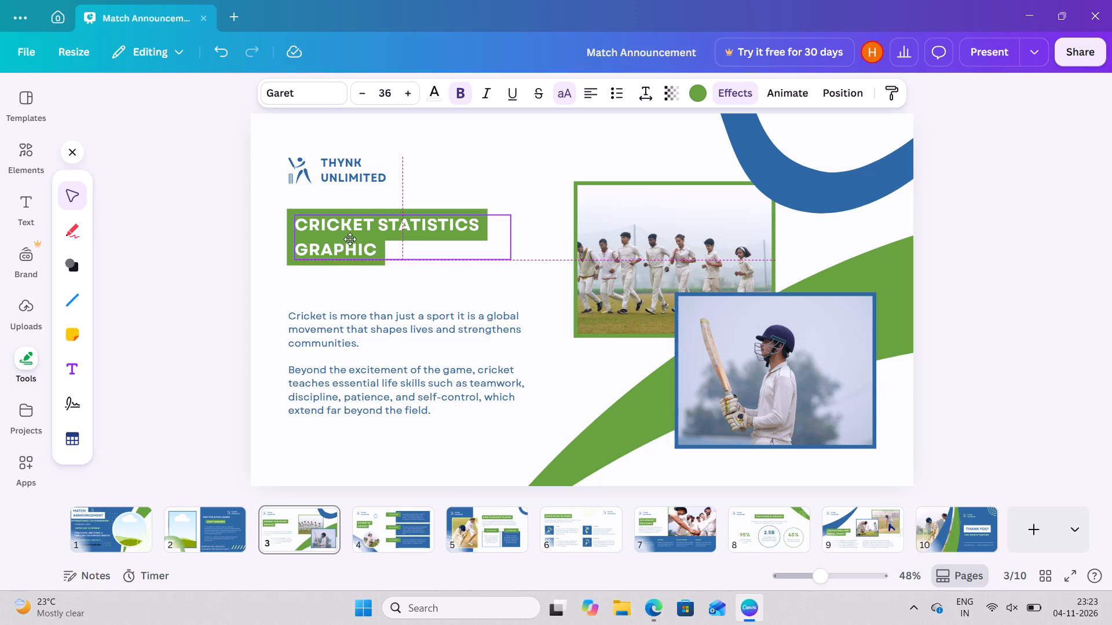
pyautogui.moveTo(350, 239); pyautogui.dragTo(350, 238)
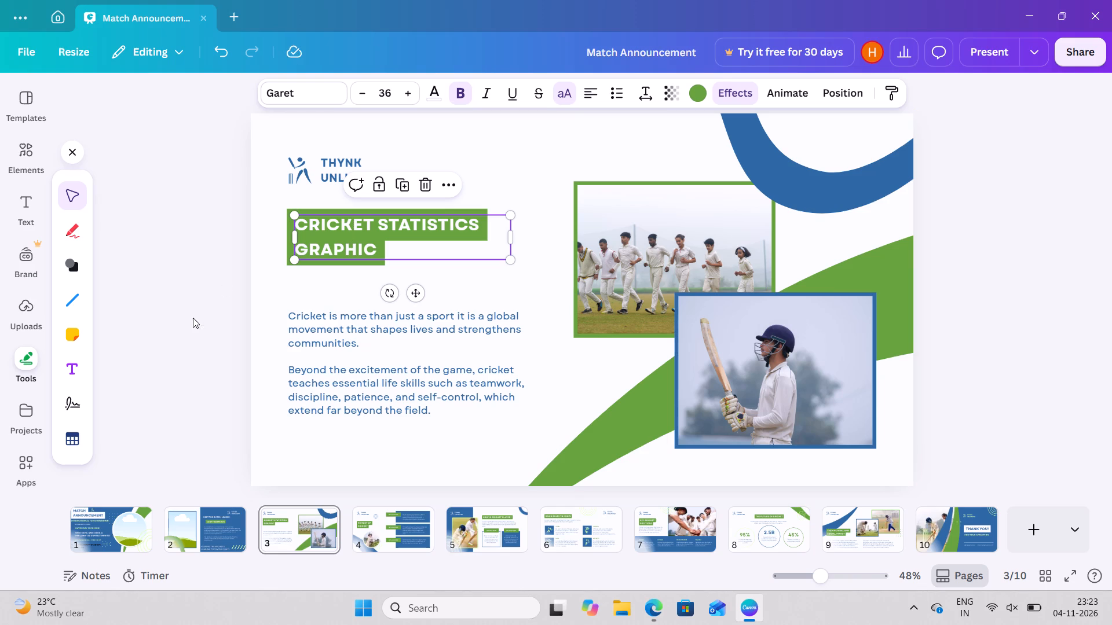
# Add a text box reading "NUMBERS BEHIND THE GAME" between the heading and body text, widened to fit on one line.
pyautogui.click(79, 372)
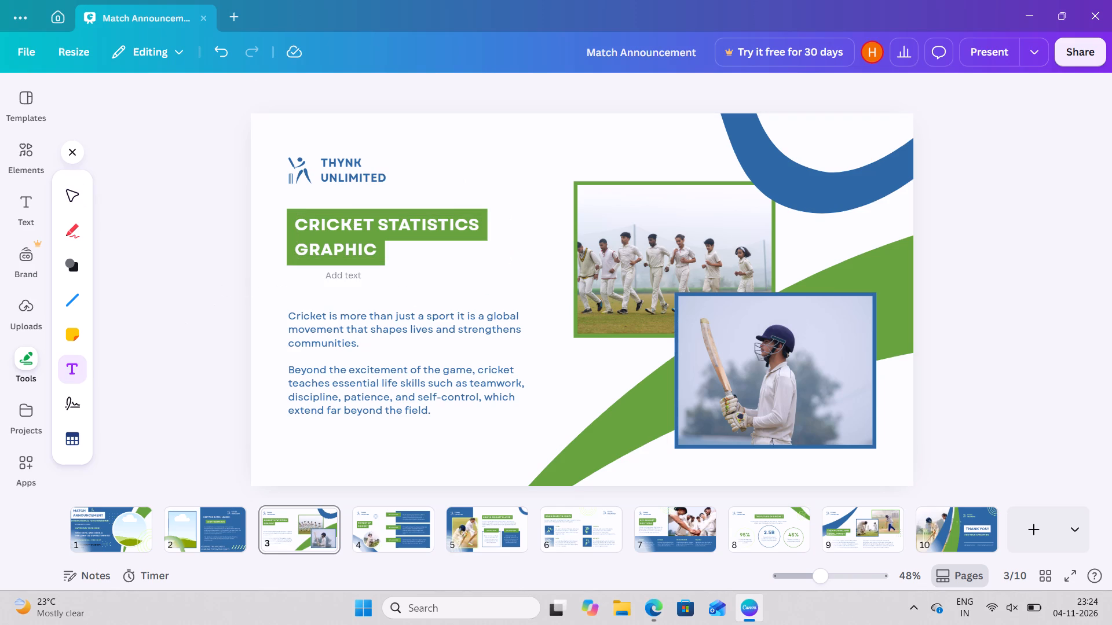
pyautogui.click(295, 277)
pyautogui.press('BackSpace')
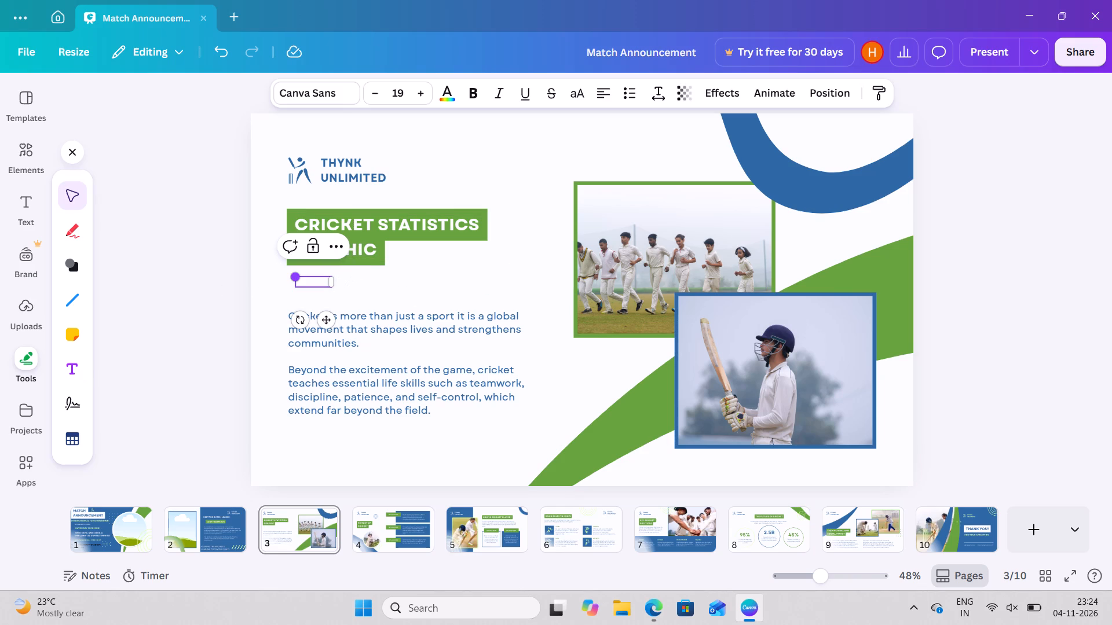
pyautogui.hotkey('ctrl', 'v')
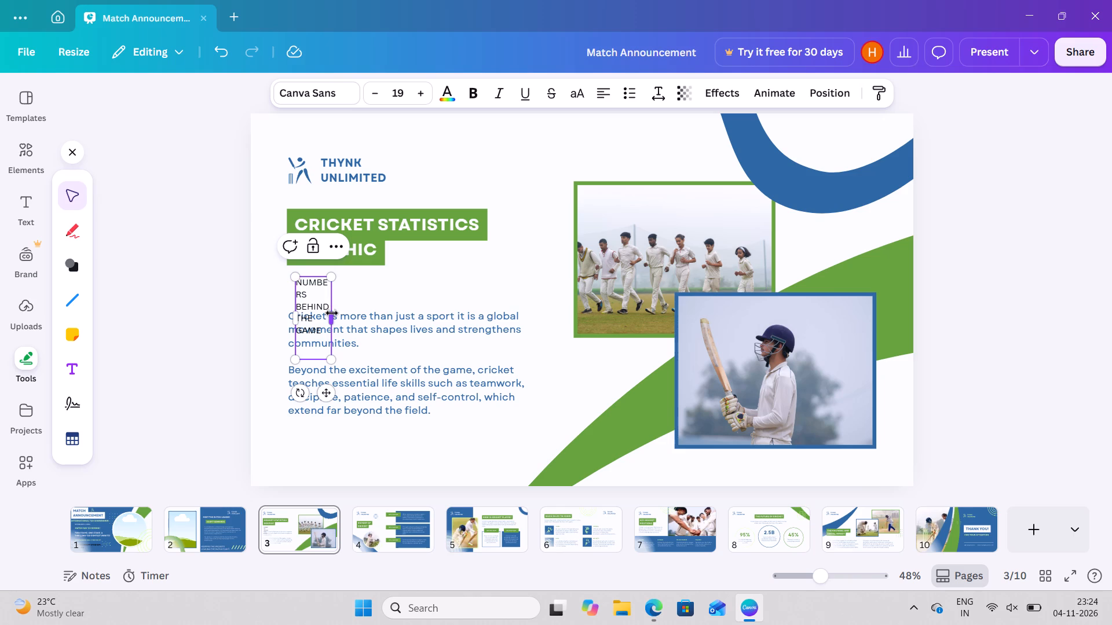
pyautogui.moveTo(332, 321); pyautogui.dragTo(434, 284)
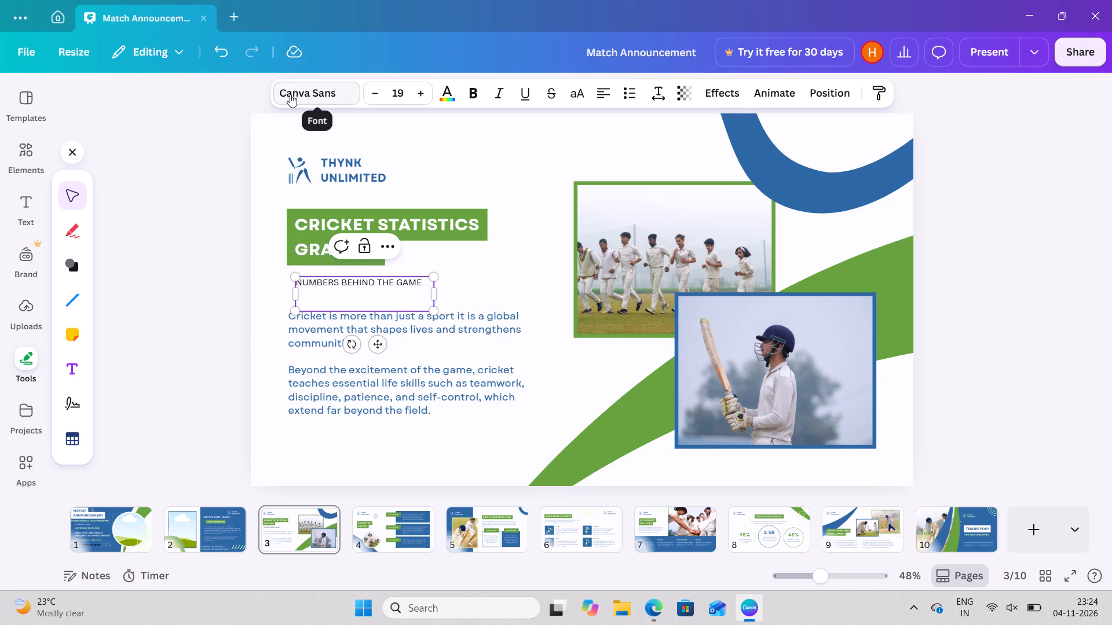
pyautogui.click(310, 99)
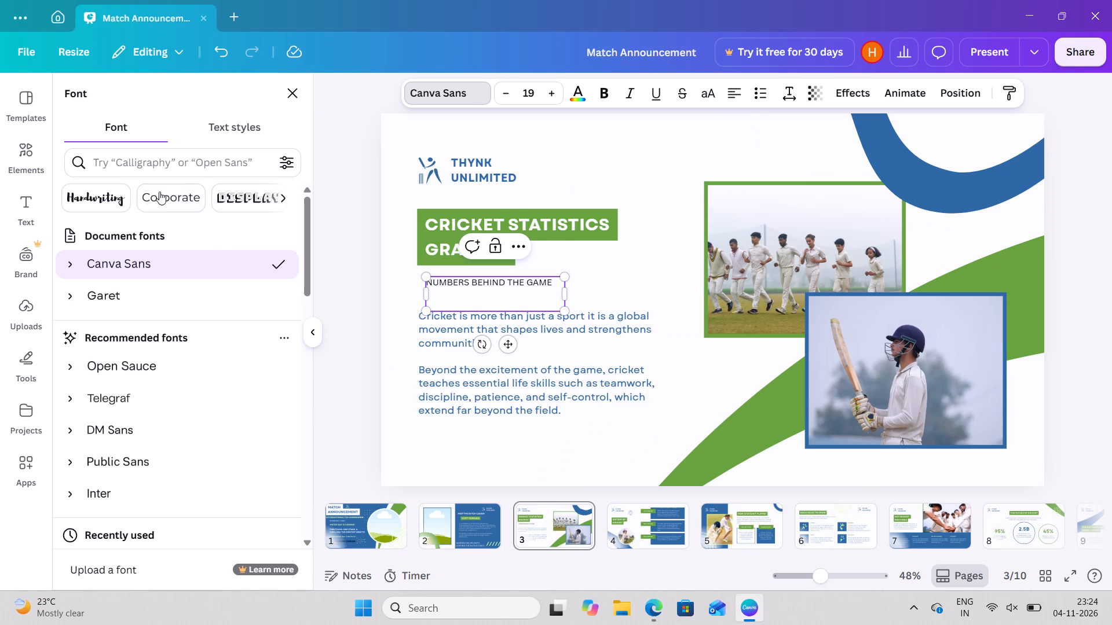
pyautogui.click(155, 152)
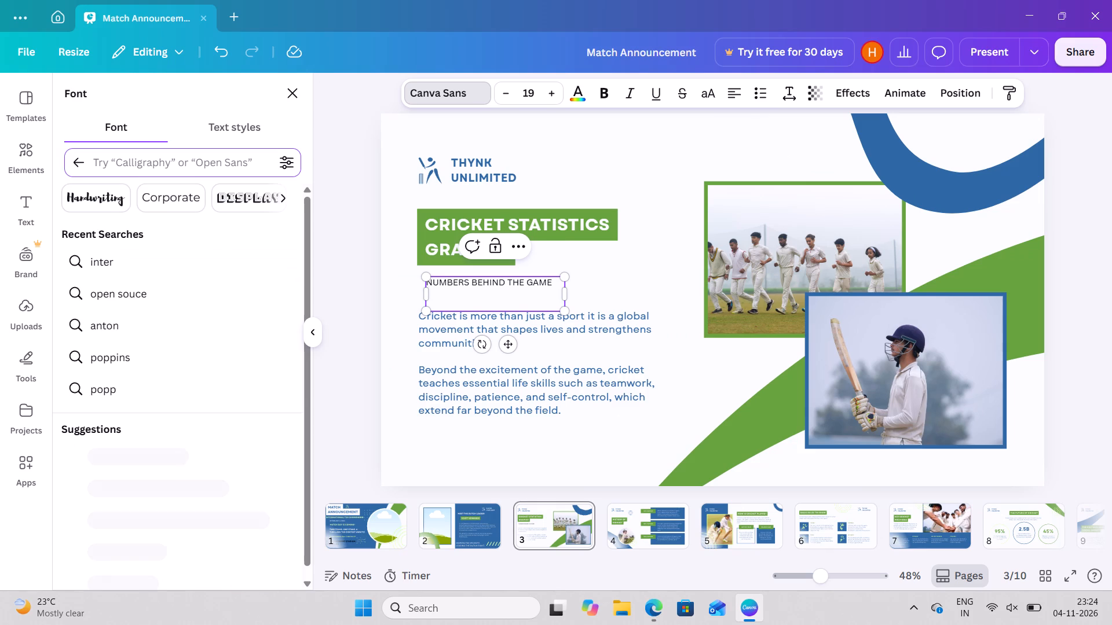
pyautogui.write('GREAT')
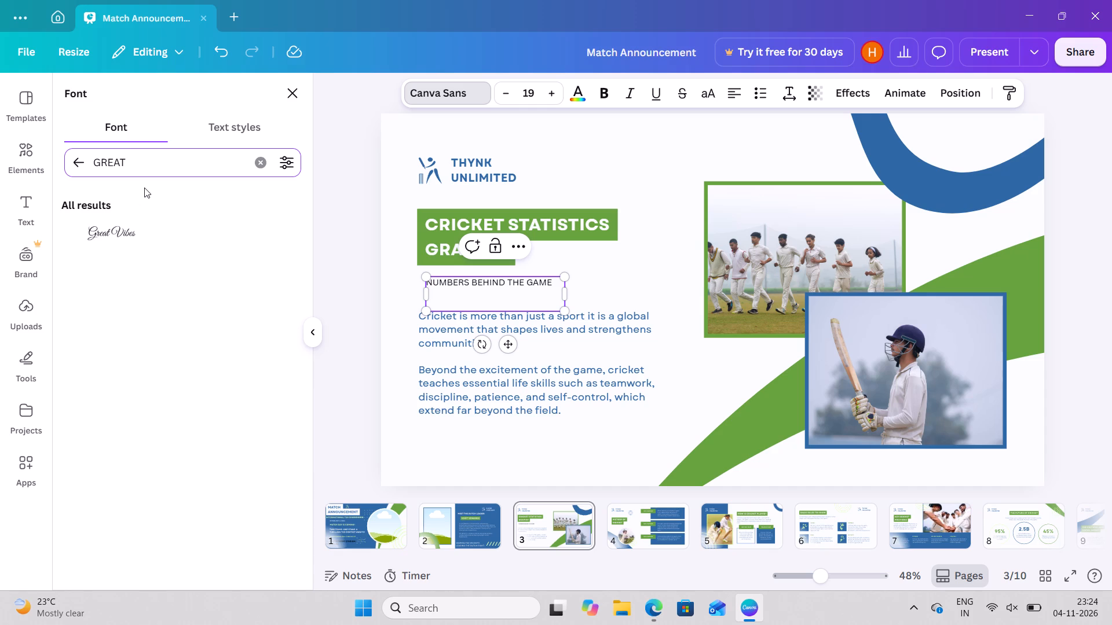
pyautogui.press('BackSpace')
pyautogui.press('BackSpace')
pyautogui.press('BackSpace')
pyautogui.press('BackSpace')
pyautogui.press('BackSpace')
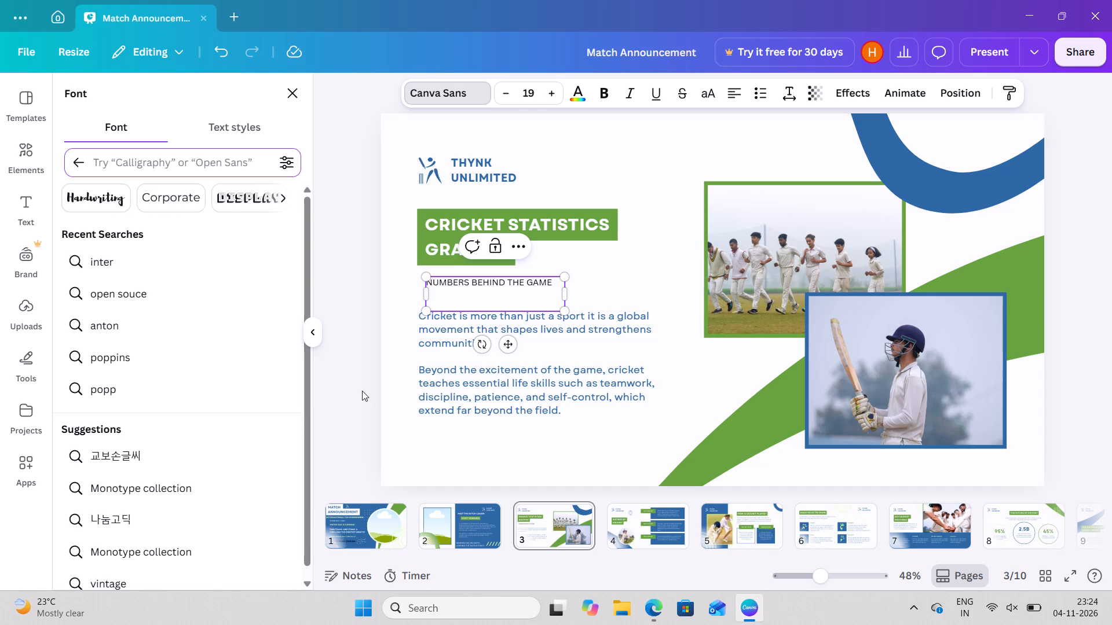
pyautogui.click(443, 530)
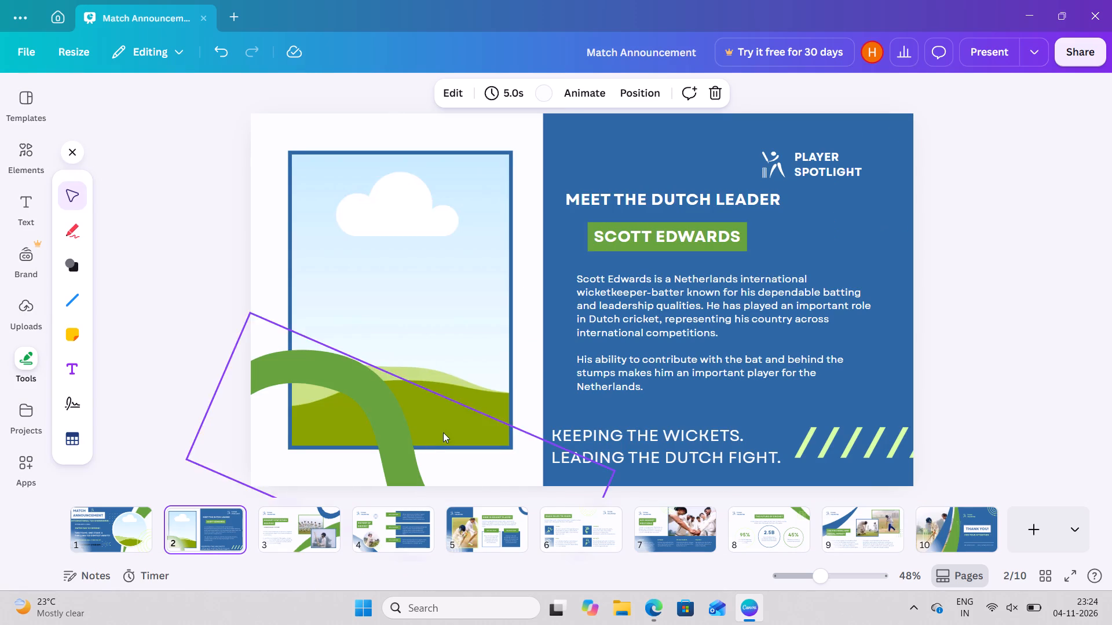
pyautogui.click(630, 234)
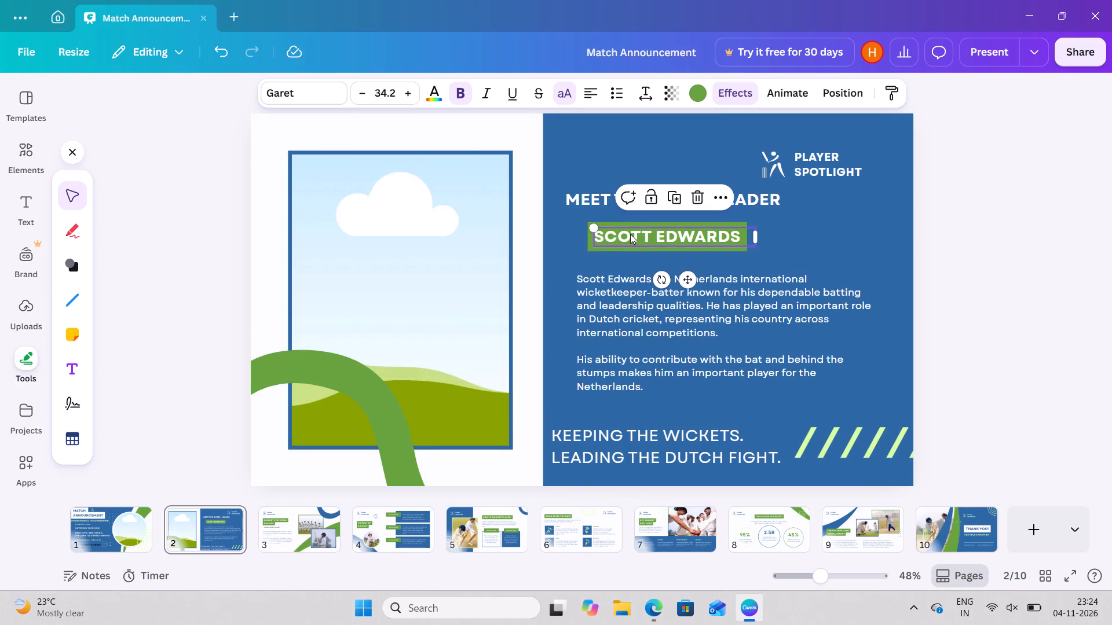
# Set the font of the "NUMBERS BEHIND THE GAME" text on page 3 to Garet Bold.
pyautogui.click(291, 515)
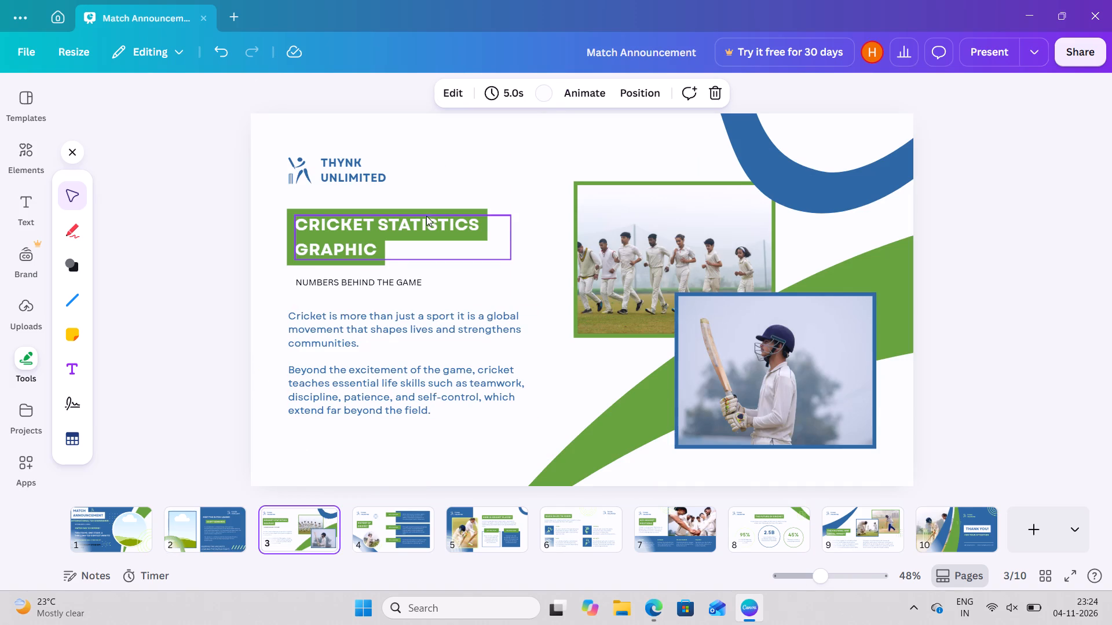
pyautogui.click(382, 277)
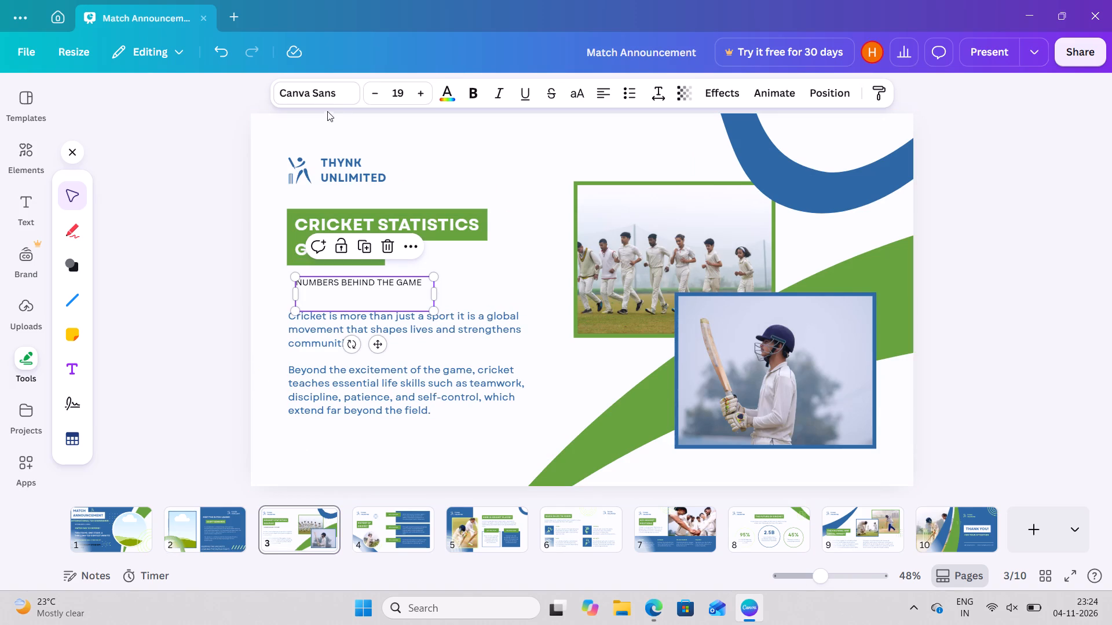
pyautogui.click(327, 95)
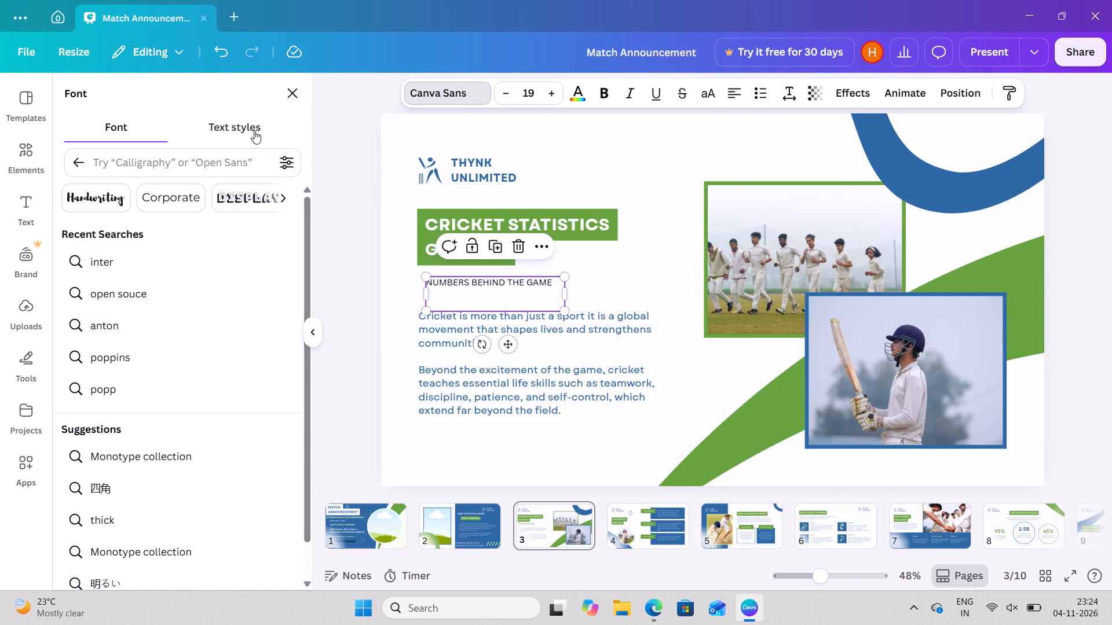
pyautogui.click(220, 161)
pyautogui.write('GARET')
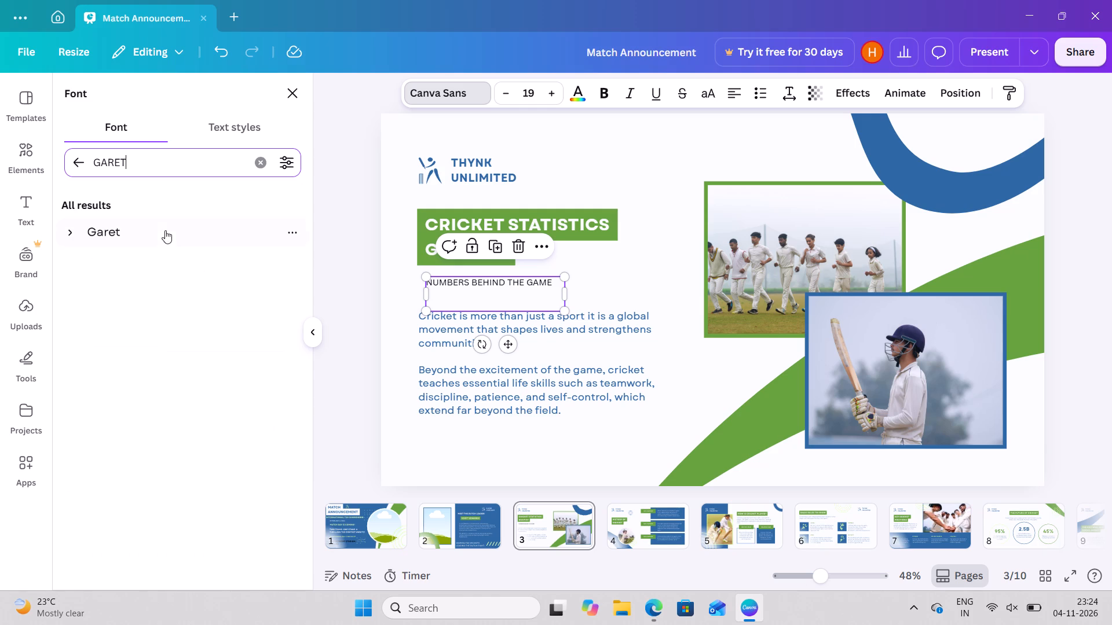
pyautogui.click(107, 238)
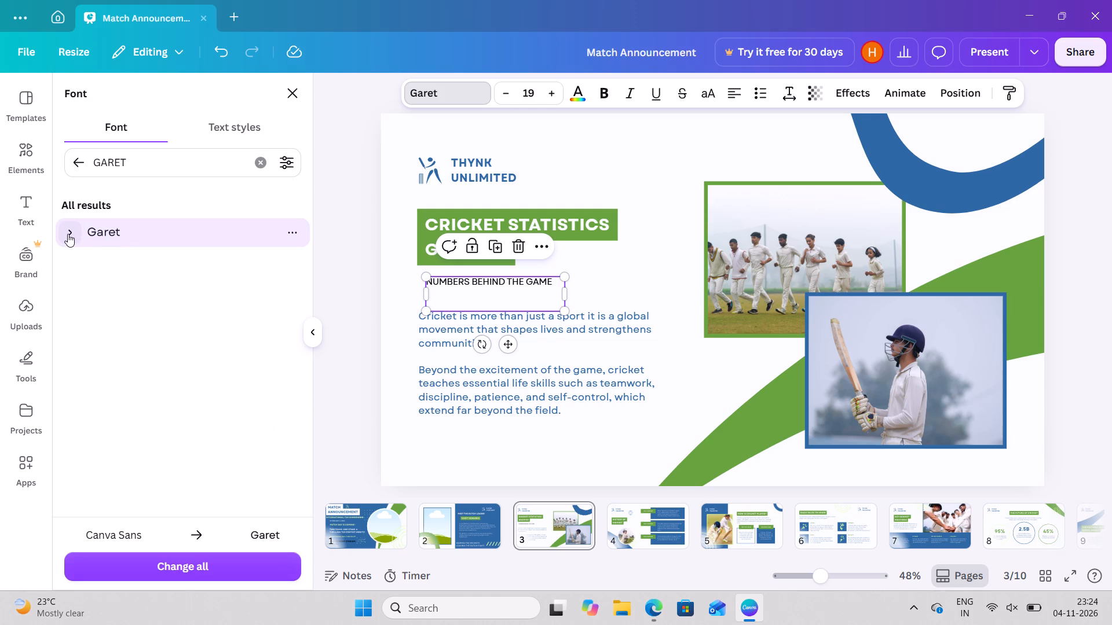
pyautogui.click(68, 234)
pyautogui.click(129, 321)
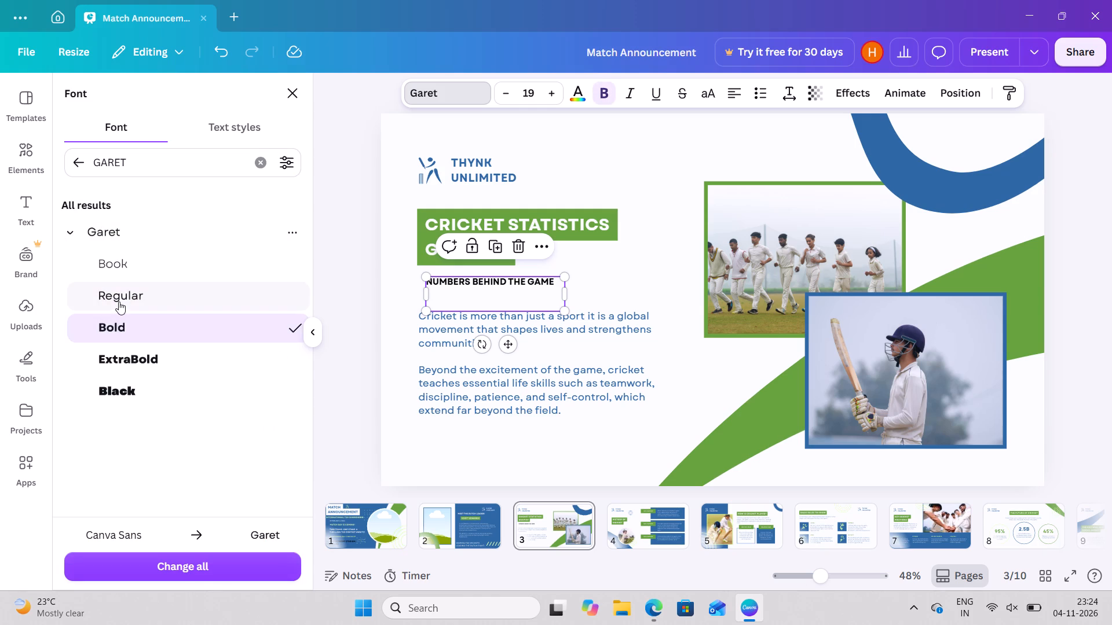
# Switch the "NUMBERS BEHIND THE GAME" subheading on page 3 to the Regular weight of Garet.
pyautogui.click(119, 300)
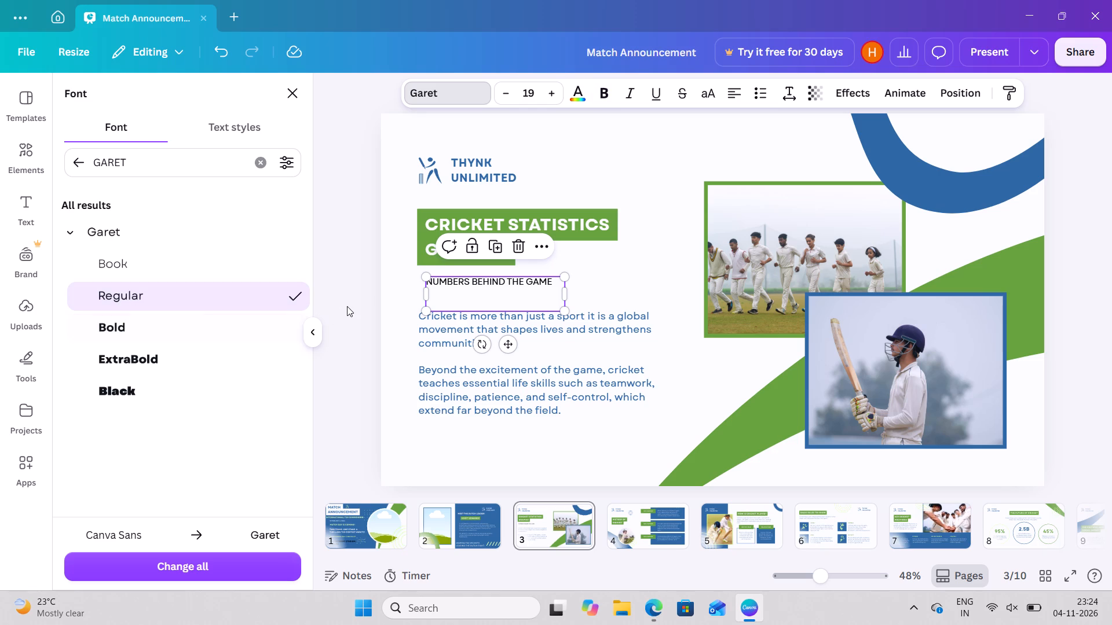
pyautogui.click(347, 306)
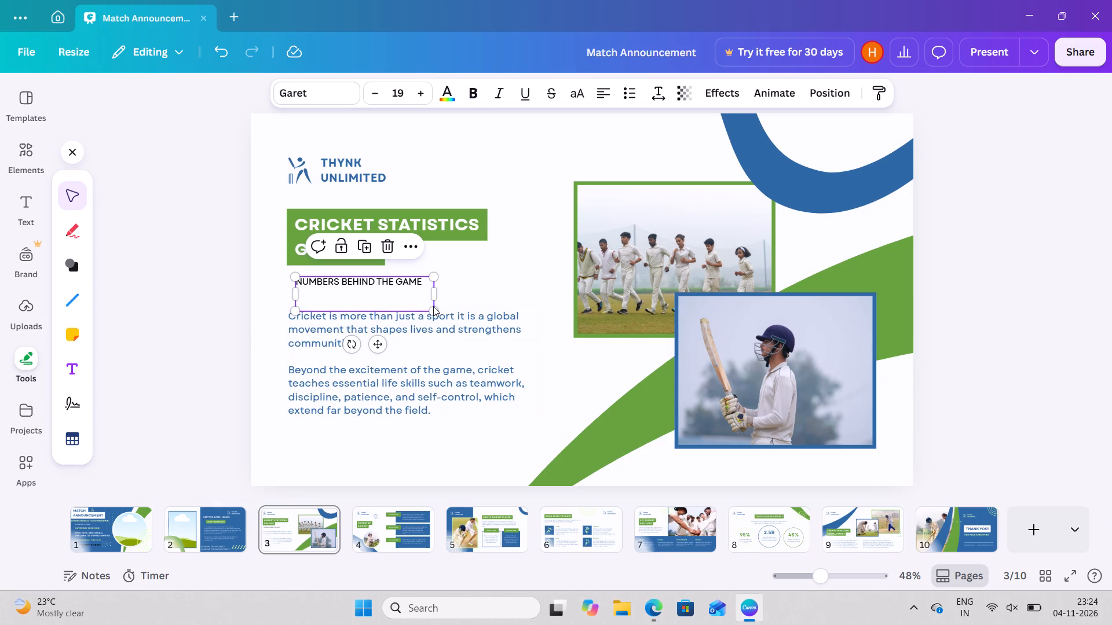
# Enlarge the "NUMBERS BEHIND THE GAME" text box proportionally until its font size is about 22.7.
pyautogui.moveTo(433, 311); pyautogui.dragTo(436, 315)
pyautogui.moveTo(436, 315); pyautogui.dragTo(459, 330)
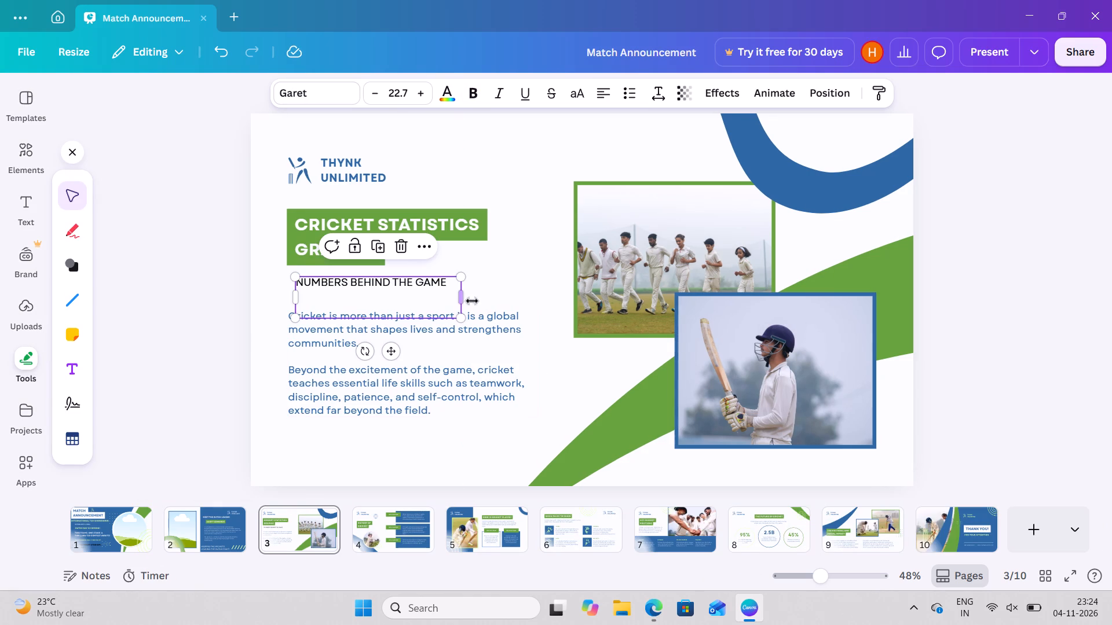
pyautogui.click(500, 288)
# Try blue, dark brown and light green on the "NUMBERS BEHIND THE GAME" text, and settle on green #67a33e.
pyautogui.click(409, 281)
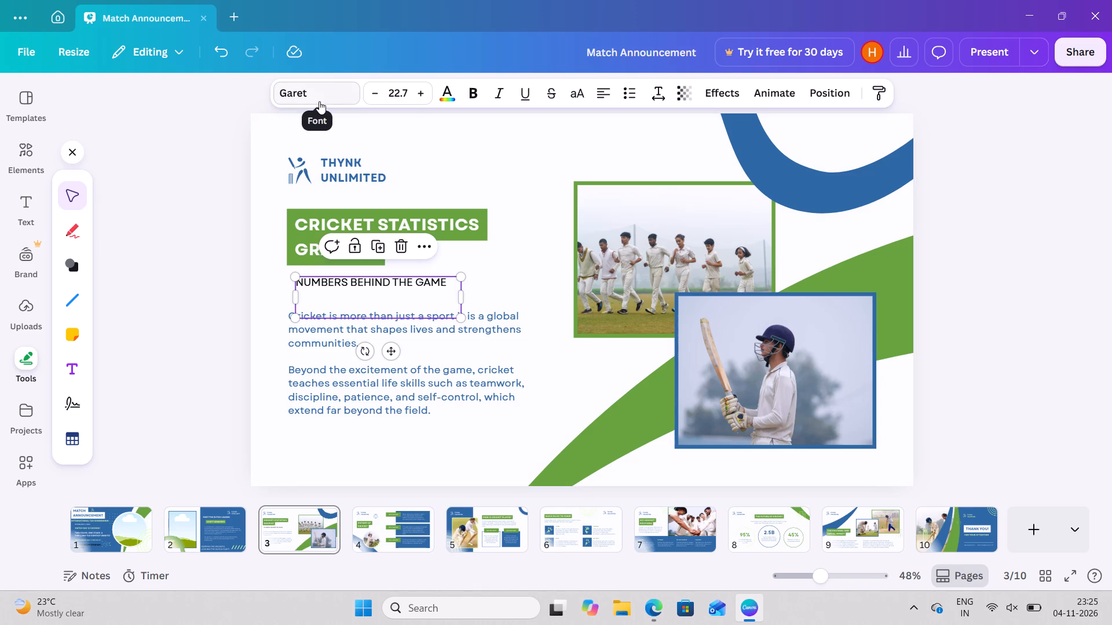
pyautogui.click(449, 89)
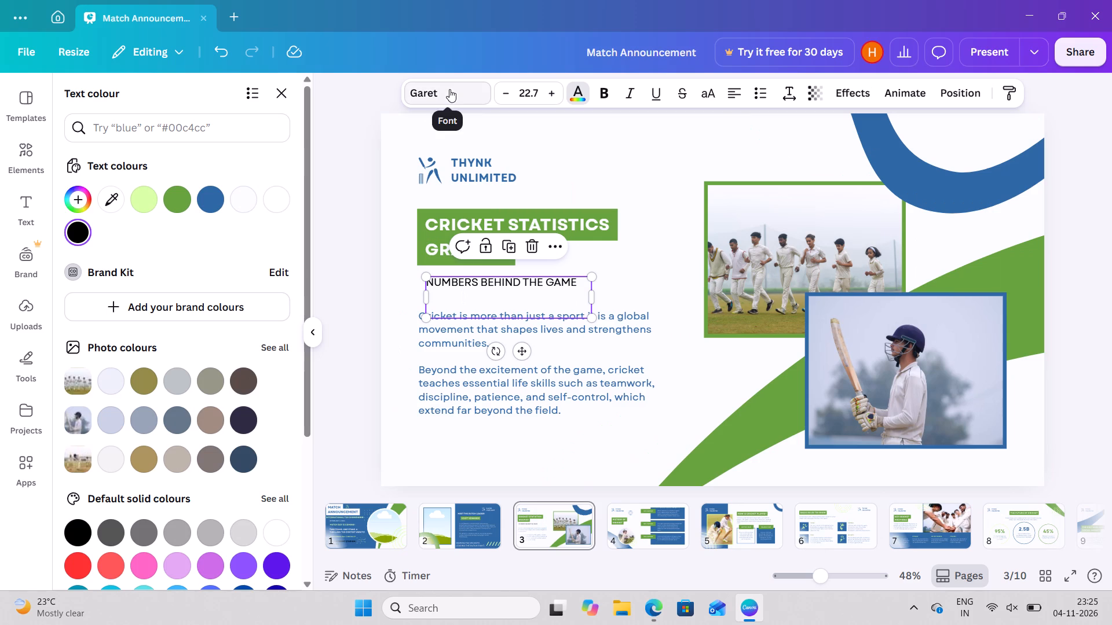
pyautogui.click(207, 208)
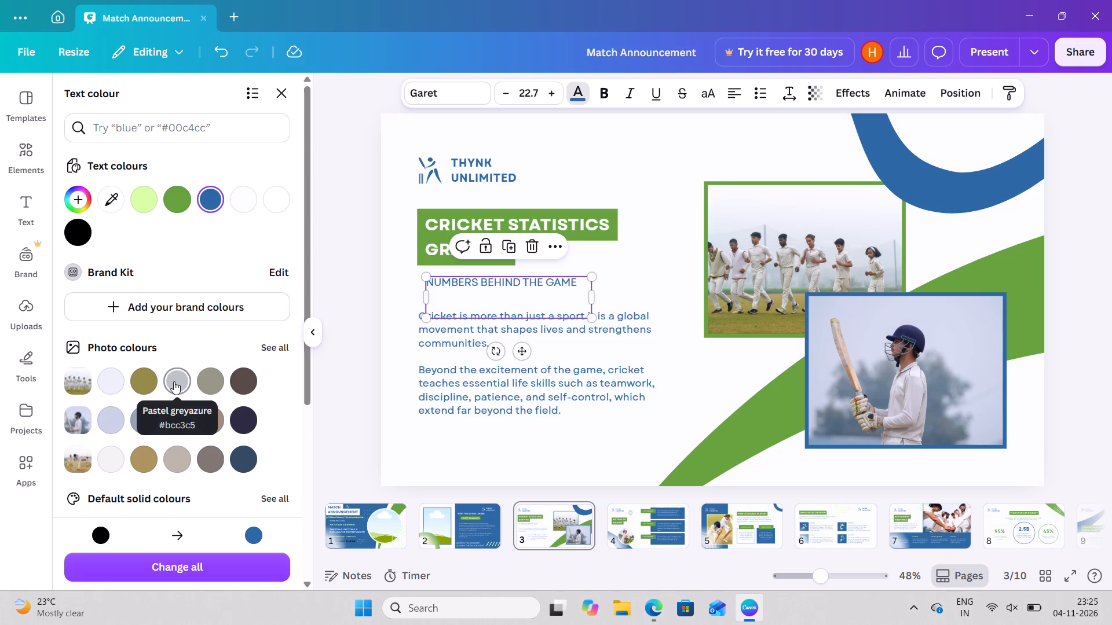
pyautogui.click(244, 374)
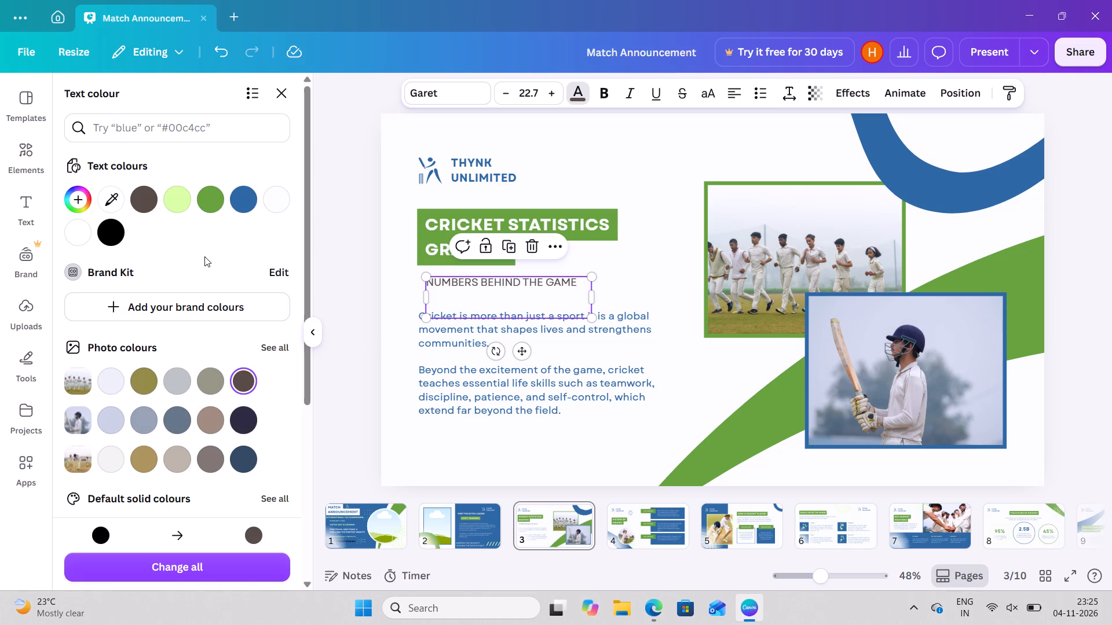
pyautogui.click(171, 198)
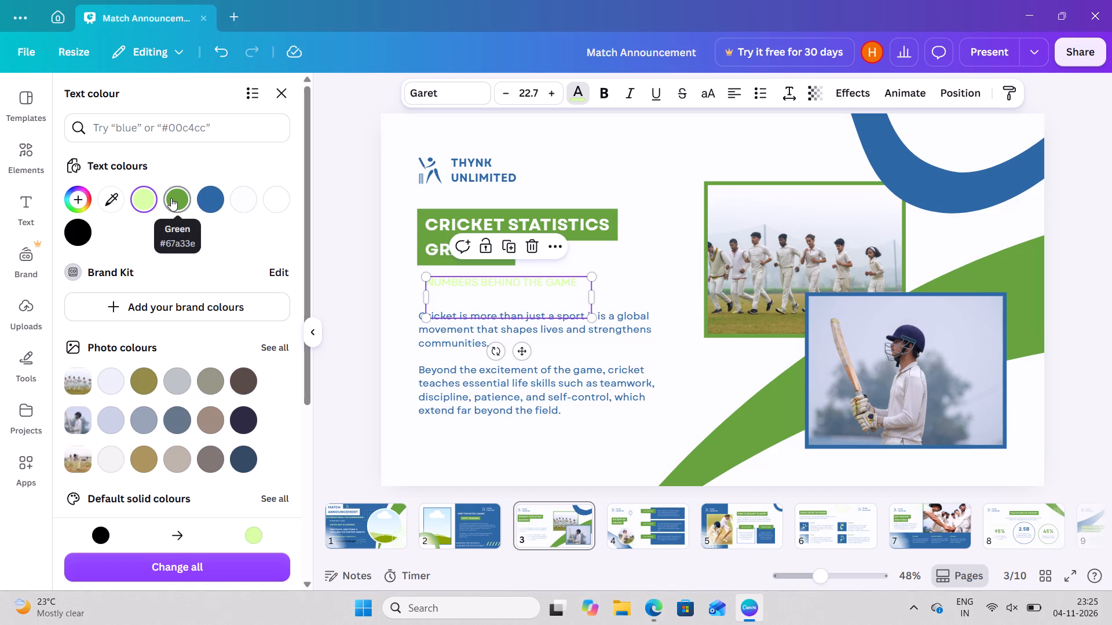
pyautogui.click(208, 197)
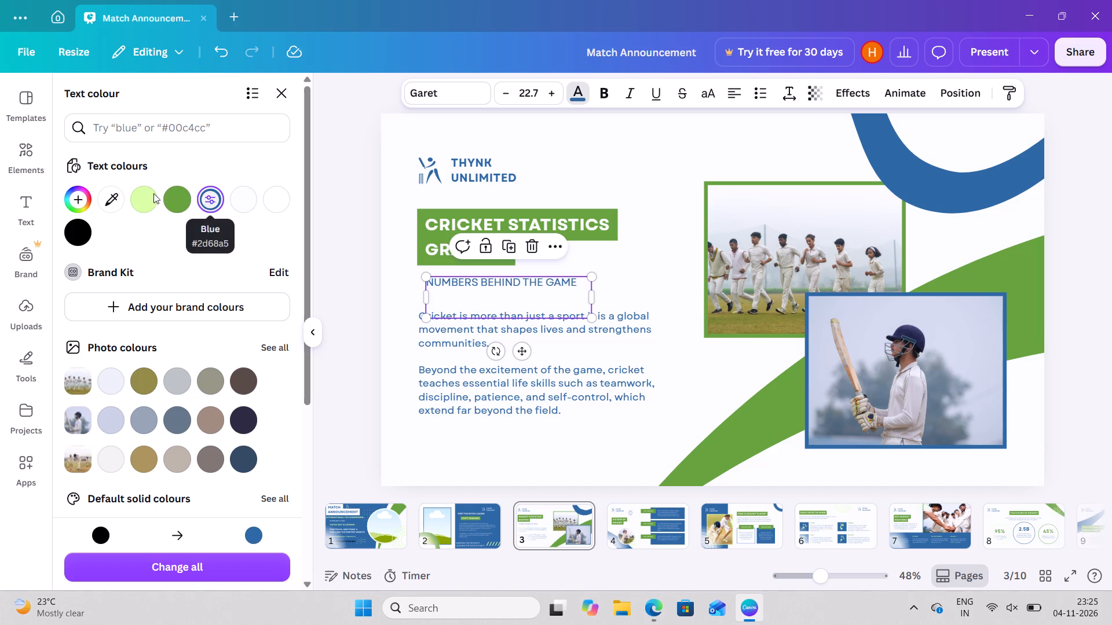
pyautogui.click(181, 193)
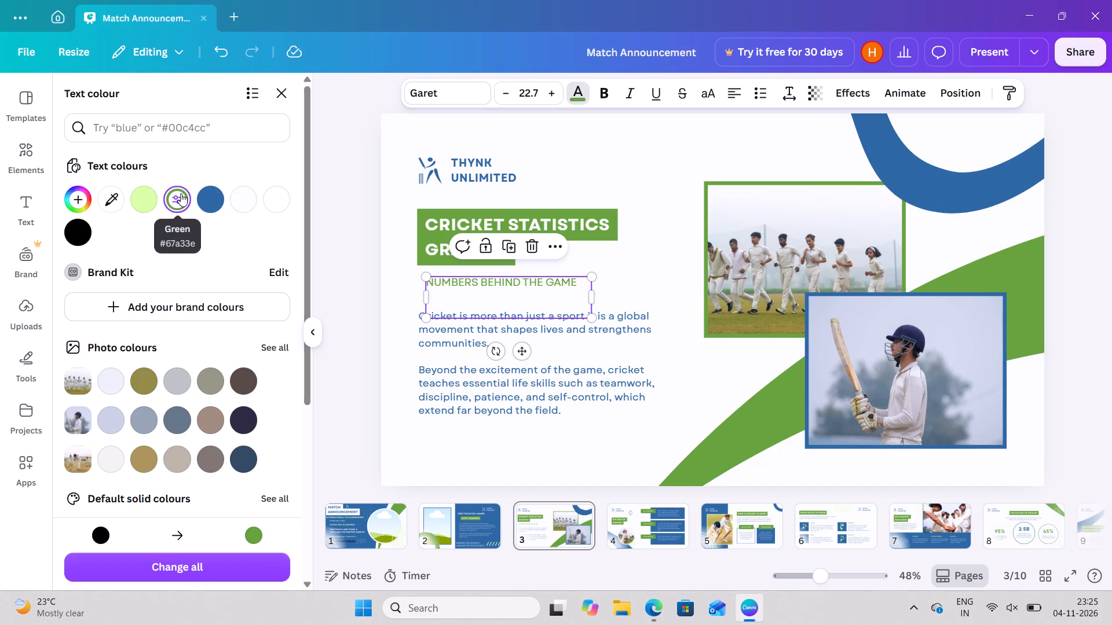
pyautogui.click(353, 253)
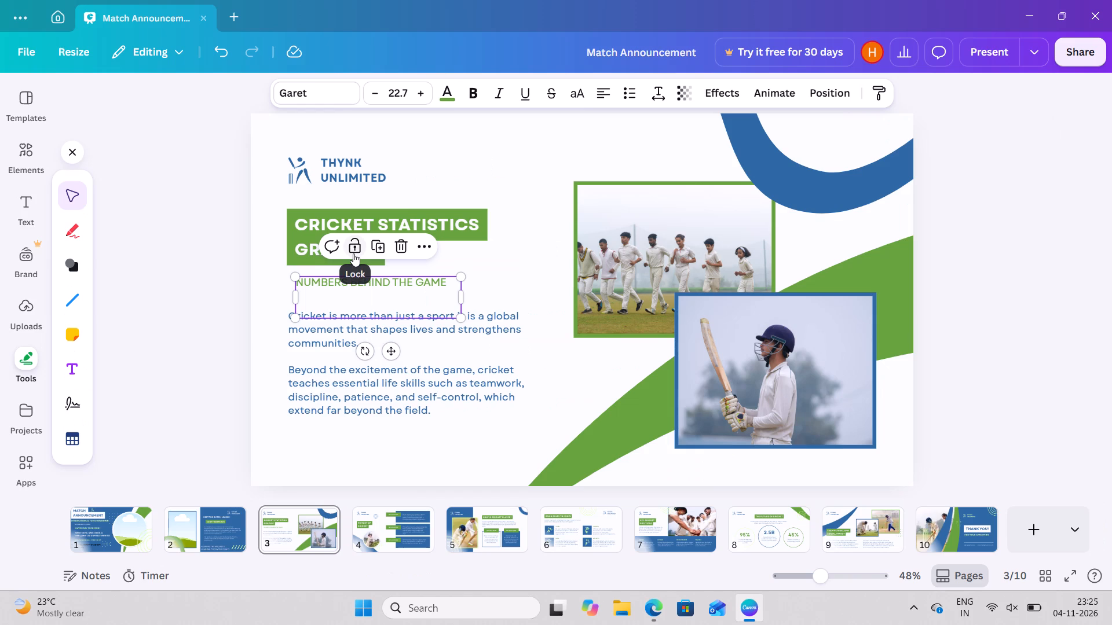
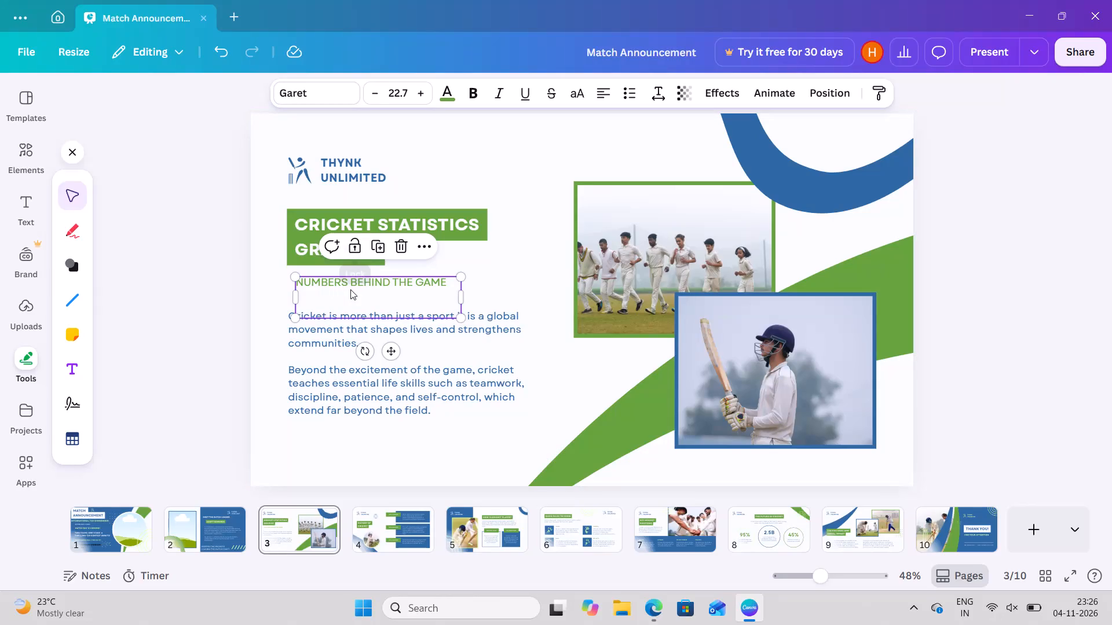
# Move the "NUMBERS BEHIND THE GAME" subheading on page 3 into line with the body text's left edge, between the title and the paragraph.
pyautogui.moveTo(350, 289); pyautogui.dragTo(344, 288)
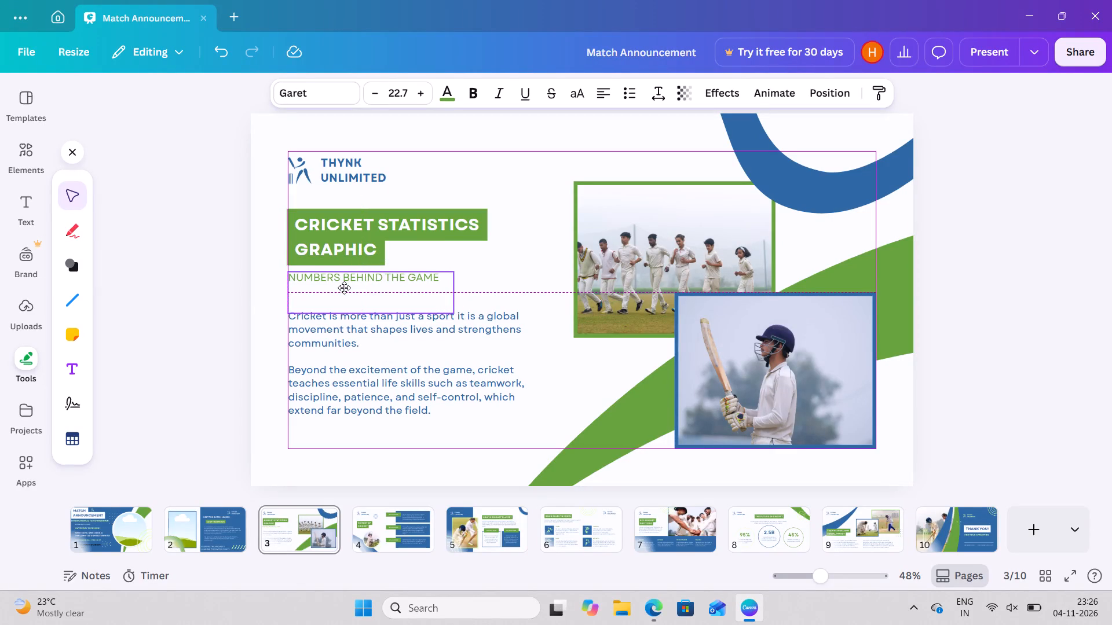
pyautogui.moveTo(344, 288); pyautogui.dragTo(345, 289)
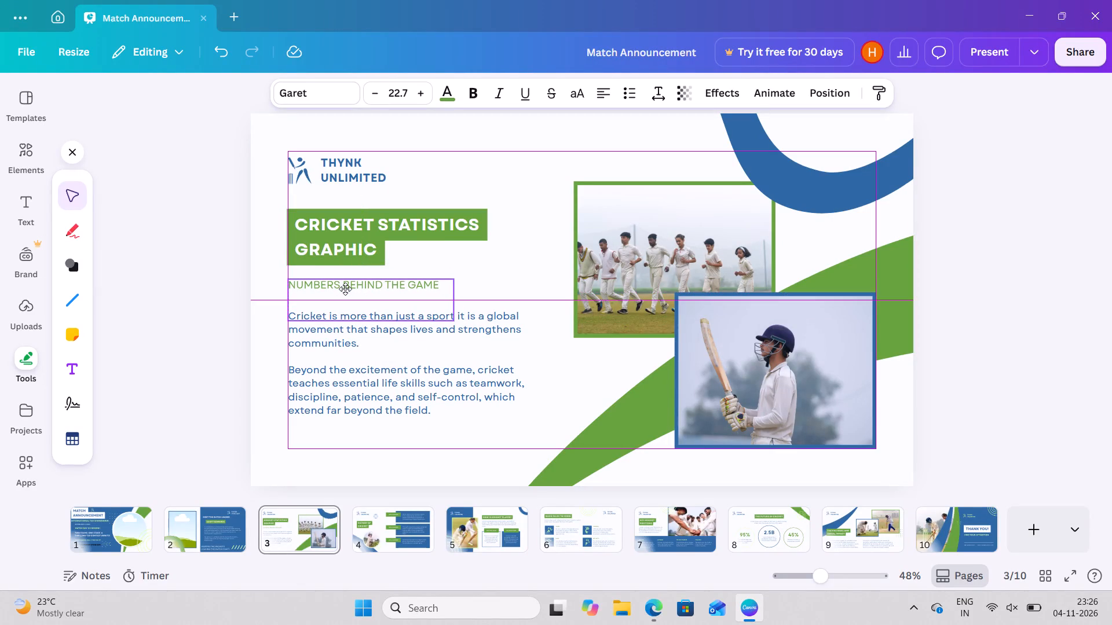
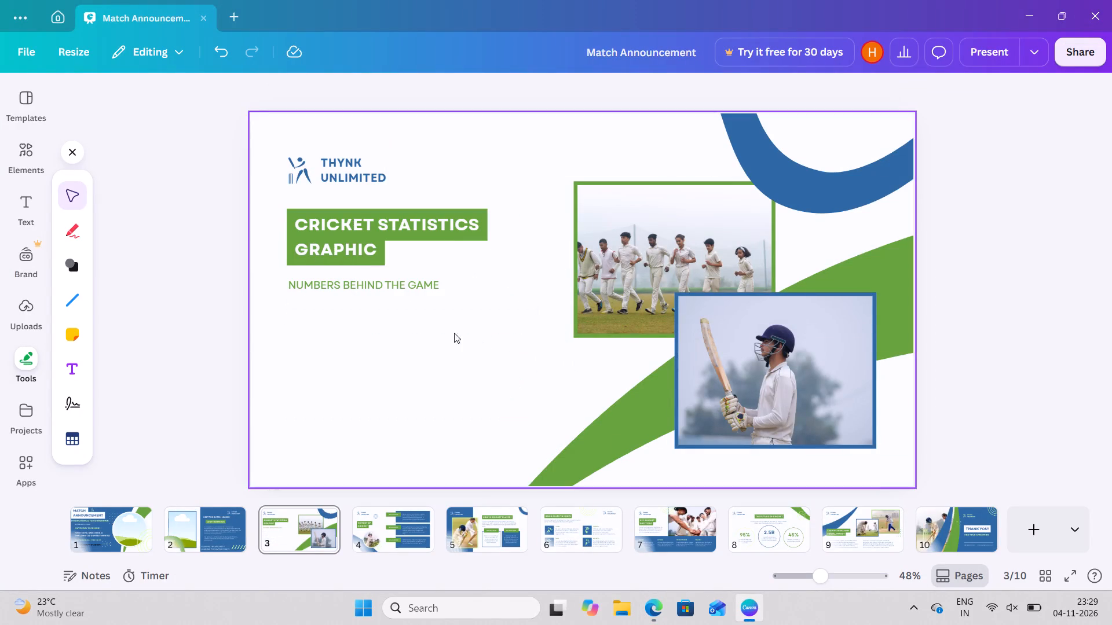
# Browse the design element categories and open the 3D collection for page 3.
pyautogui.click(20, 169)
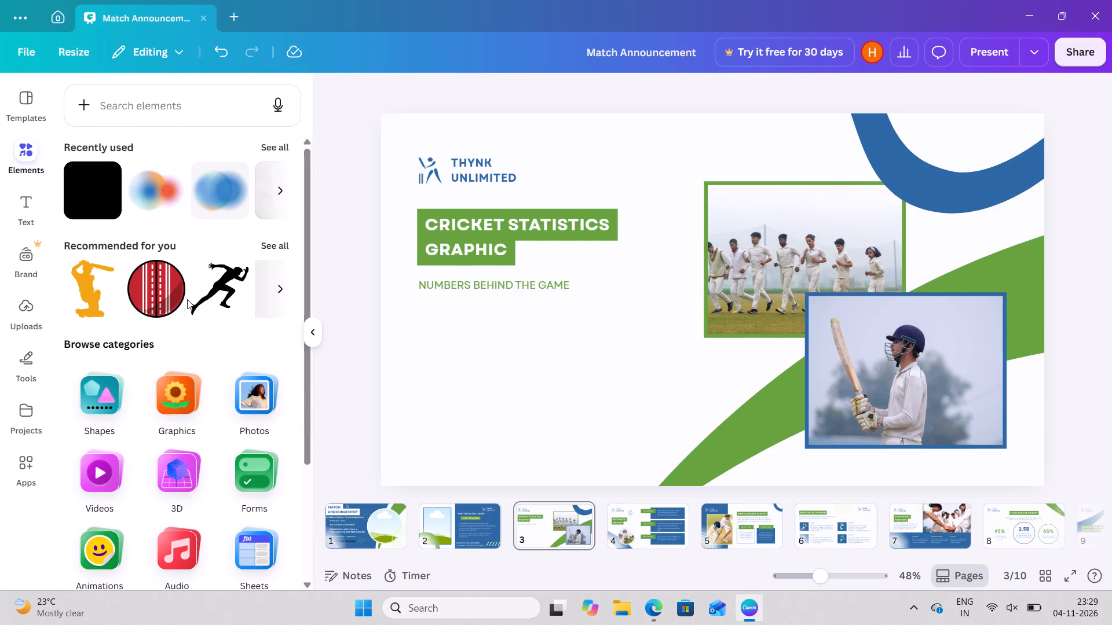
pyautogui.scroll(-4, 214, 391)
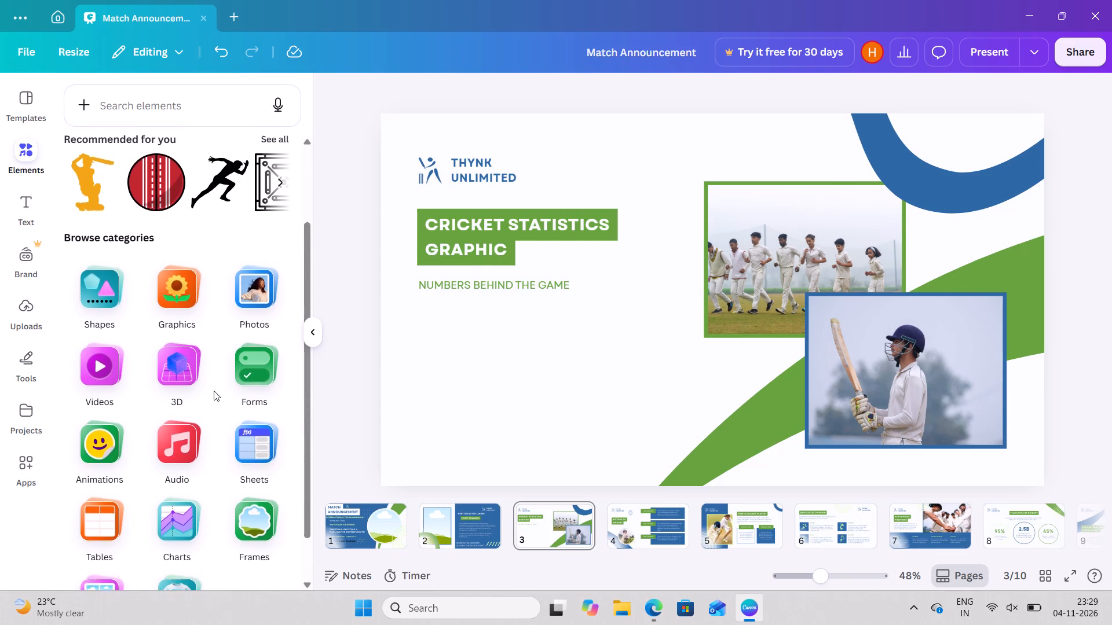
pyautogui.scroll(-2, 214, 391)
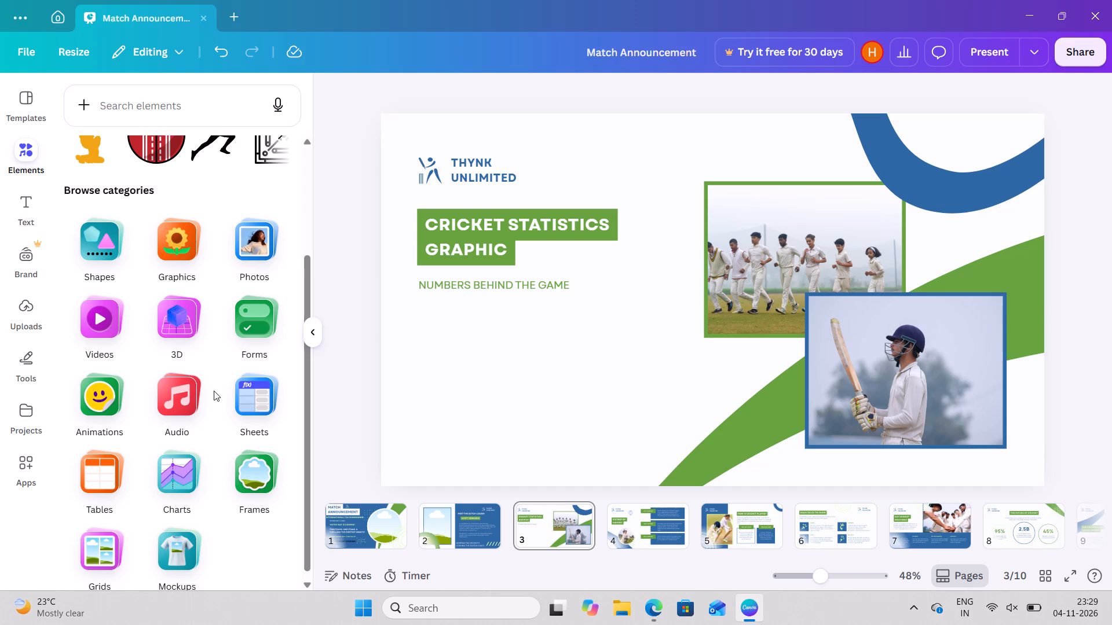
pyautogui.click(185, 309)
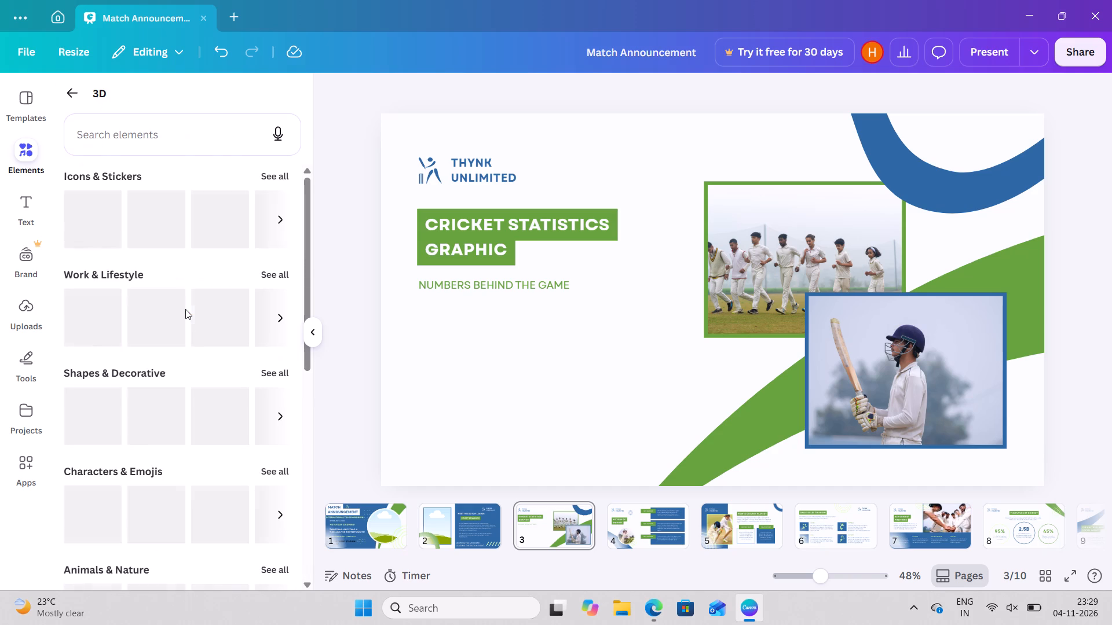
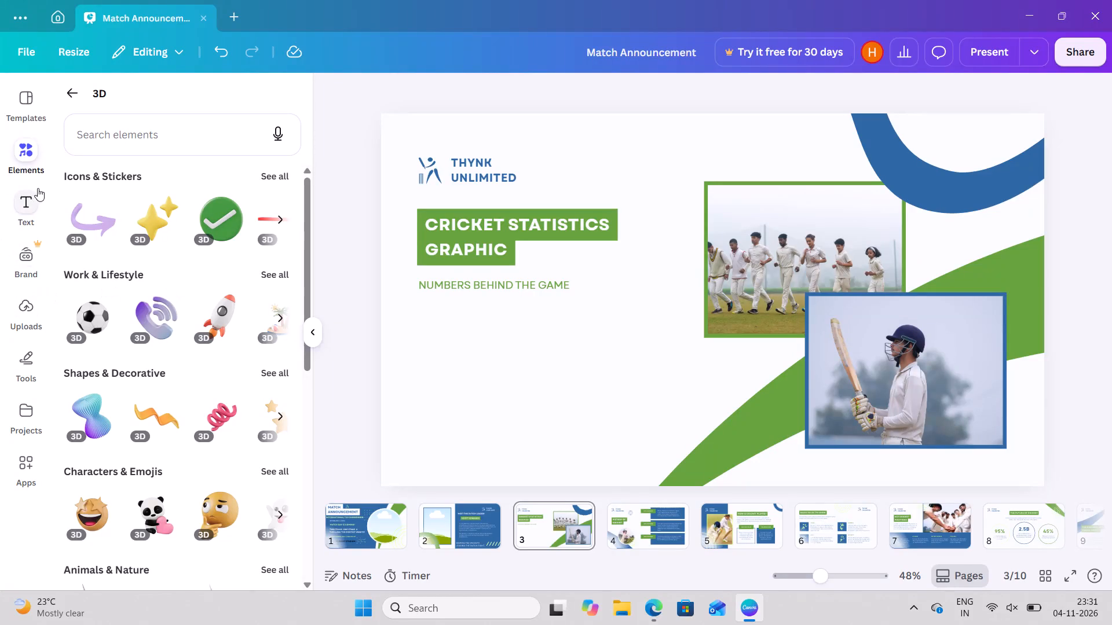
# Insert a table with three columns and four rows on page 3, the cricket statistics page.
pyautogui.click(31, 355)
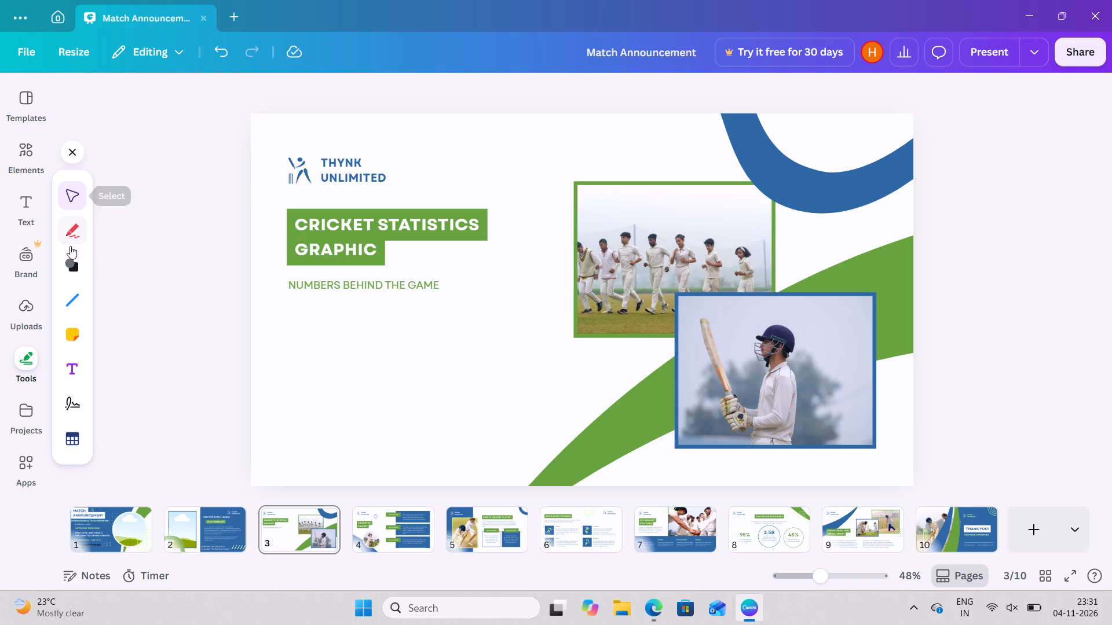
pyautogui.click(77, 442)
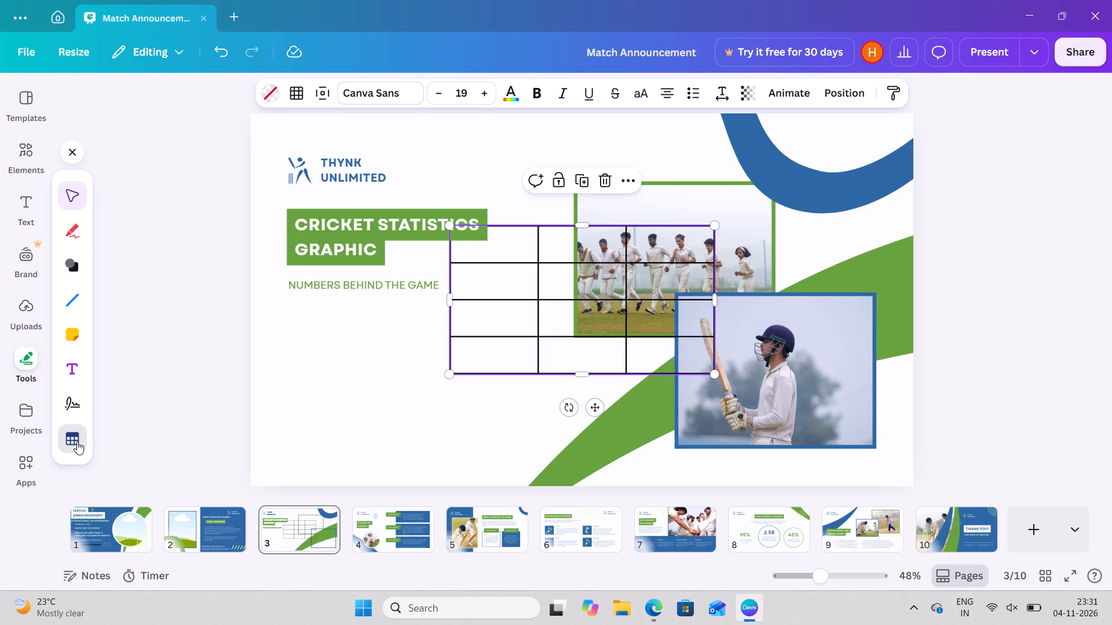
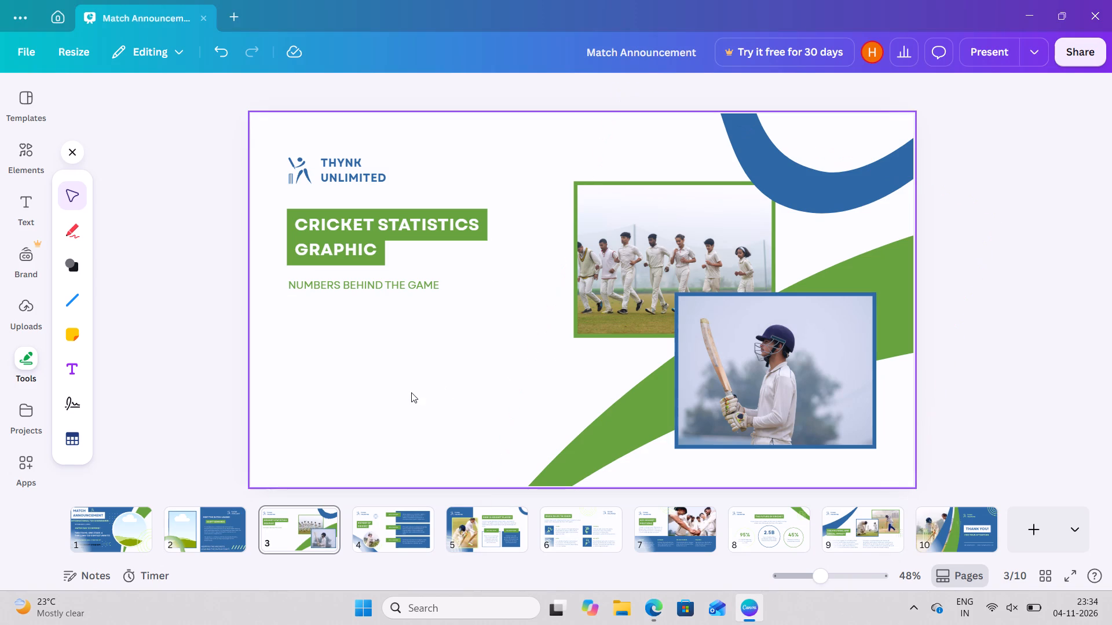
pyautogui.hotkey('ctrl', 'v')
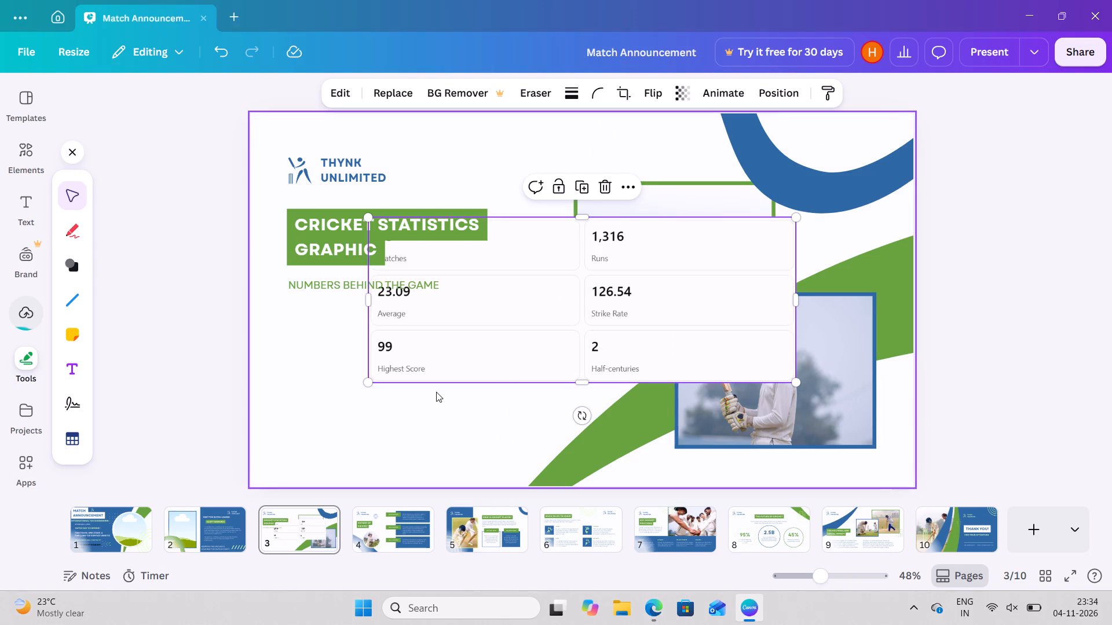
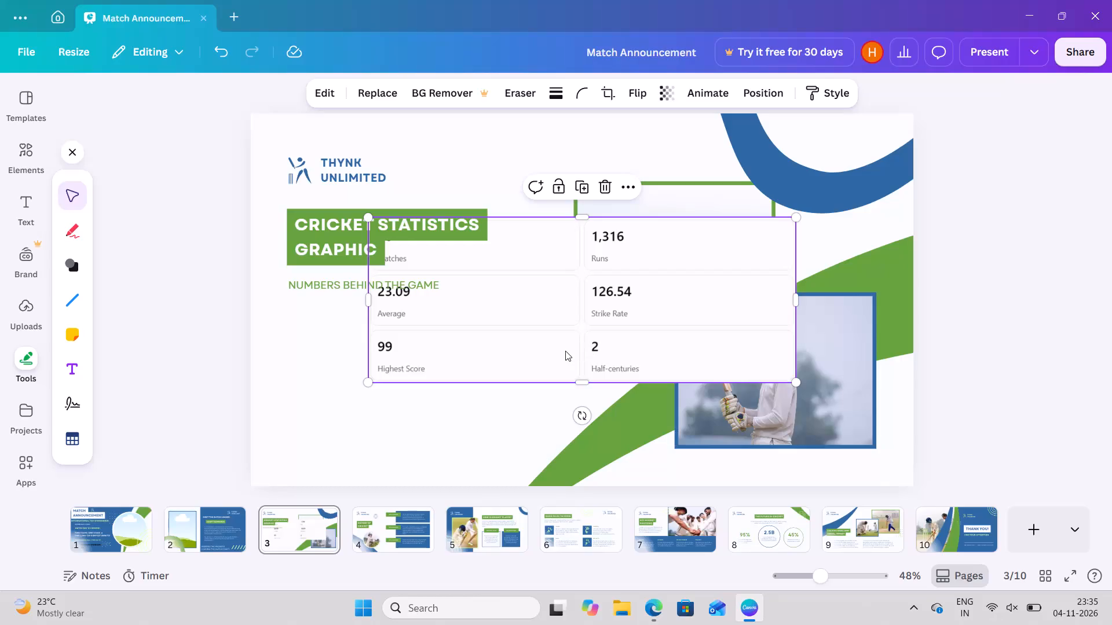
# Shrink the pasted statistics image and place it beneath the NUMBERS BEHIND THE GAME subtitle, clear of both cricket photos.
pyautogui.moveTo(565, 351); pyautogui.dragTo(462, 443)
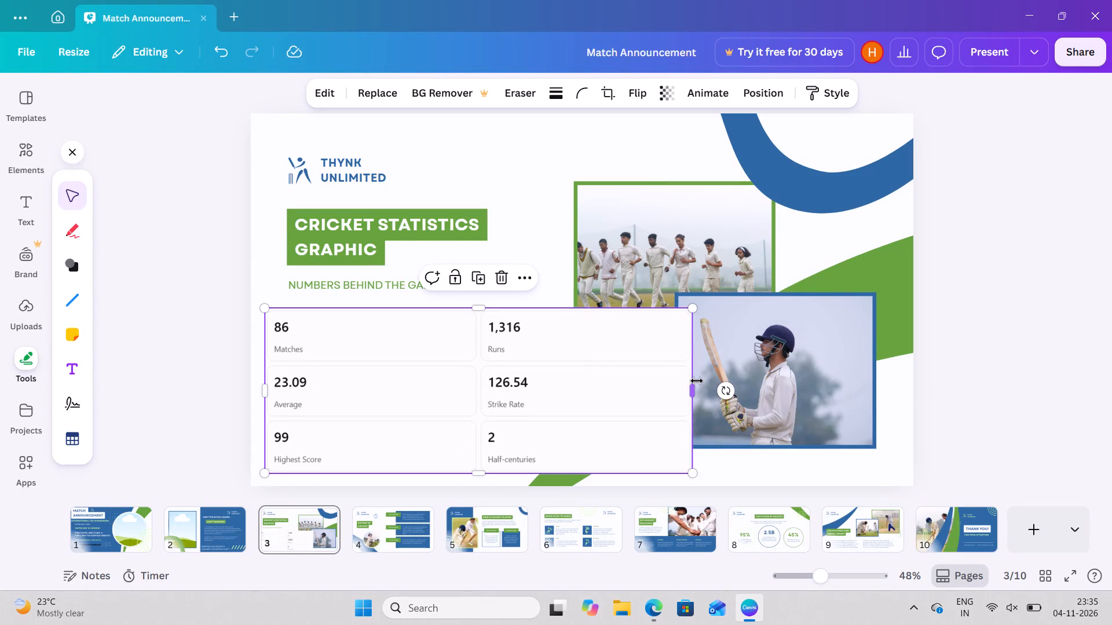
pyautogui.moveTo(697, 381); pyautogui.dragTo(705, 385)
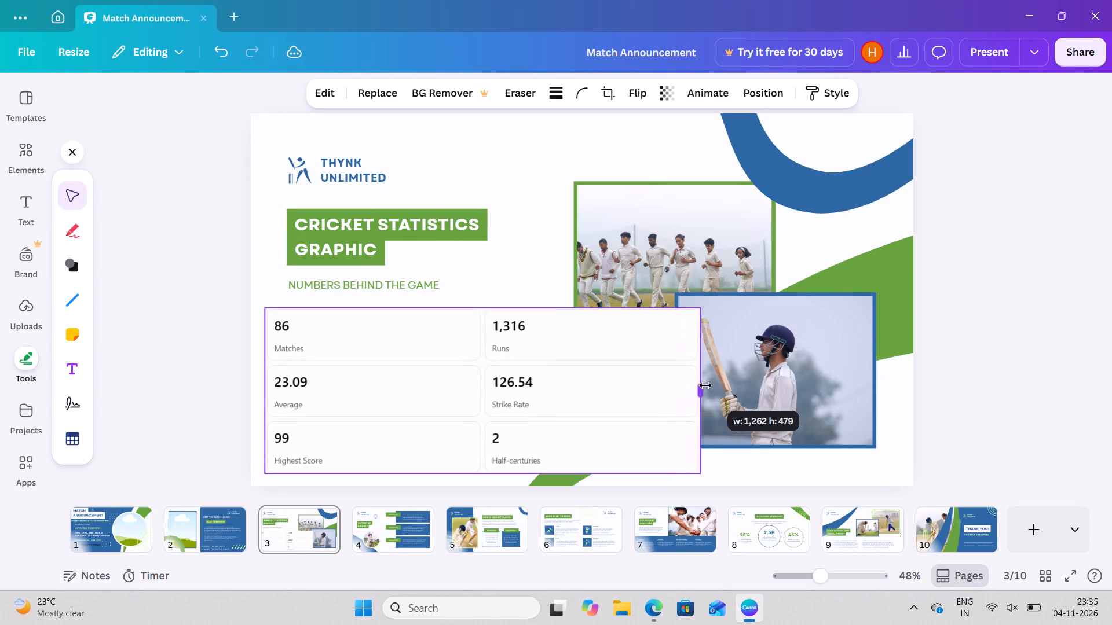
pyautogui.moveTo(705, 385); pyautogui.dragTo(706, 385)
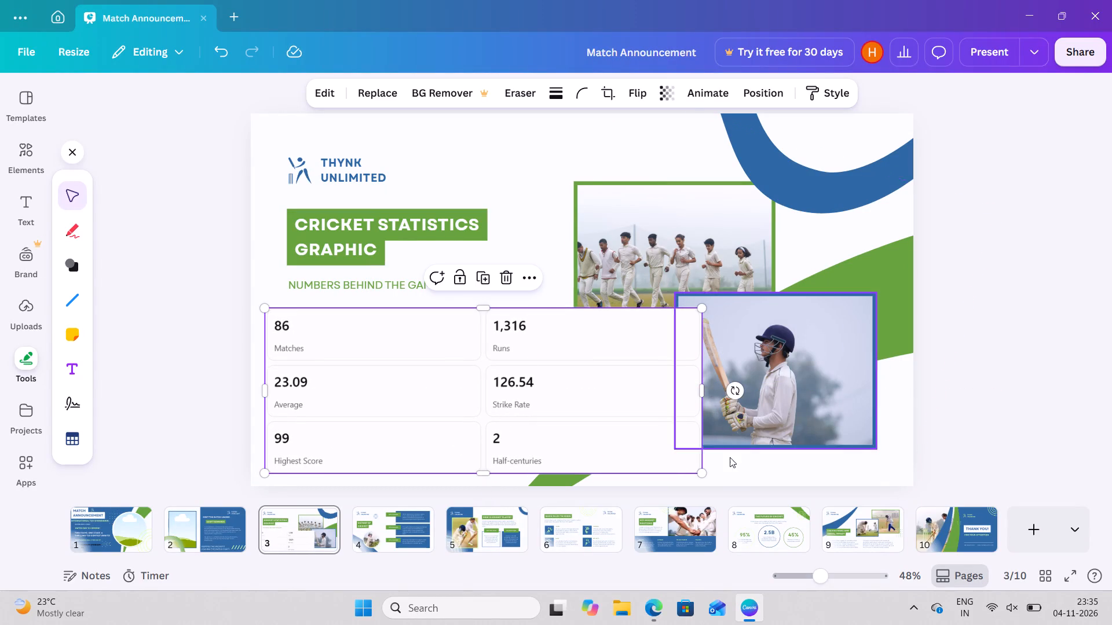
pyautogui.moveTo(704, 472); pyautogui.dragTo(641, 453)
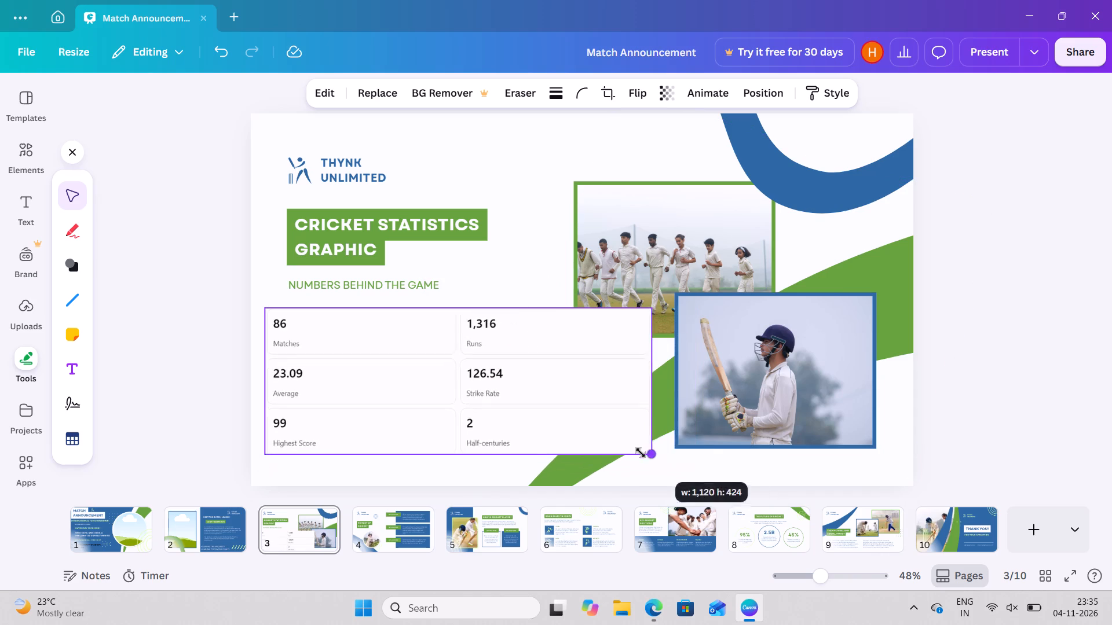
pyautogui.moveTo(641, 453); pyautogui.dragTo(532, 459)
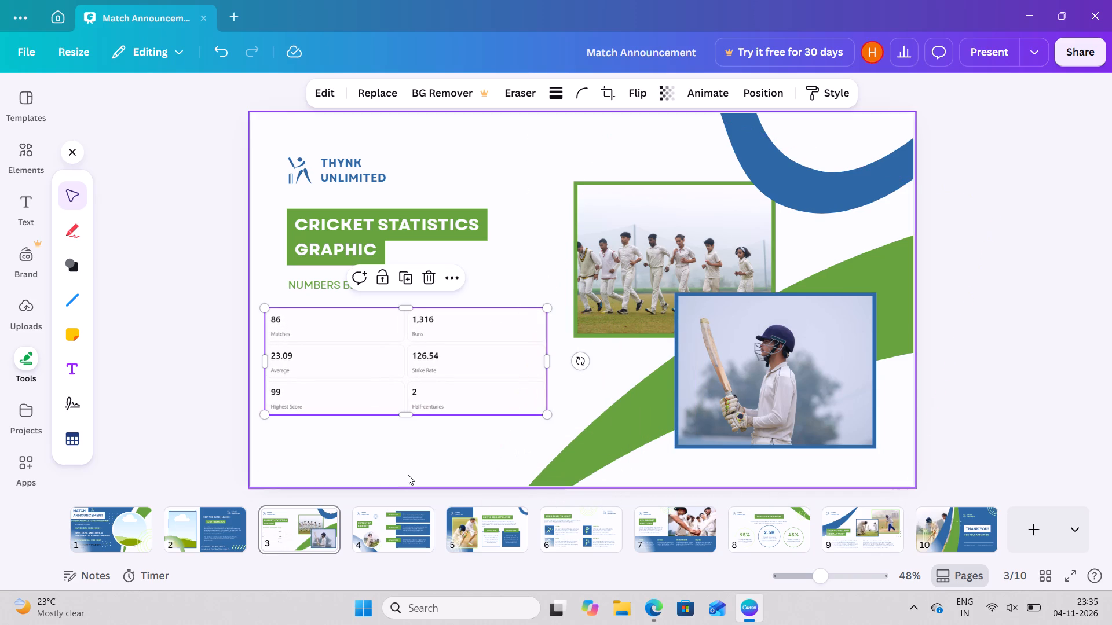
pyautogui.click(403, 476)
pyautogui.moveTo(427, 383); pyautogui.dragTo(436, 411)
pyautogui.click(436, 411)
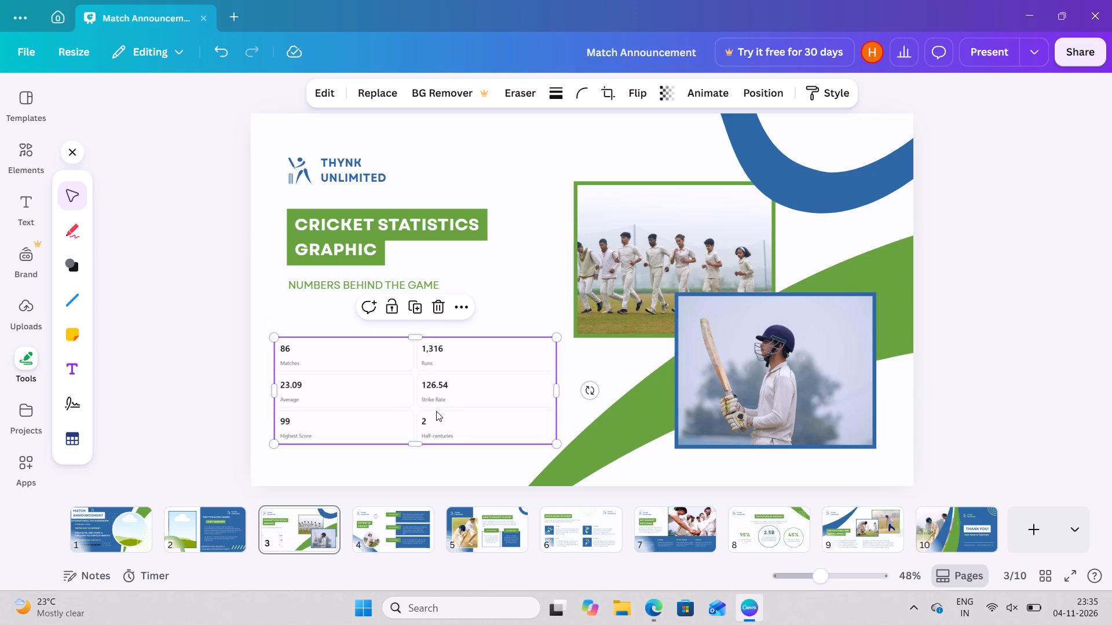
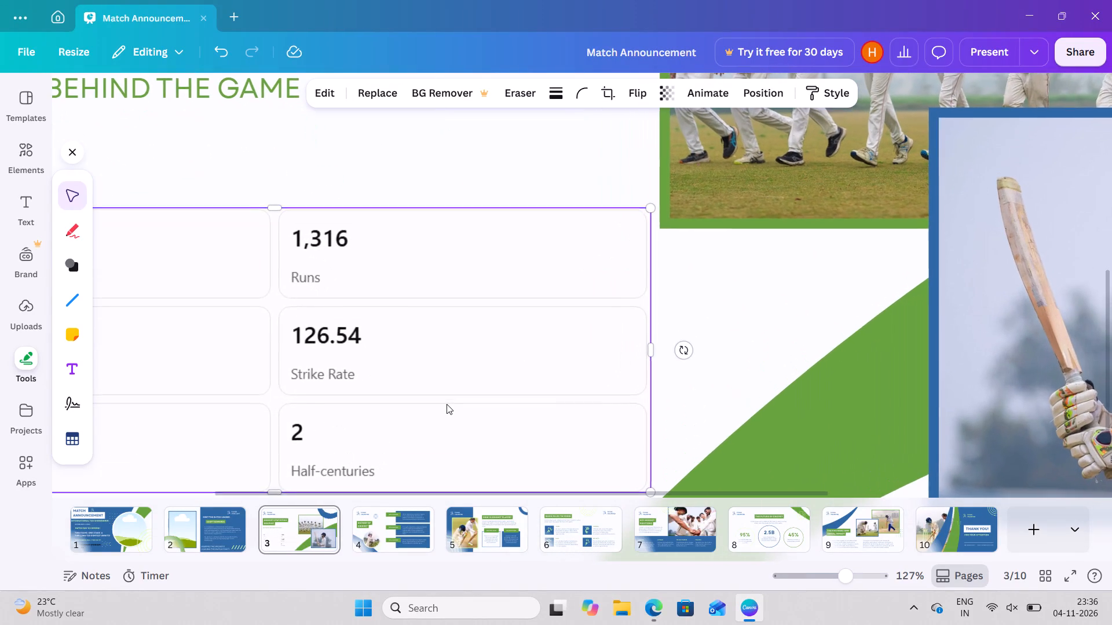
# Apply the Luna filter from the Natural set to the statistics image on page 3.
pyautogui.hscroll(1, 447, 404)
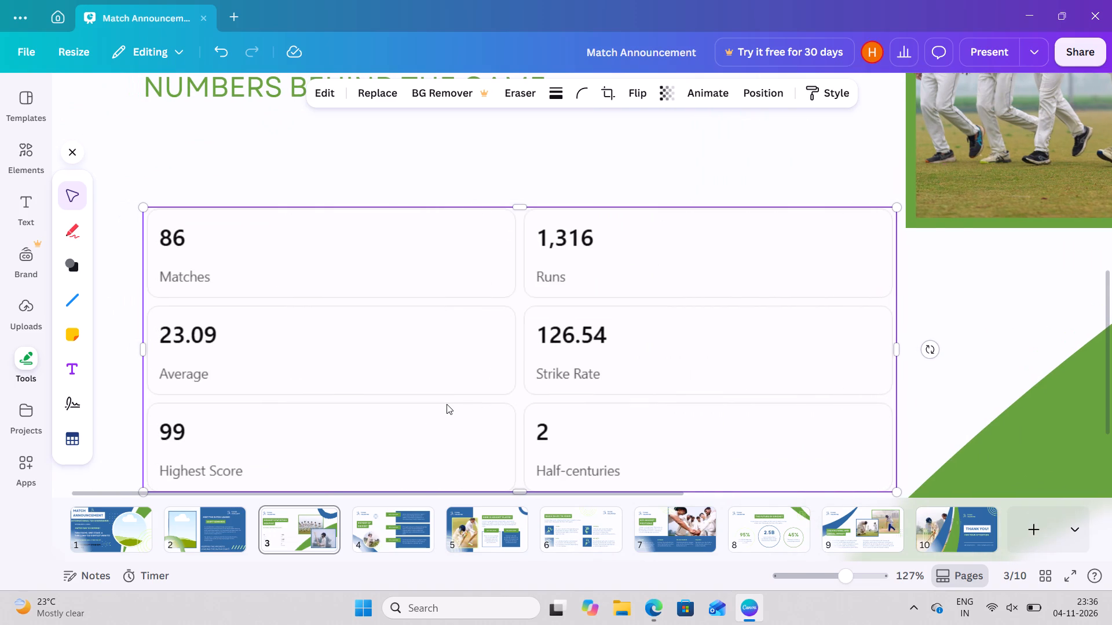
pyautogui.hscroll(1, 447, 404)
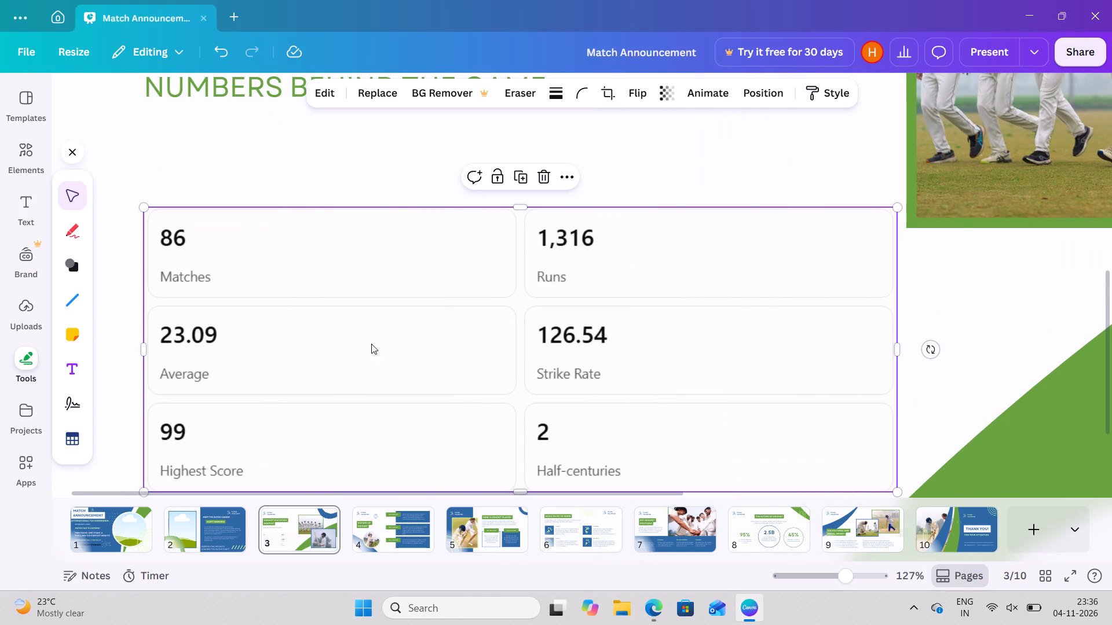
pyautogui.click(333, 85)
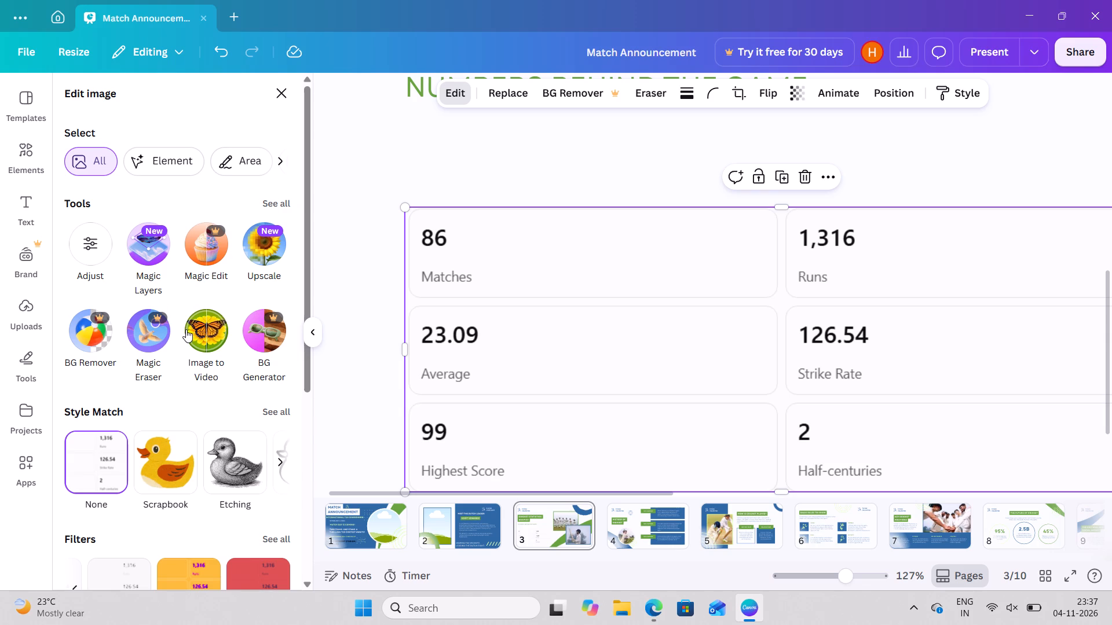
pyautogui.scroll(-3, 149, 354)
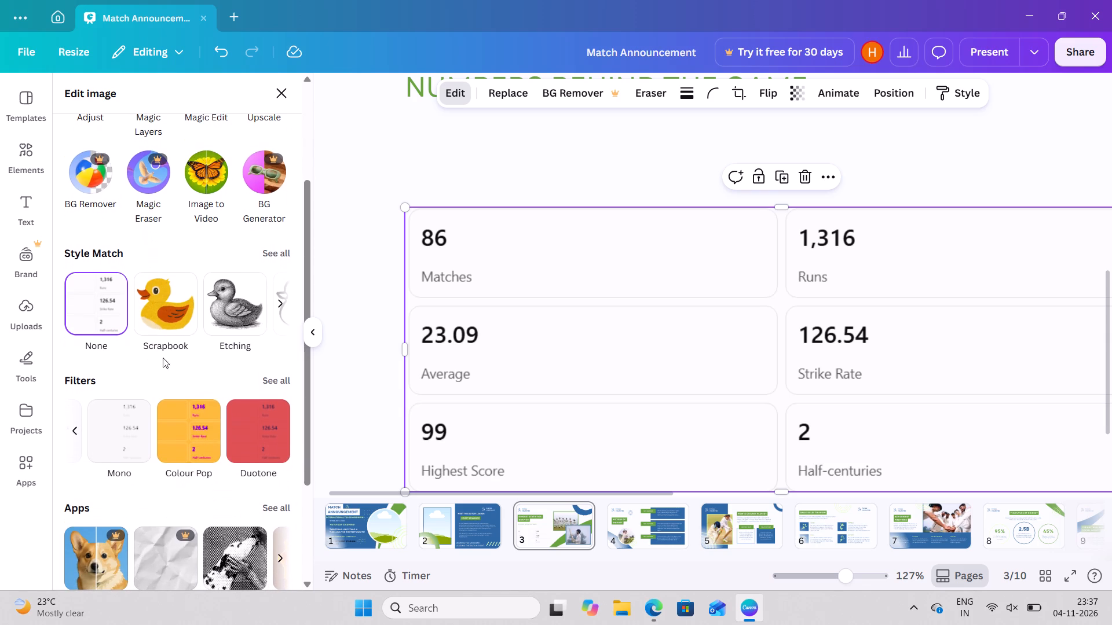
pyautogui.click(283, 378)
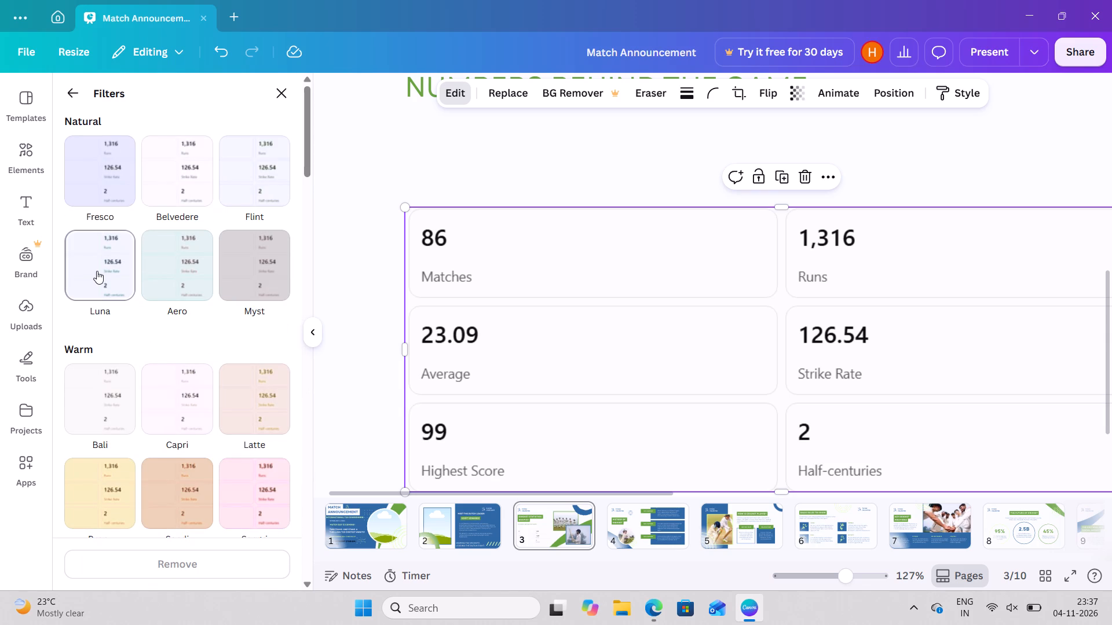
pyautogui.click(97, 270)
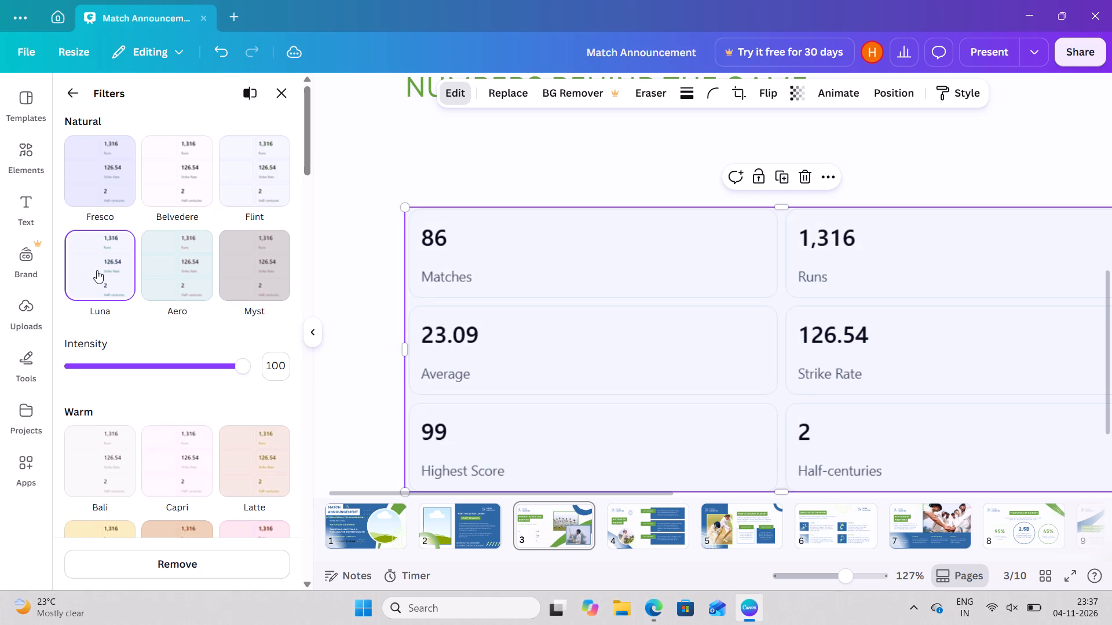
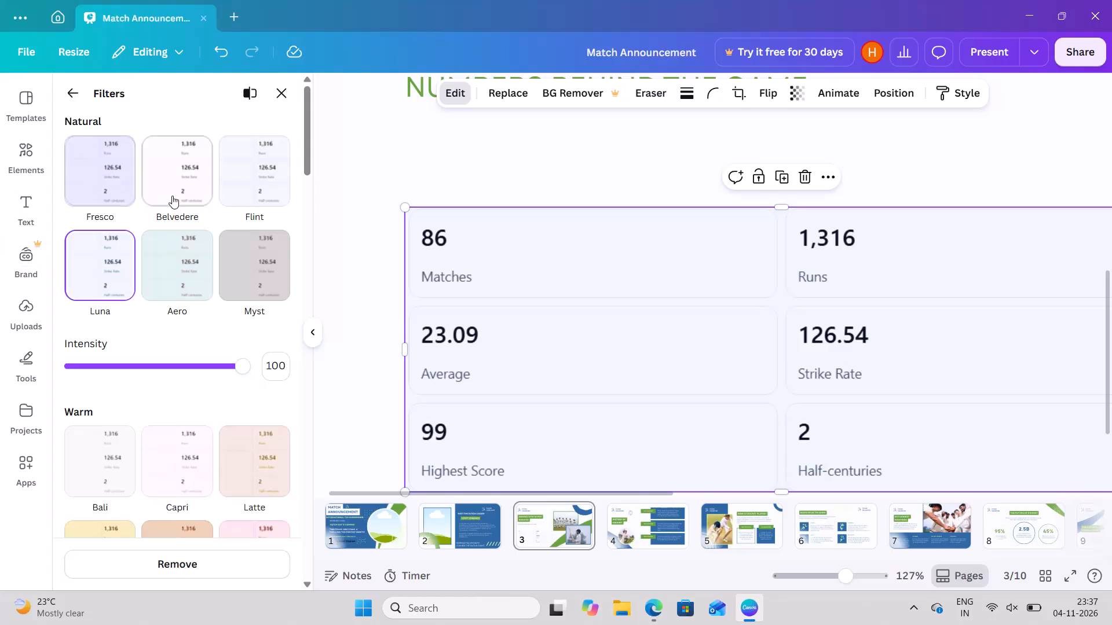
# Apply the Tundra filter from the Cool set to the statistics image on page 3.
pyautogui.scroll(-1, 199, 207)
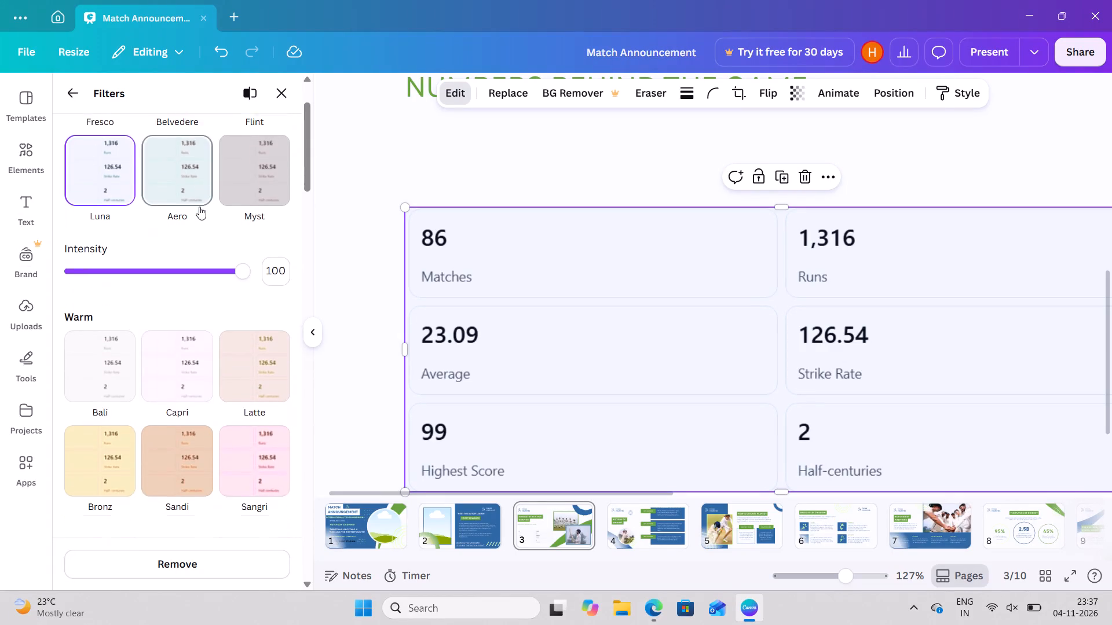
pyautogui.scroll(-2, 199, 207)
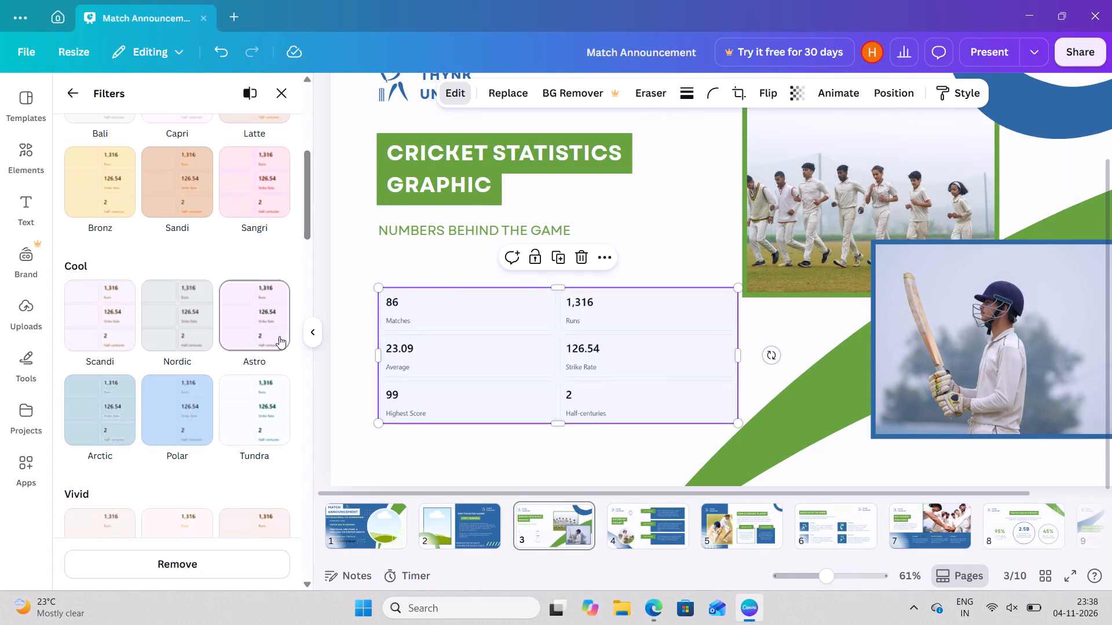
pyautogui.click(248, 416)
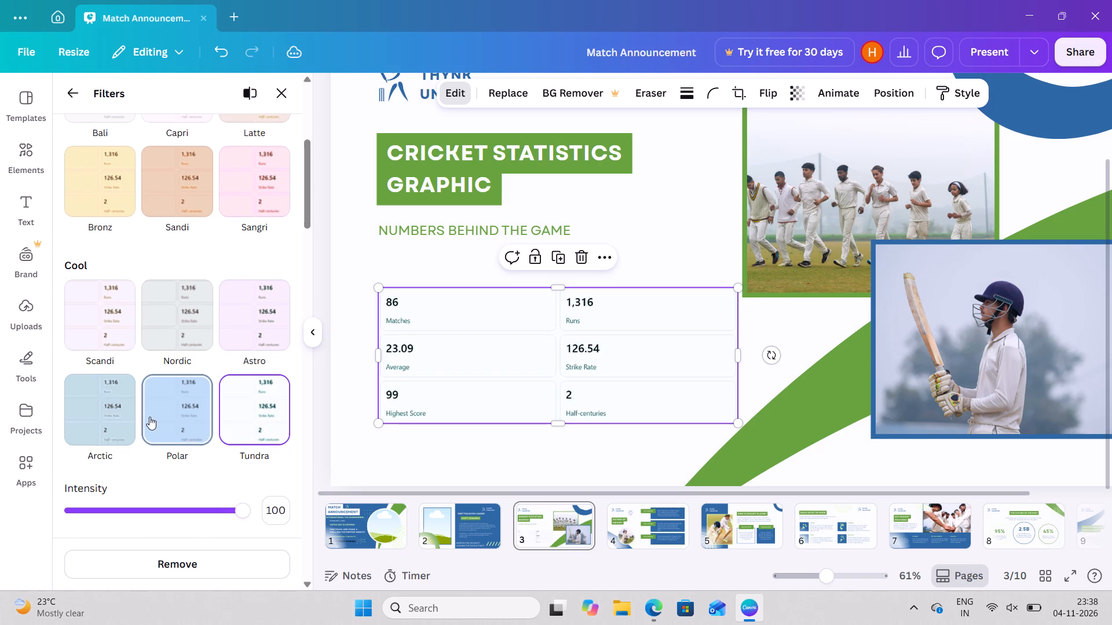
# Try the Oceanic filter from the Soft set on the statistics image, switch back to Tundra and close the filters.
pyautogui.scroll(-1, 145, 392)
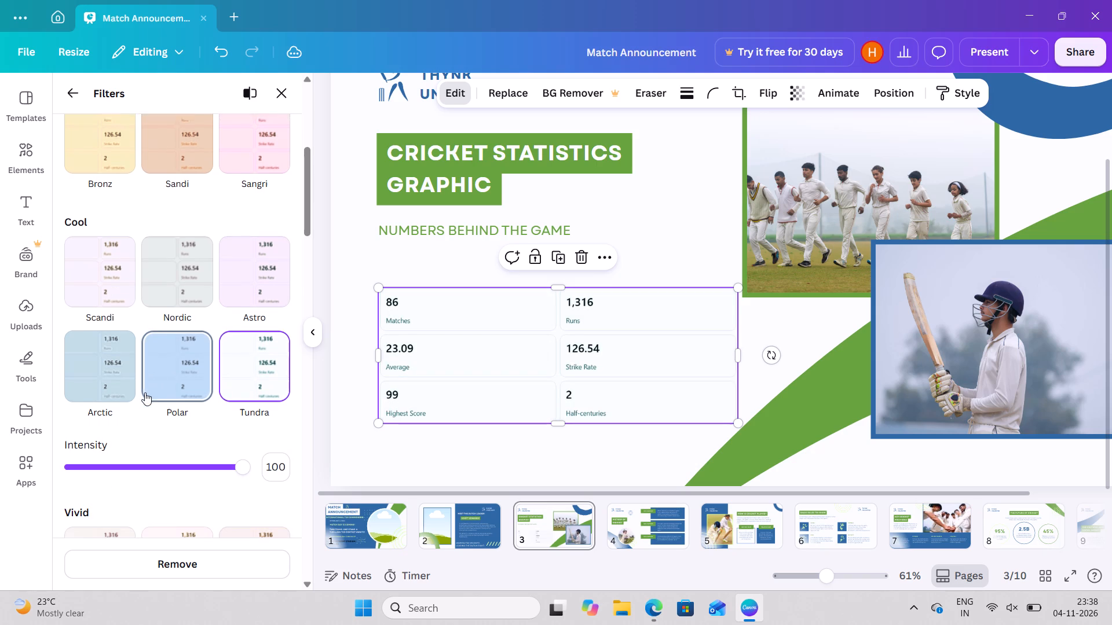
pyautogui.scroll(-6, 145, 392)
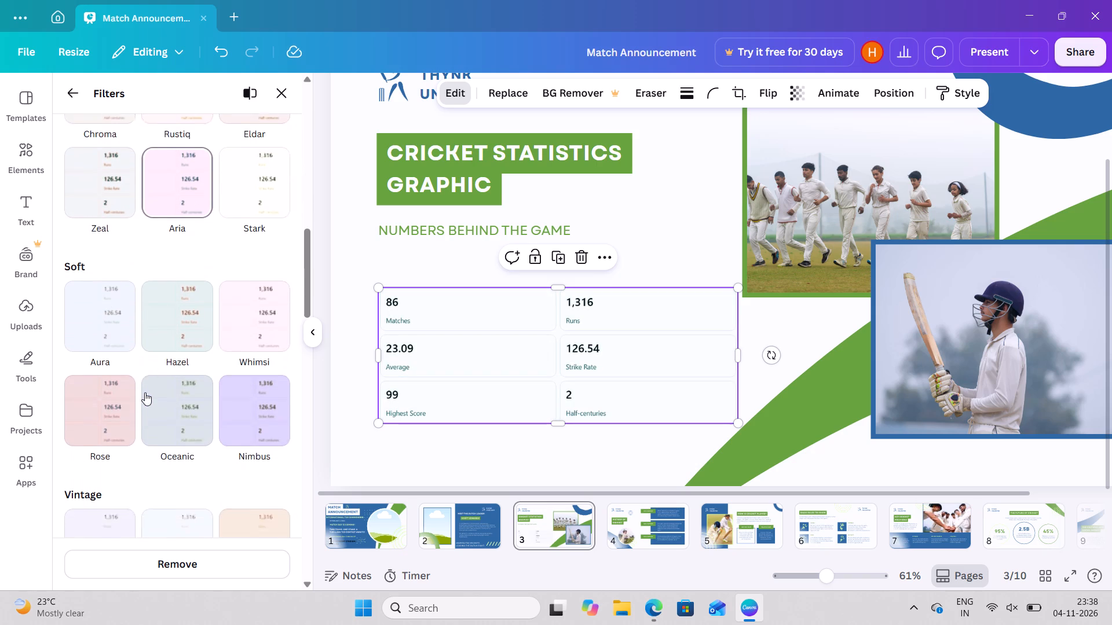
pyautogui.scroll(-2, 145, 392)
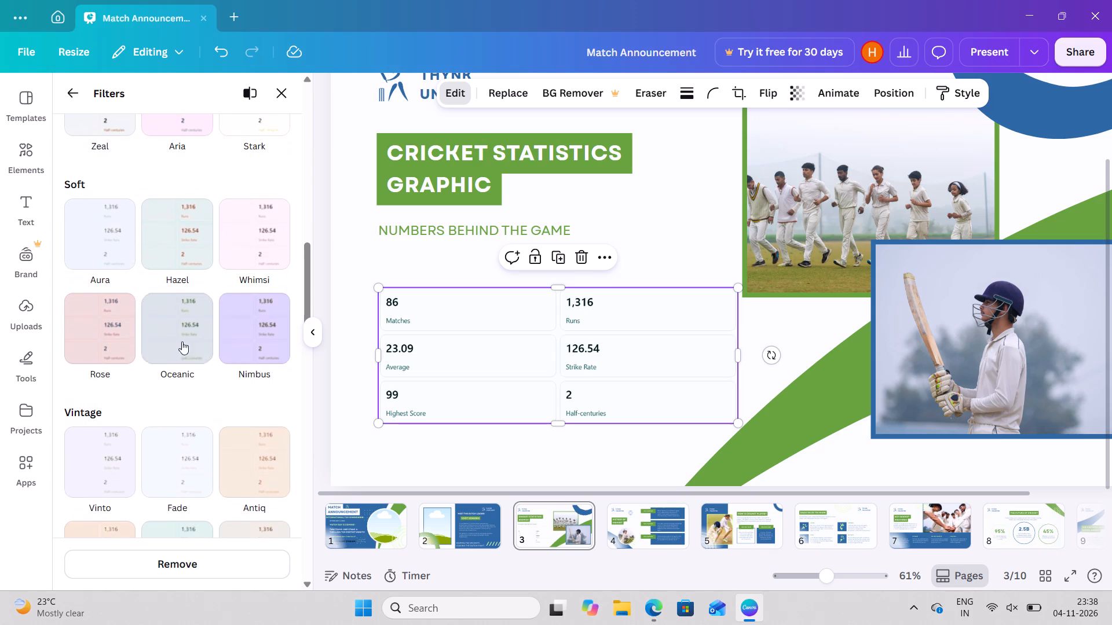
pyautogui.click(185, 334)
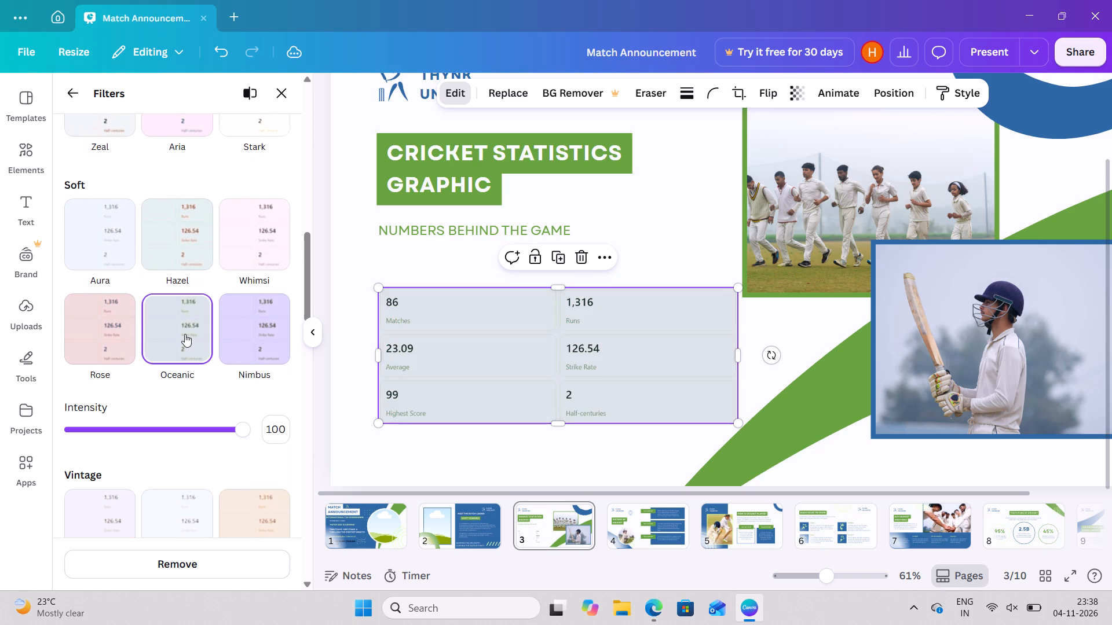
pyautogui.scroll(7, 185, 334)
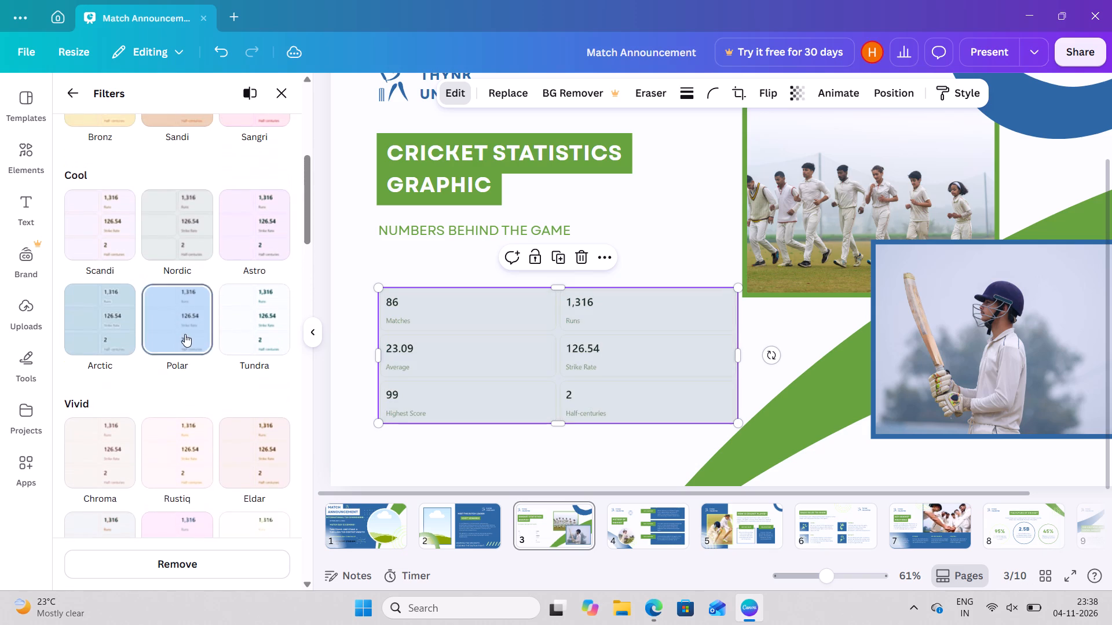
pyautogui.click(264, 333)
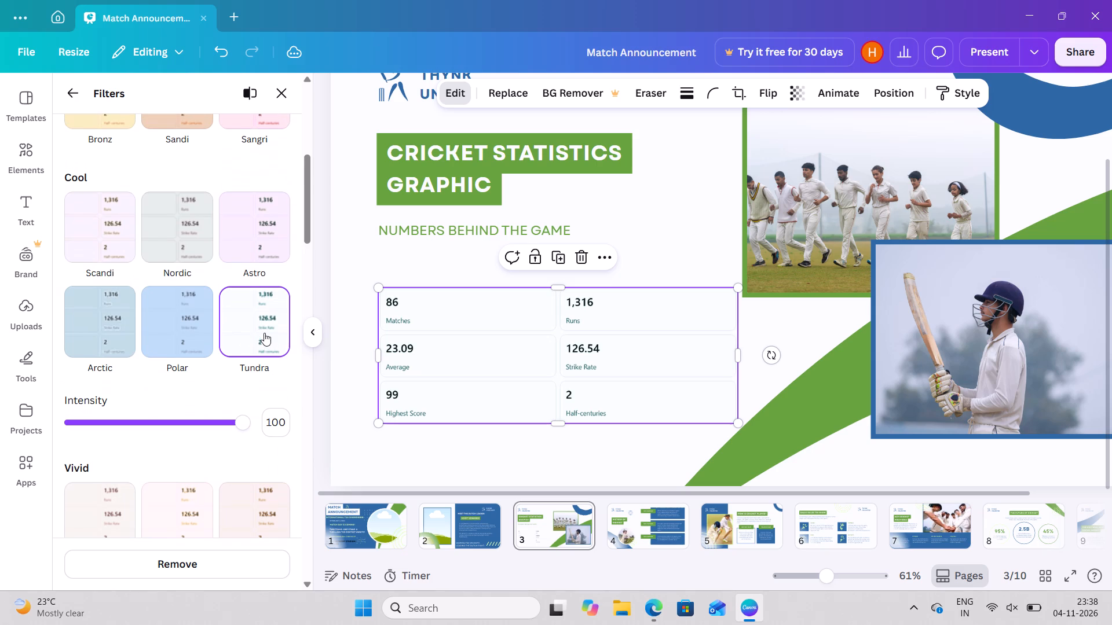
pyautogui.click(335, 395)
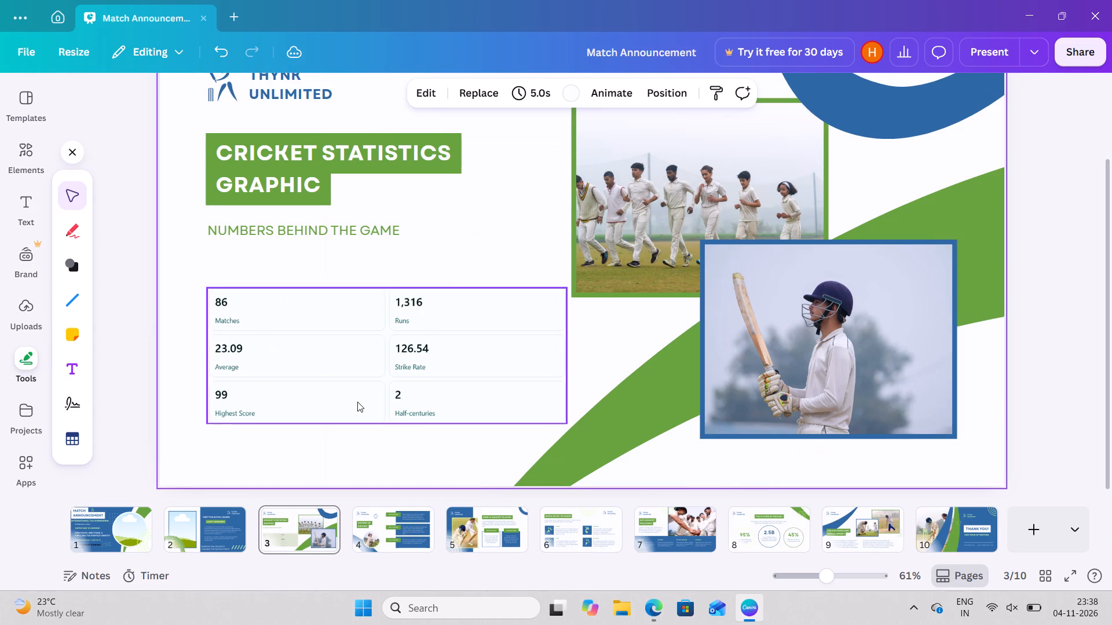
# Move the statistics image slightly up towards the NUMBERS BEHIND THE GAME subtitle, keeping it aligned with the subtitle's left edge.
pyautogui.moveTo(360, 403); pyautogui.dragTo(359, 399)
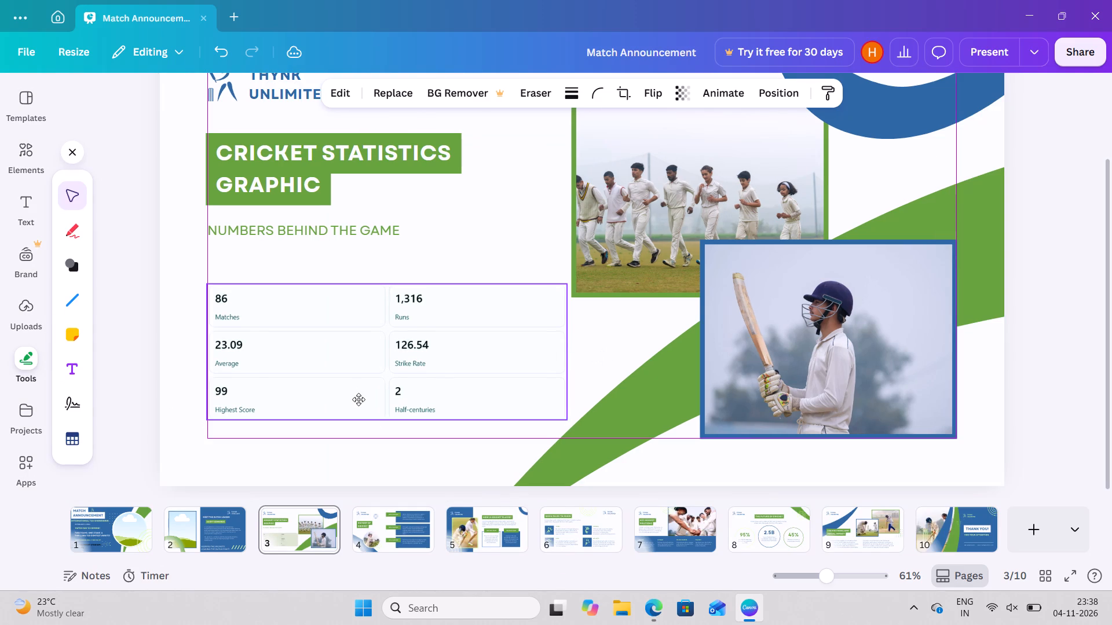
pyautogui.moveTo(359, 399); pyautogui.dragTo(358, 396)
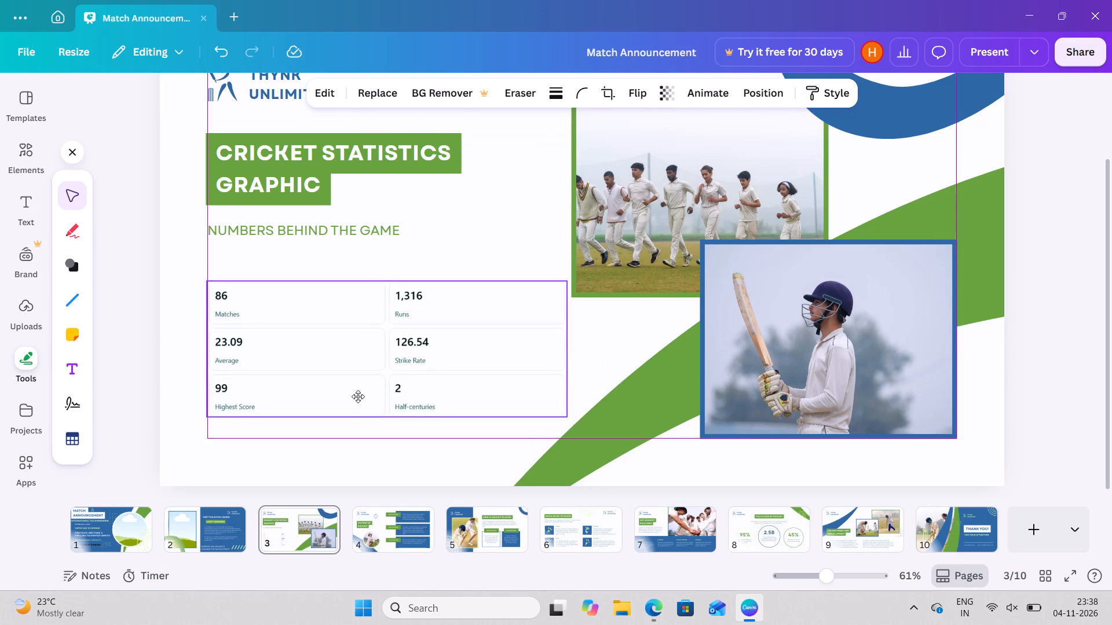
pyautogui.moveTo(358, 396); pyautogui.dragTo(358, 374)
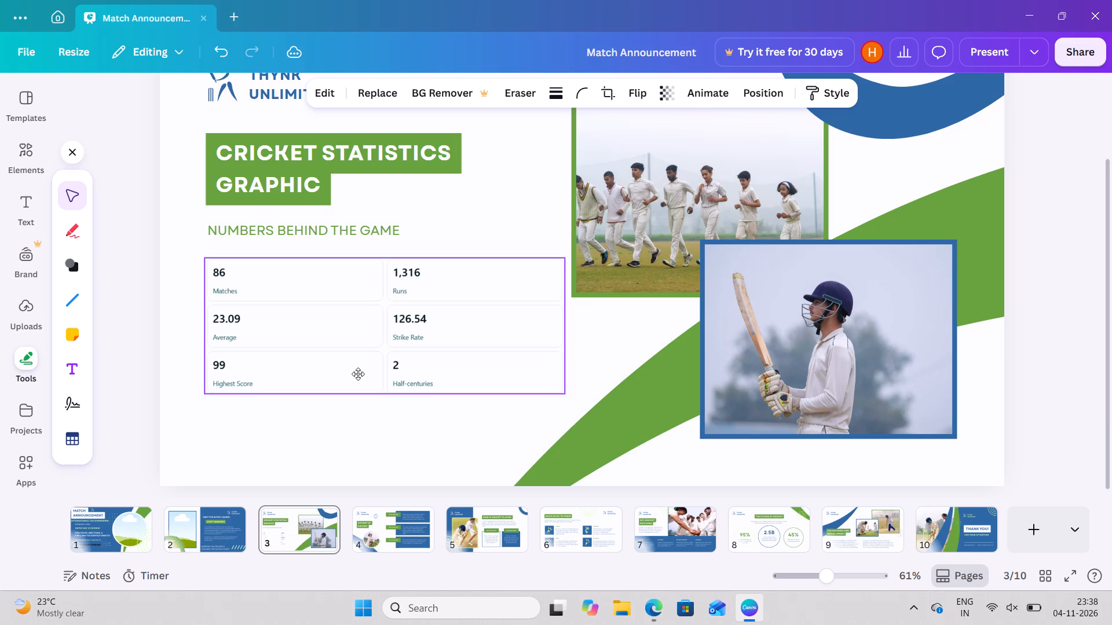
pyautogui.moveTo(358, 374); pyautogui.dragTo(362, 383)
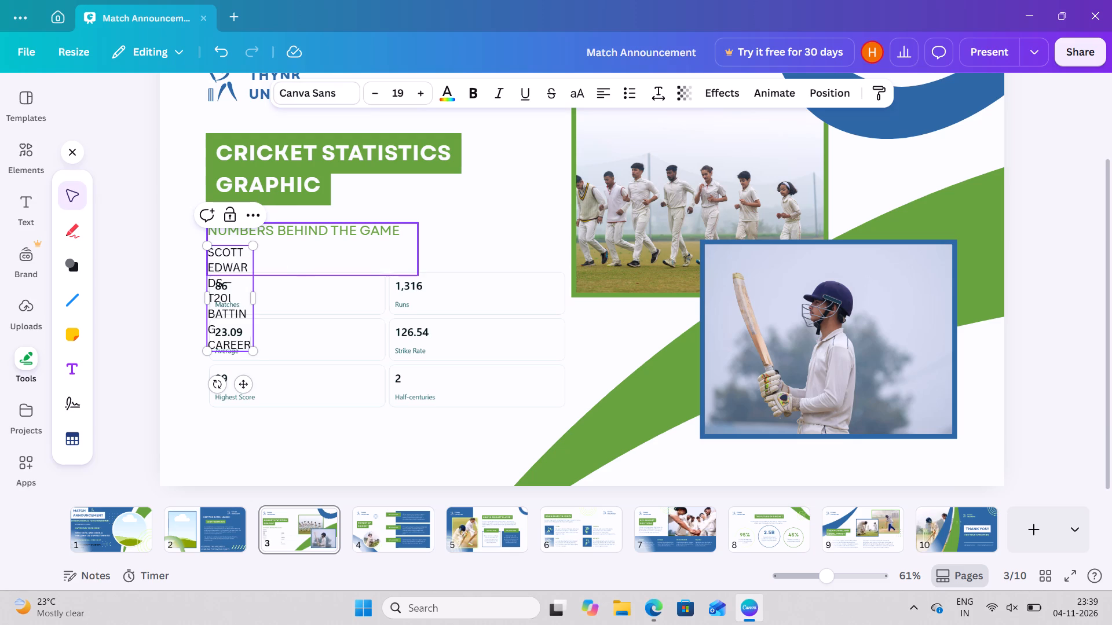
# Widen the "SCOTT EDWARDS – T20I BATTING CAREER" text box so the heading fits on one line above the statistics.
pyautogui.click(253, 299)
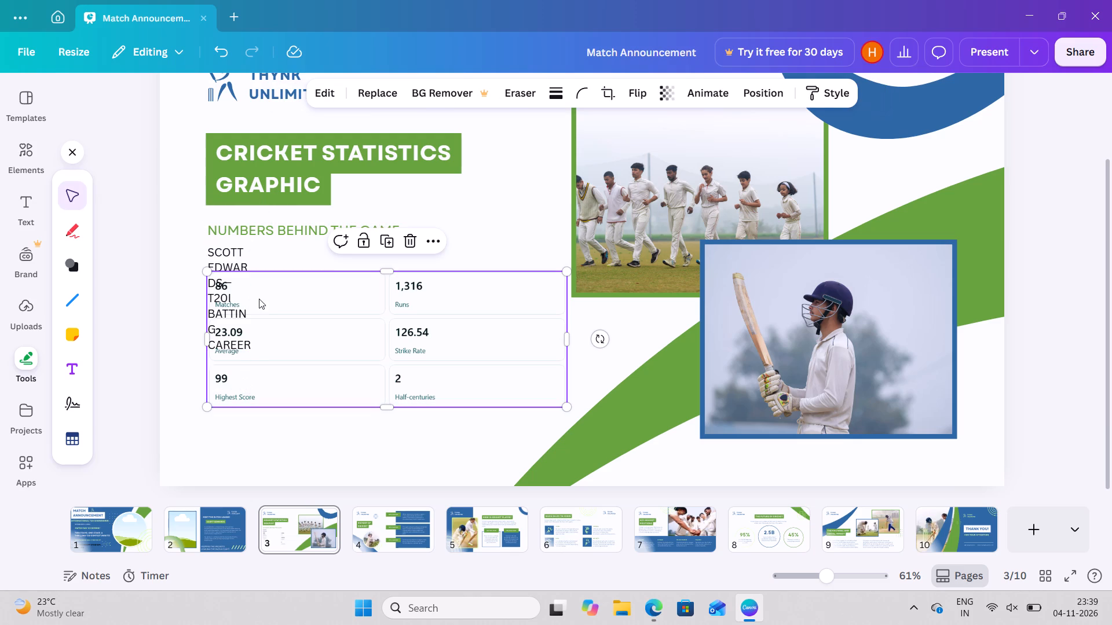
pyautogui.click(237, 277)
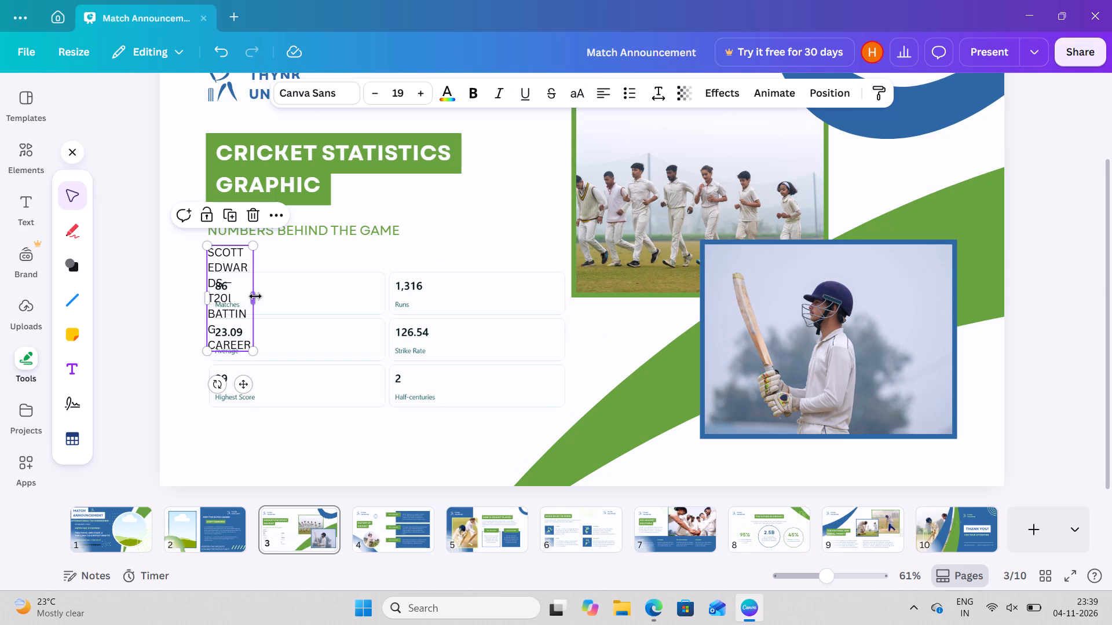
pyautogui.moveTo(255, 296); pyautogui.dragTo(364, 253)
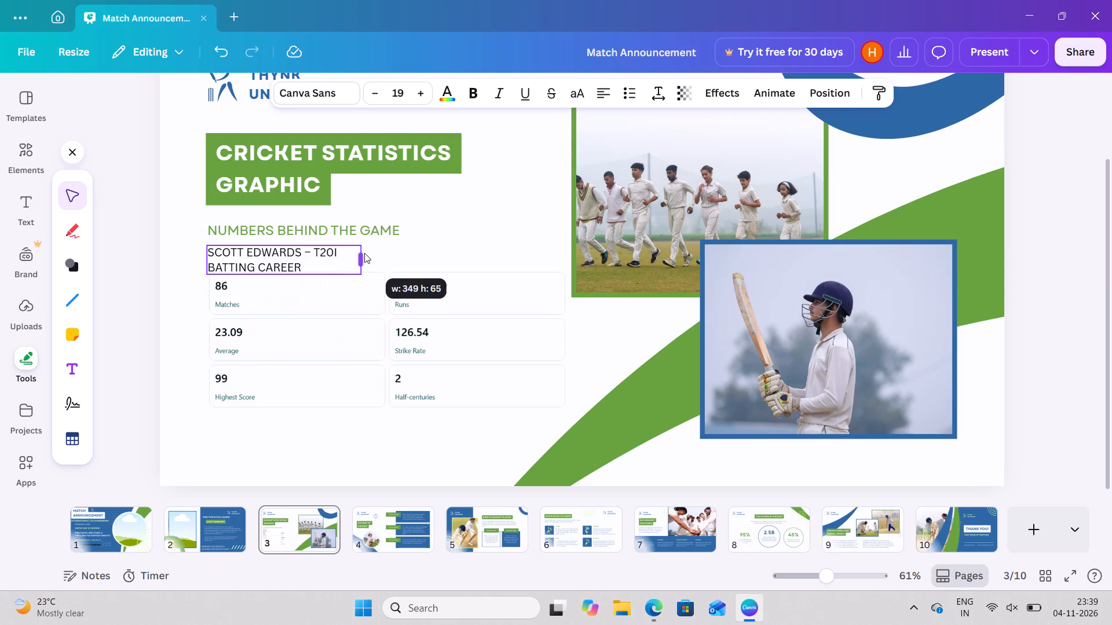
pyautogui.moveTo(364, 253); pyautogui.dragTo(451, 255)
pyautogui.click(504, 216)
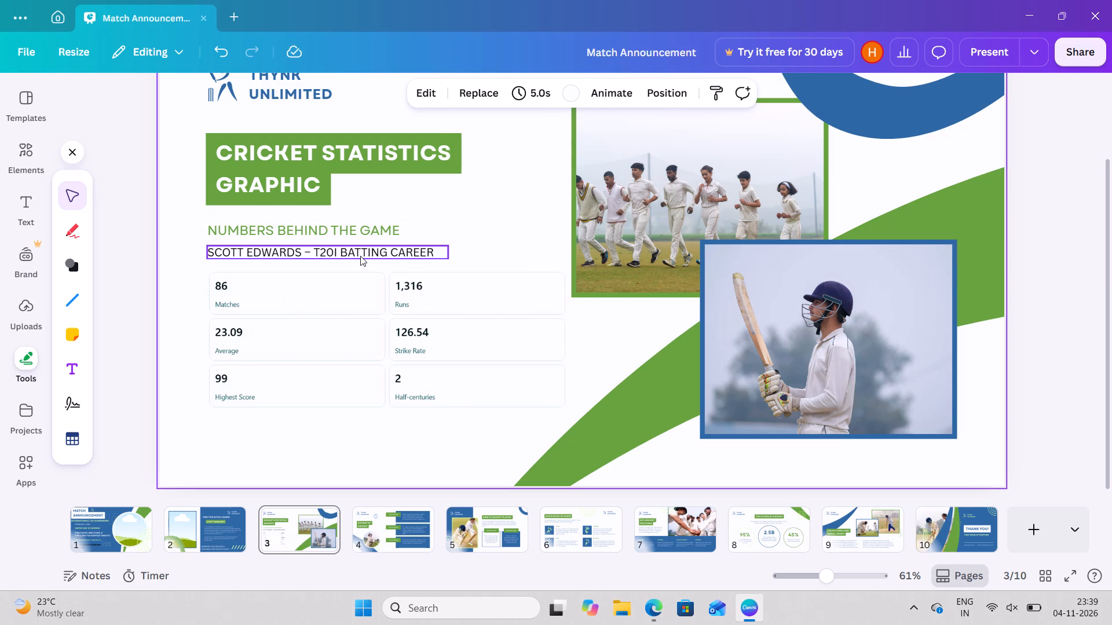
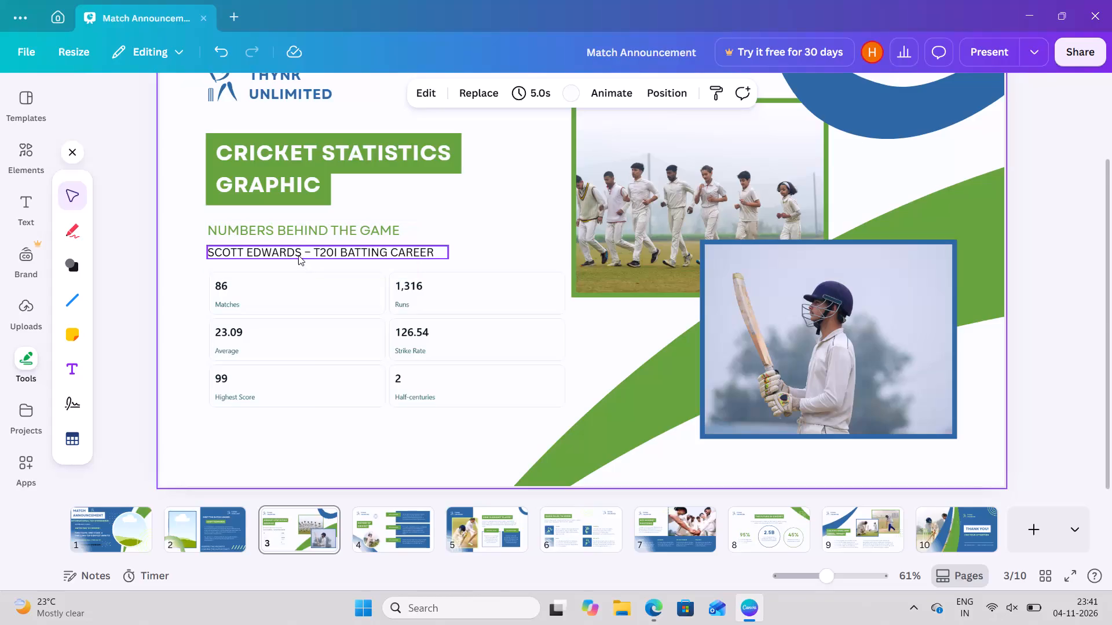
# Apply the Outline text effect to the "SCOTT EDWARDS – T20I BATTING CAREER" heading and colour its text the design's blue.
pyautogui.click(308, 248)
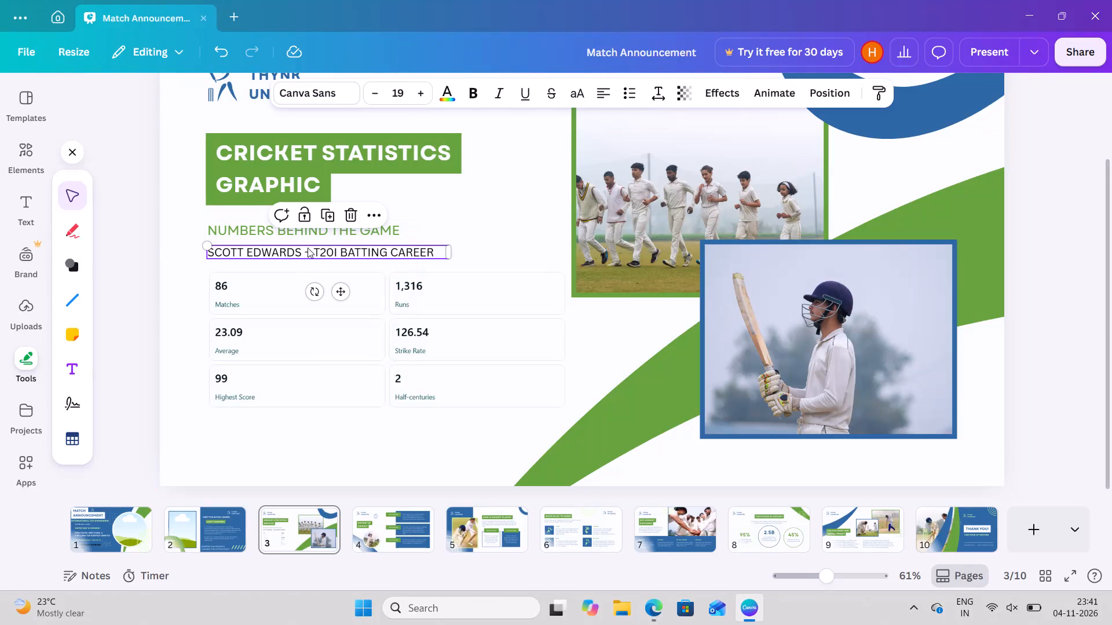
pyautogui.click(720, 85)
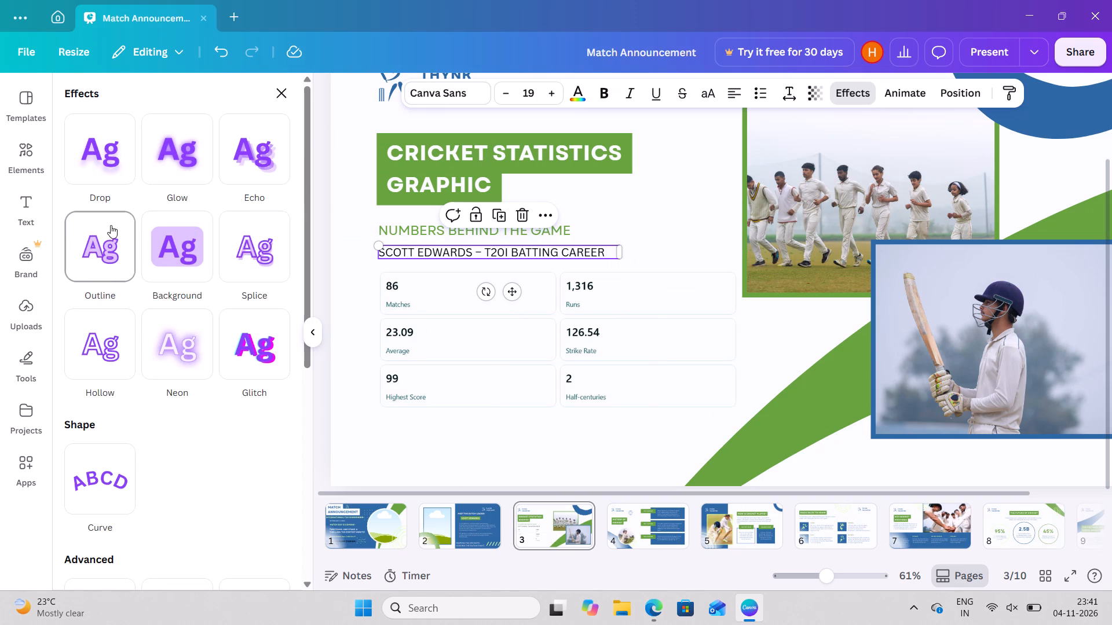
pyautogui.click(125, 227)
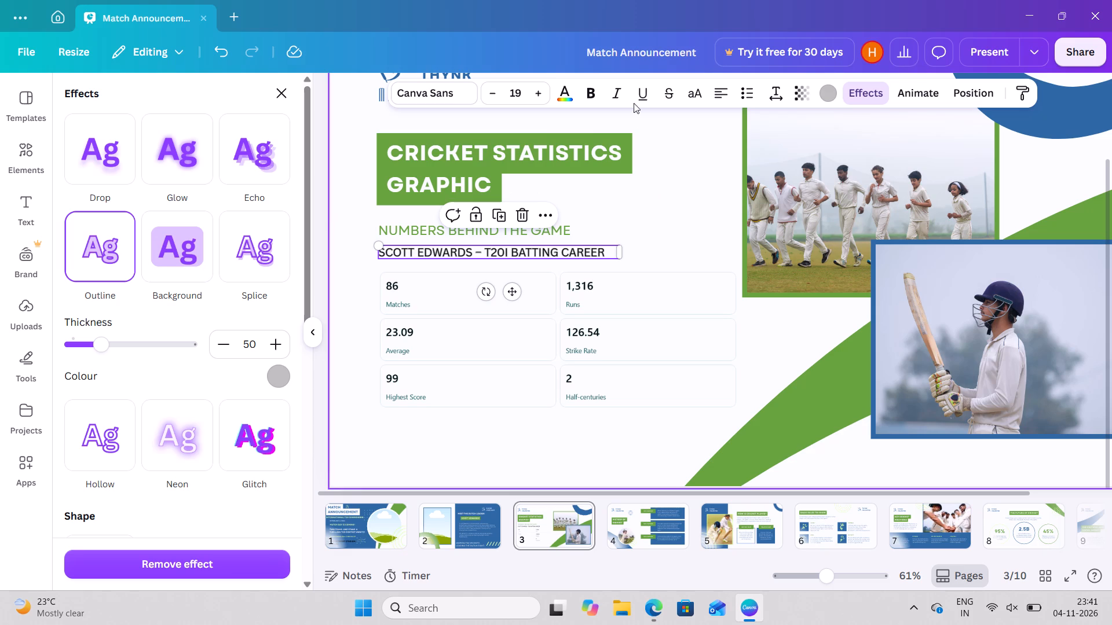
pyautogui.click(566, 86)
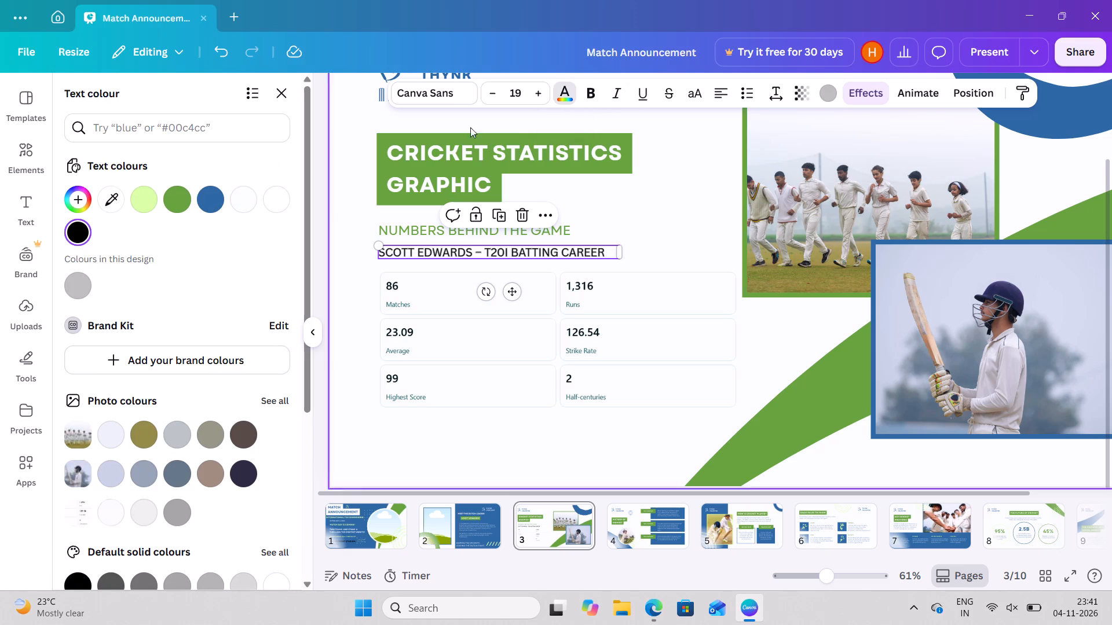
pyautogui.click(207, 198)
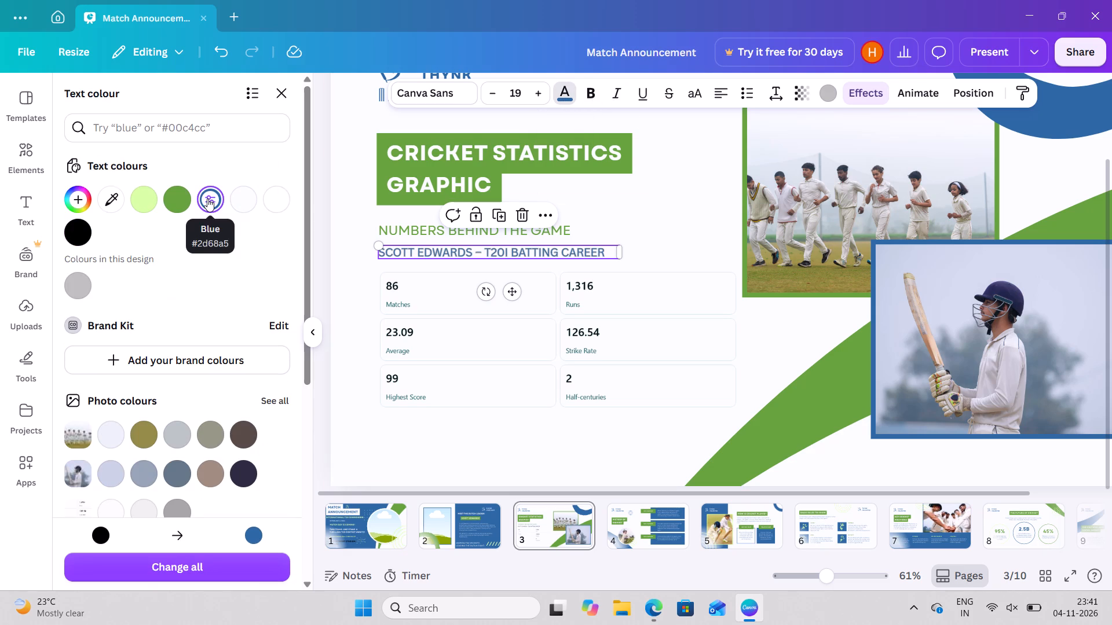
pyautogui.click(323, 260)
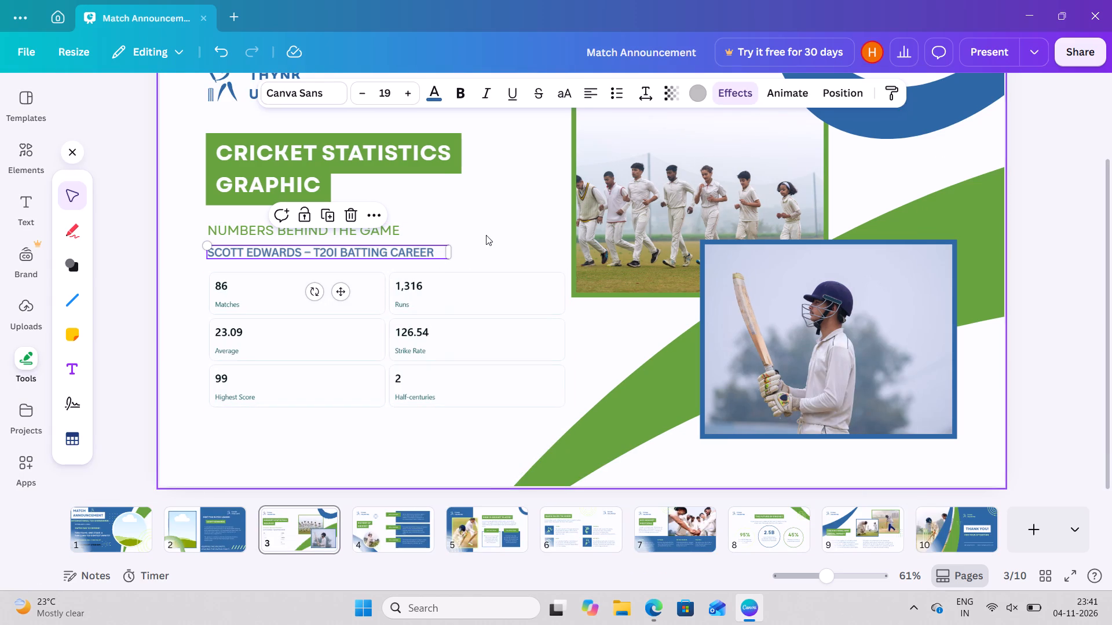
pyautogui.click(487, 229)
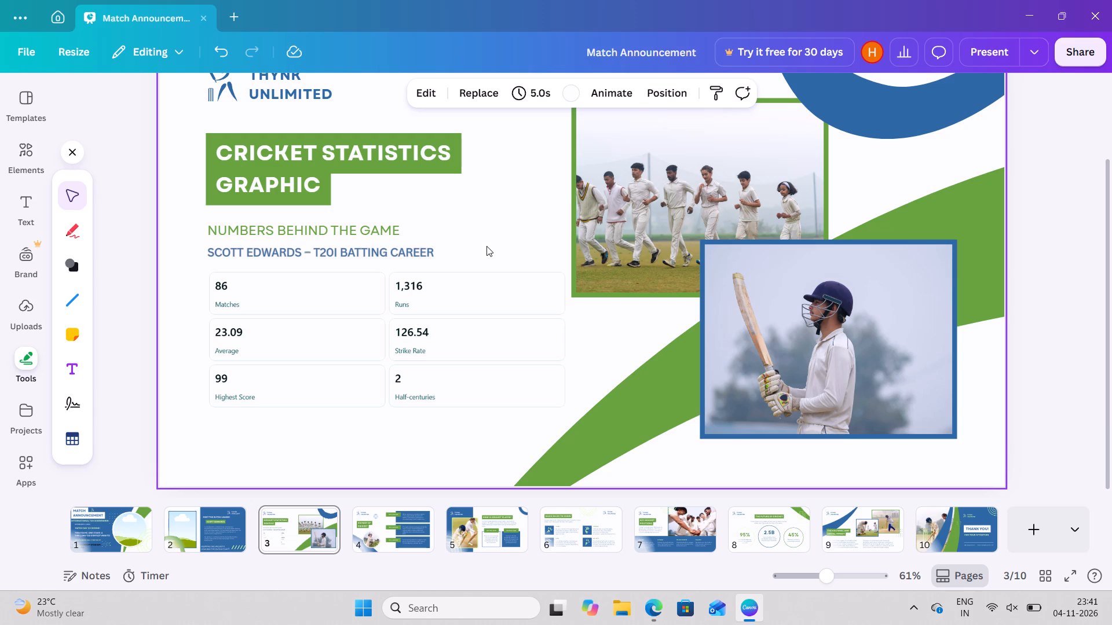
# Delete the team photo and the batsman photo on page 3, keeping their green-bordered and blue-bordered frames.
pyautogui.scroll(1, 487, 246)
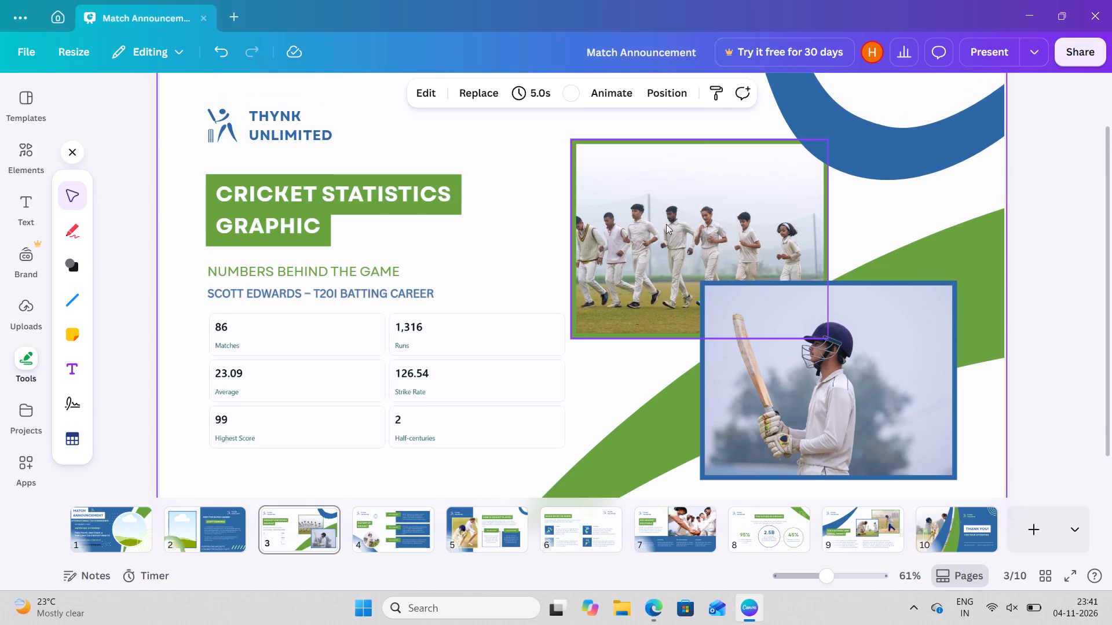
pyautogui.click(674, 222)
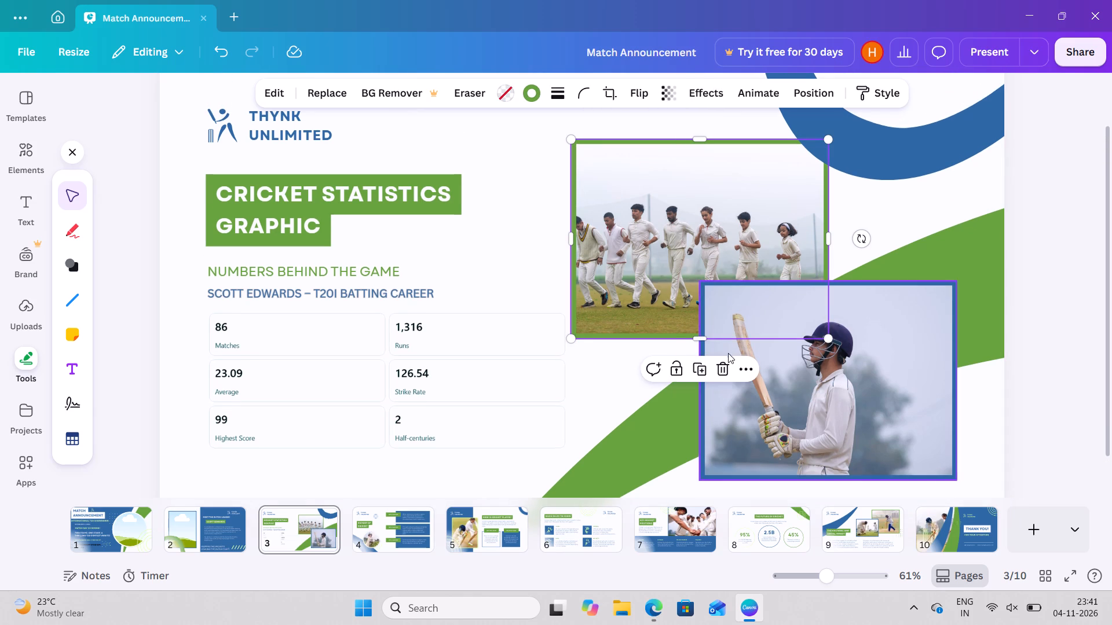
pyautogui.click(719, 370)
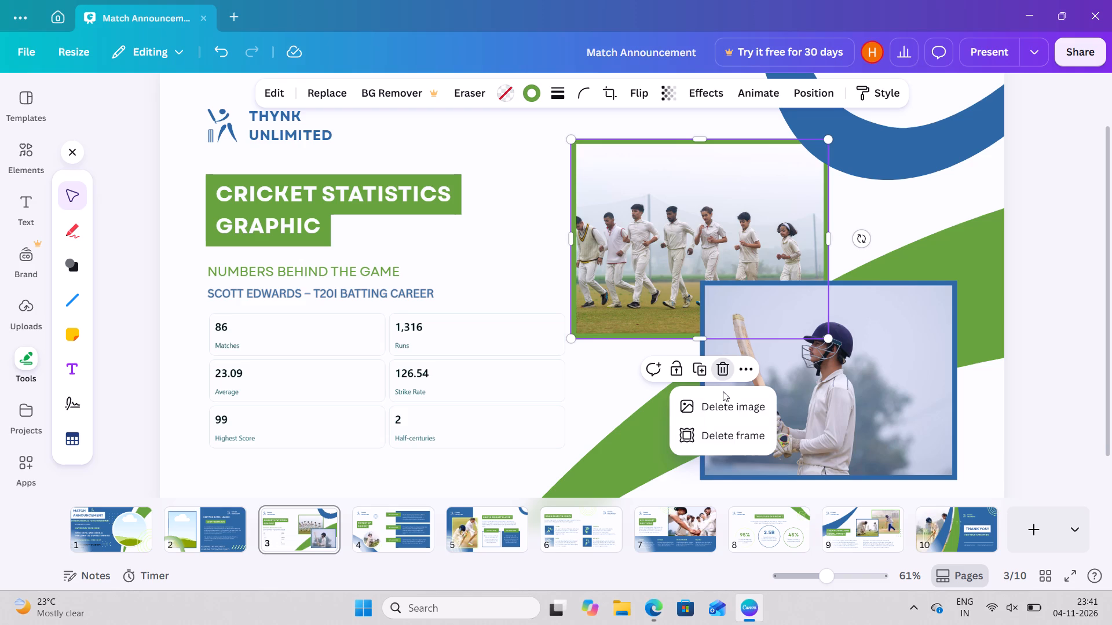
pyautogui.click(729, 408)
pyautogui.click(780, 421)
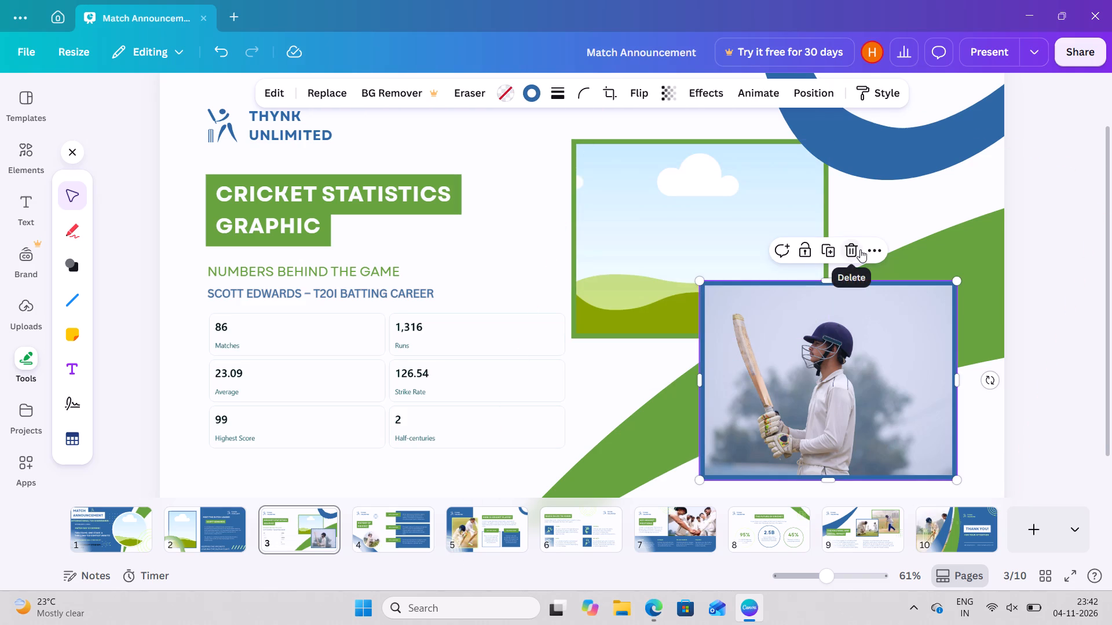
pyautogui.click(860, 249)
pyautogui.click(855, 285)
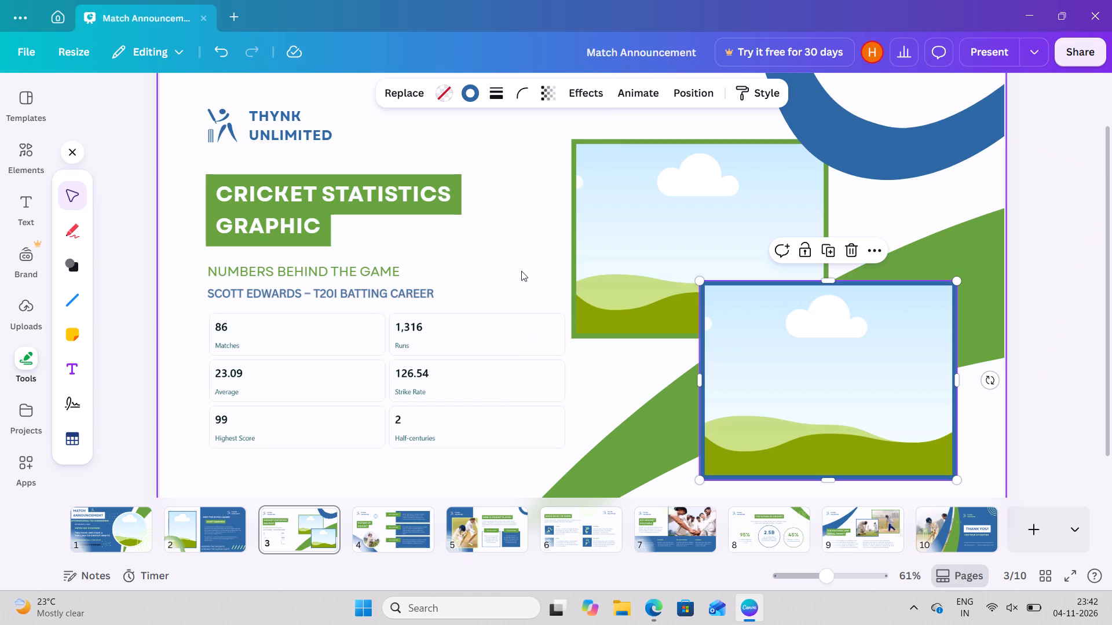
pyautogui.scroll(1, 533, 249)
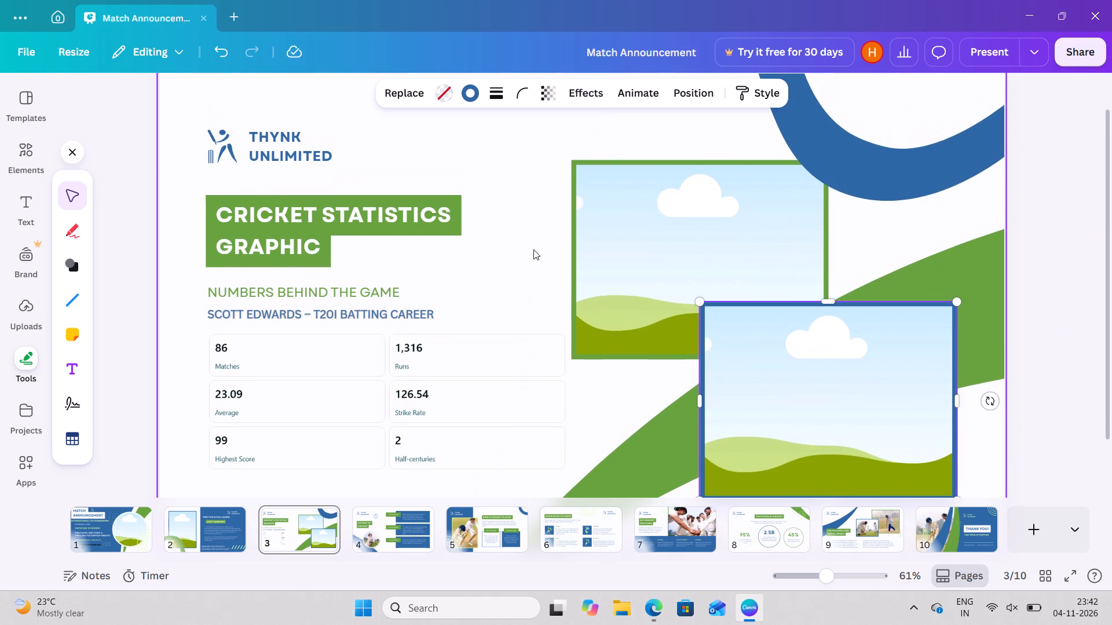
pyautogui.scroll(2, 533, 249)
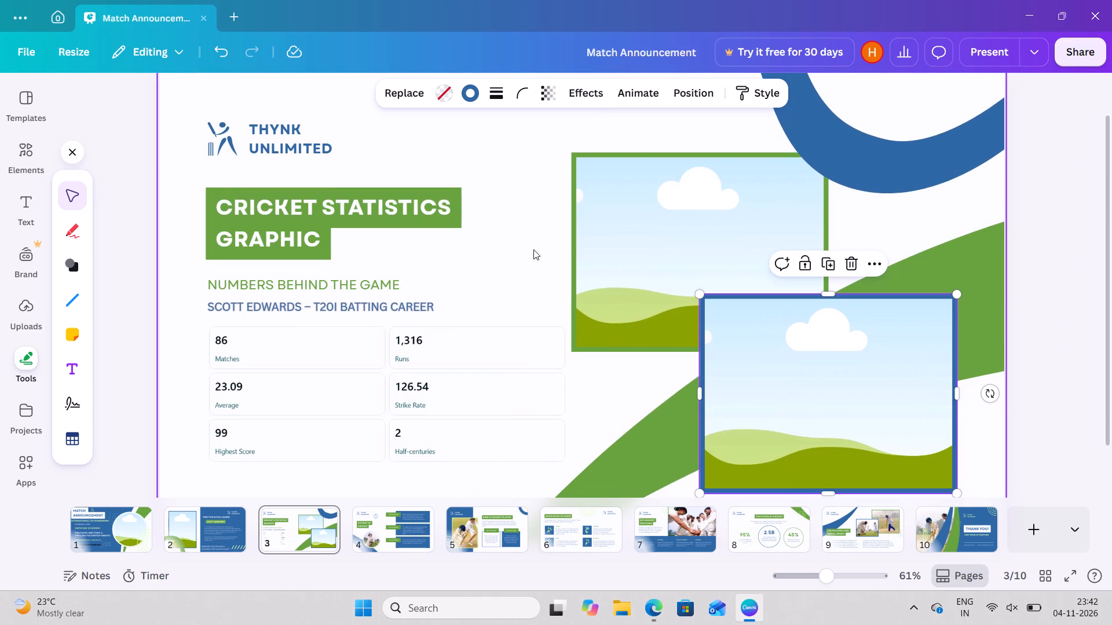
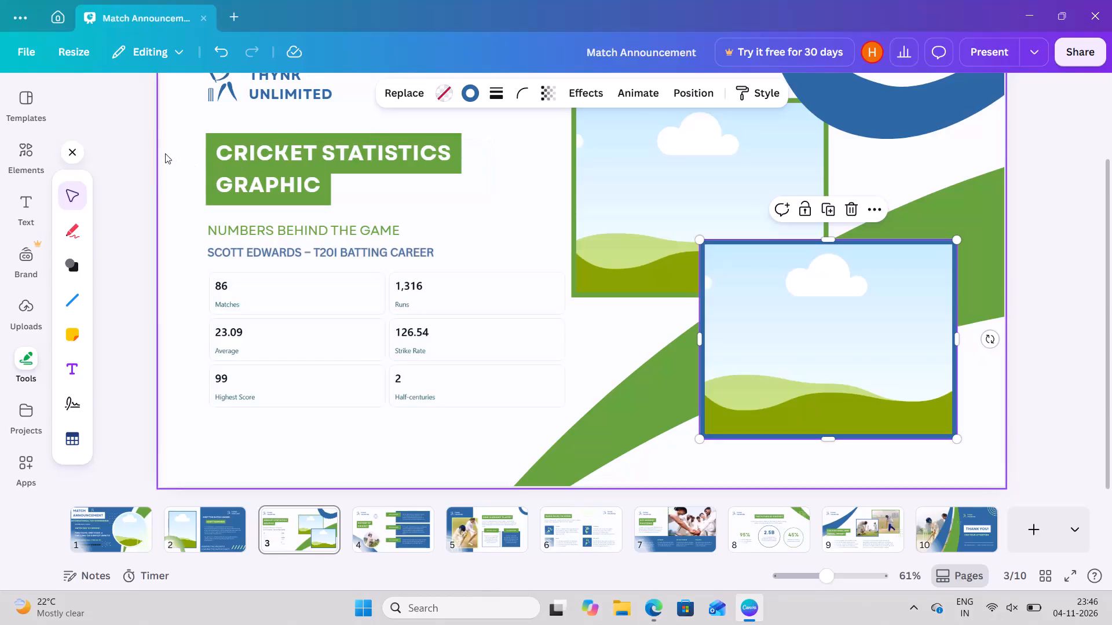
# Add the copied line "Beyond the numbers, every run tells a story." as one-line text just below page 3's statistics grid, aligned with its figures.
pyautogui.click(74, 364)
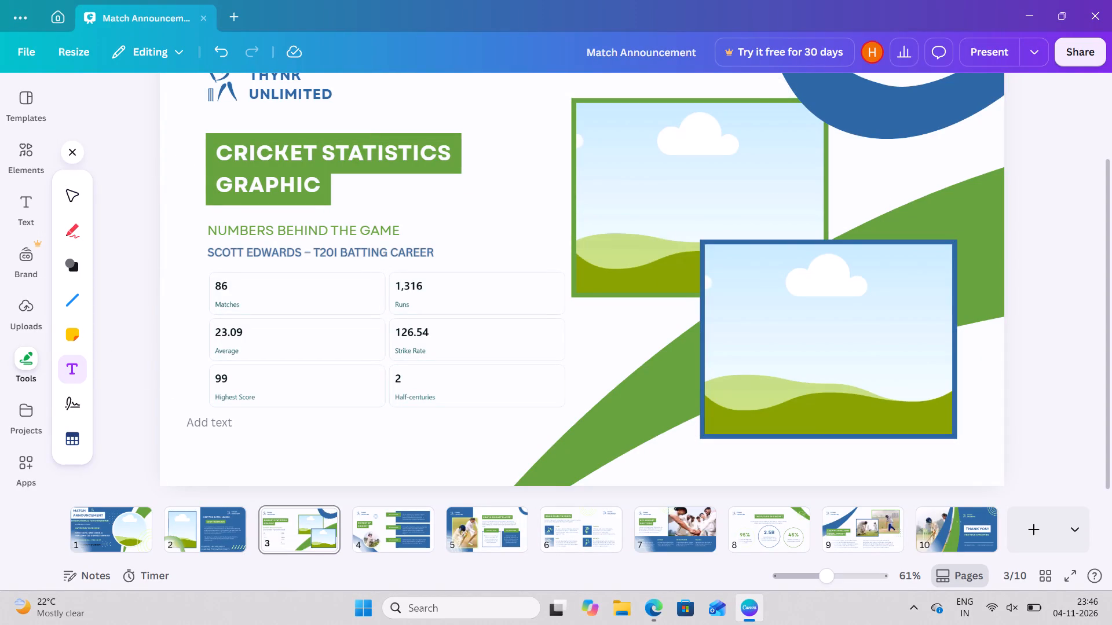
pyautogui.click(186, 414)
pyautogui.press('BackSpace')
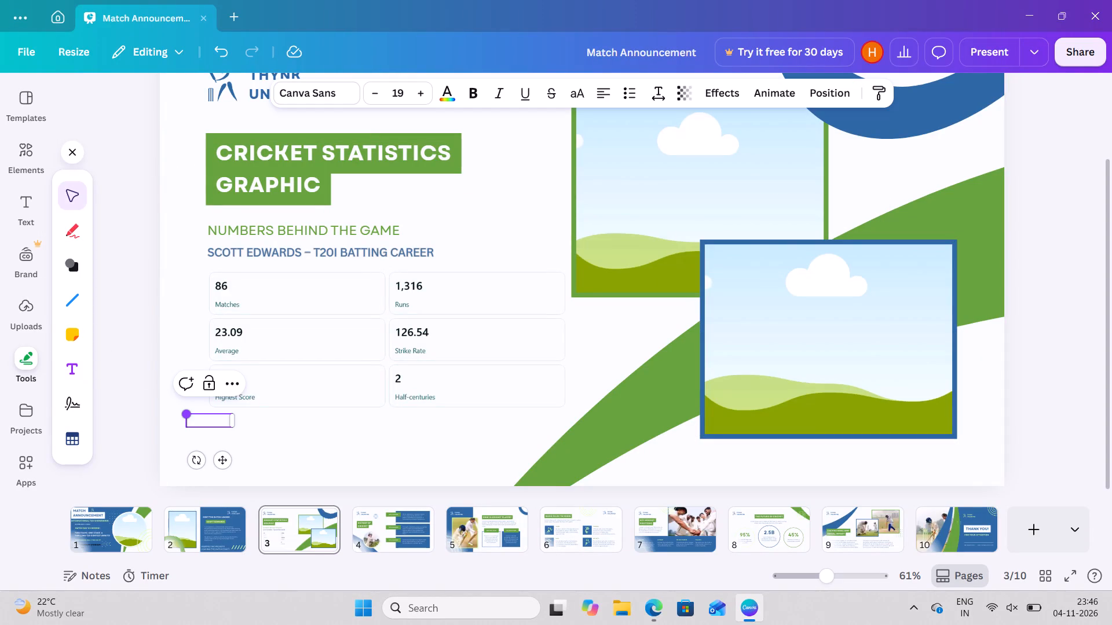
pyautogui.hotkey('ctrl', 'v')
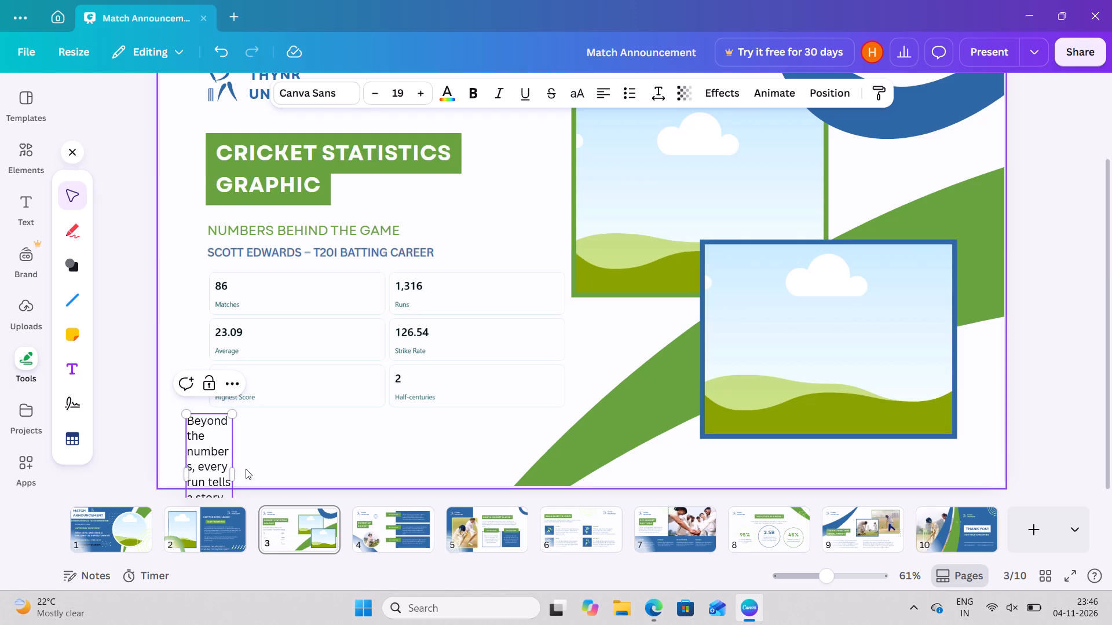
pyautogui.moveTo(233, 473); pyautogui.dragTo(426, 444)
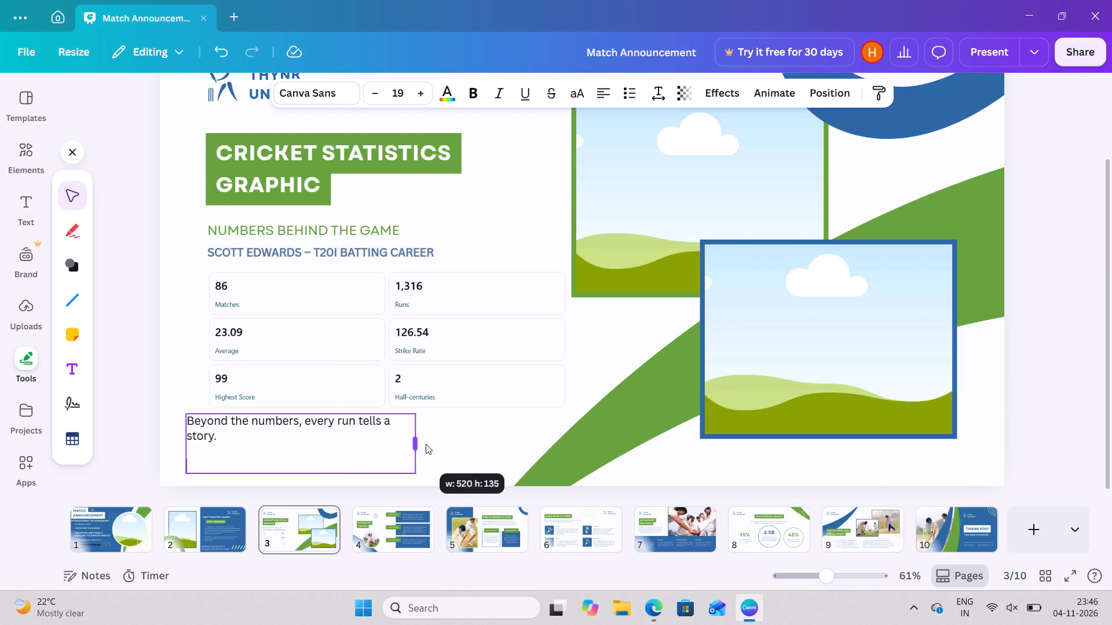
pyautogui.moveTo(426, 444); pyautogui.dragTo(438, 441)
pyautogui.click(463, 460)
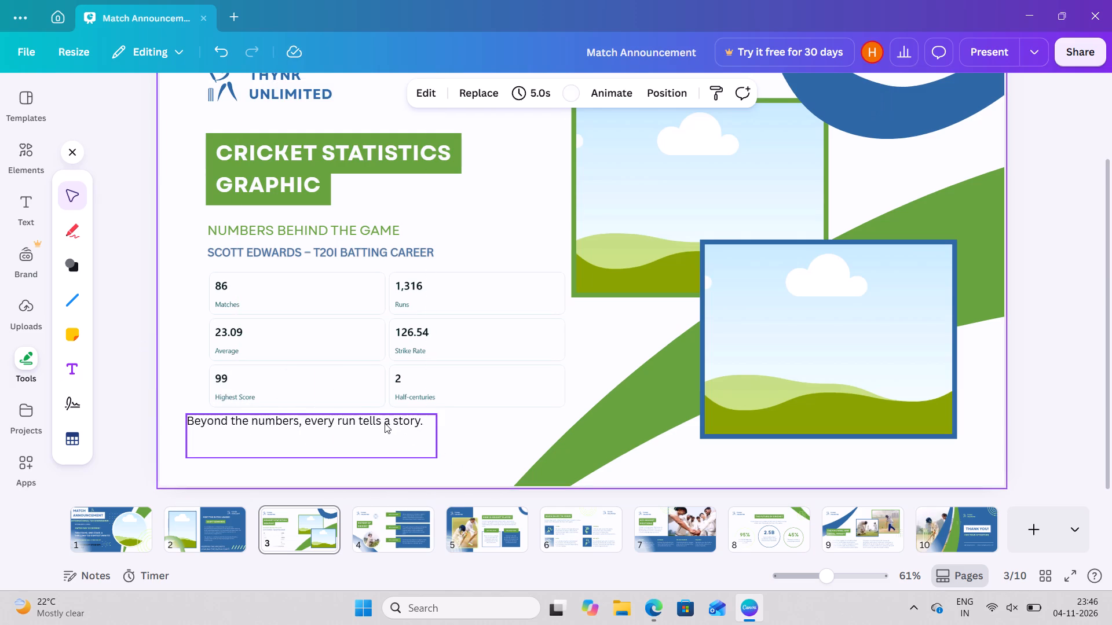
pyautogui.moveTo(385, 423); pyautogui.dragTo(407, 432)
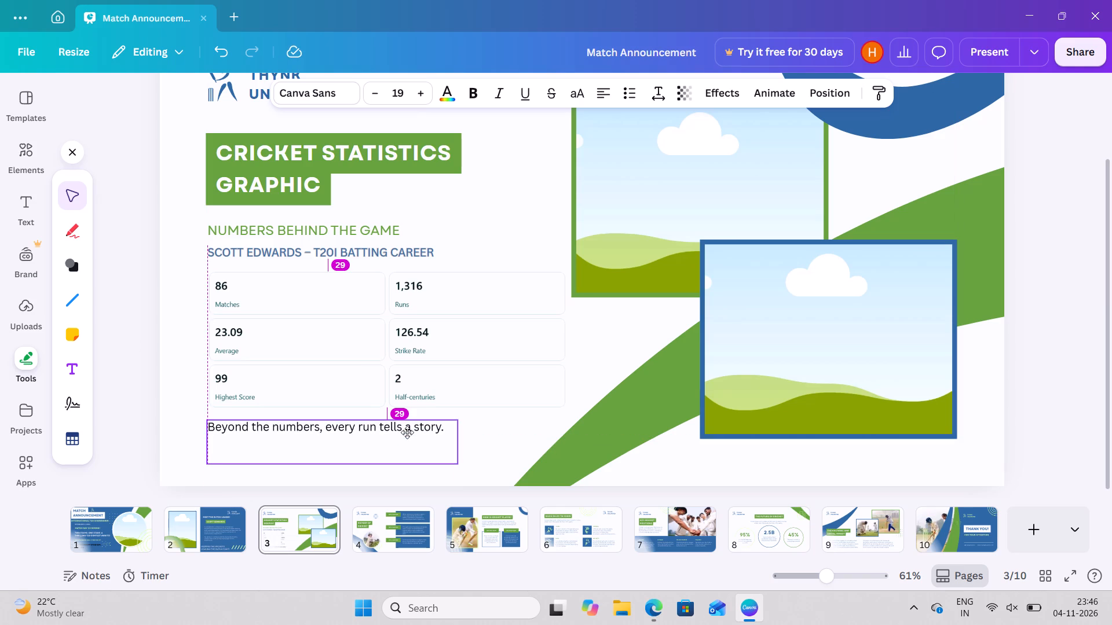
pyautogui.moveTo(407, 432); pyautogui.dragTo(414, 433)
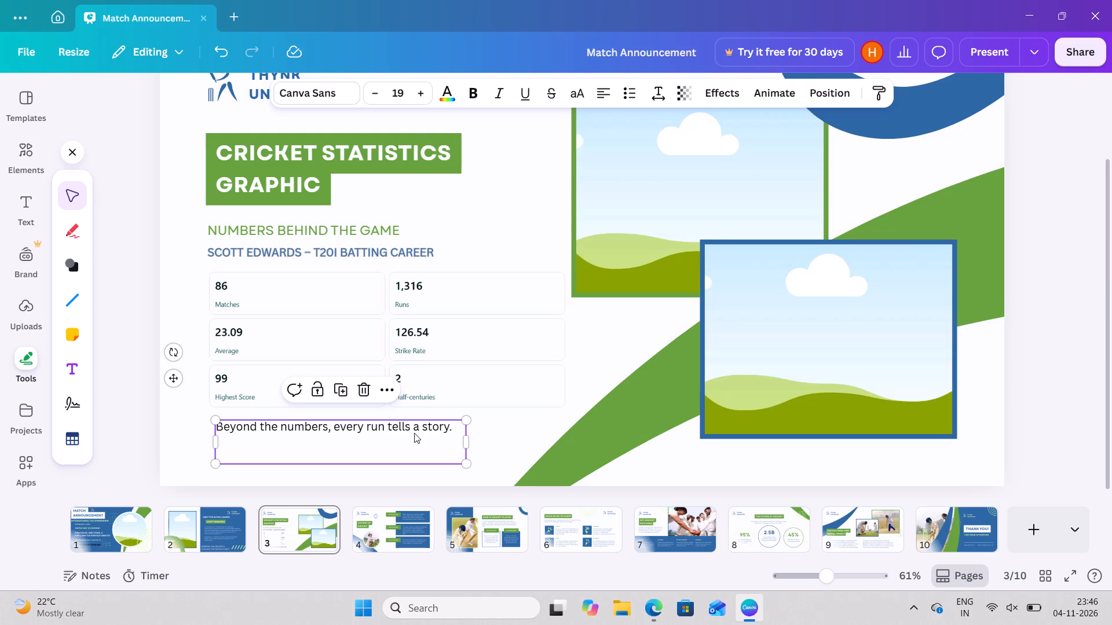
pyautogui.press('space')
# Colour the closing line below the statistics grid in the design's medium green.
pyautogui.click(444, 90)
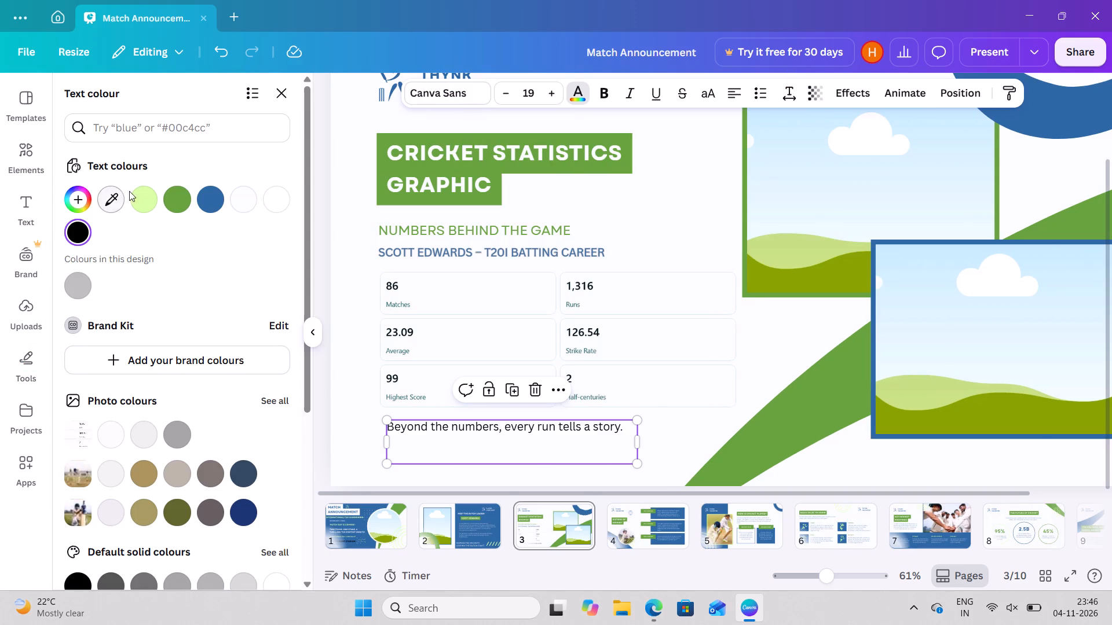
pyautogui.click(157, 191)
pyautogui.click(164, 191)
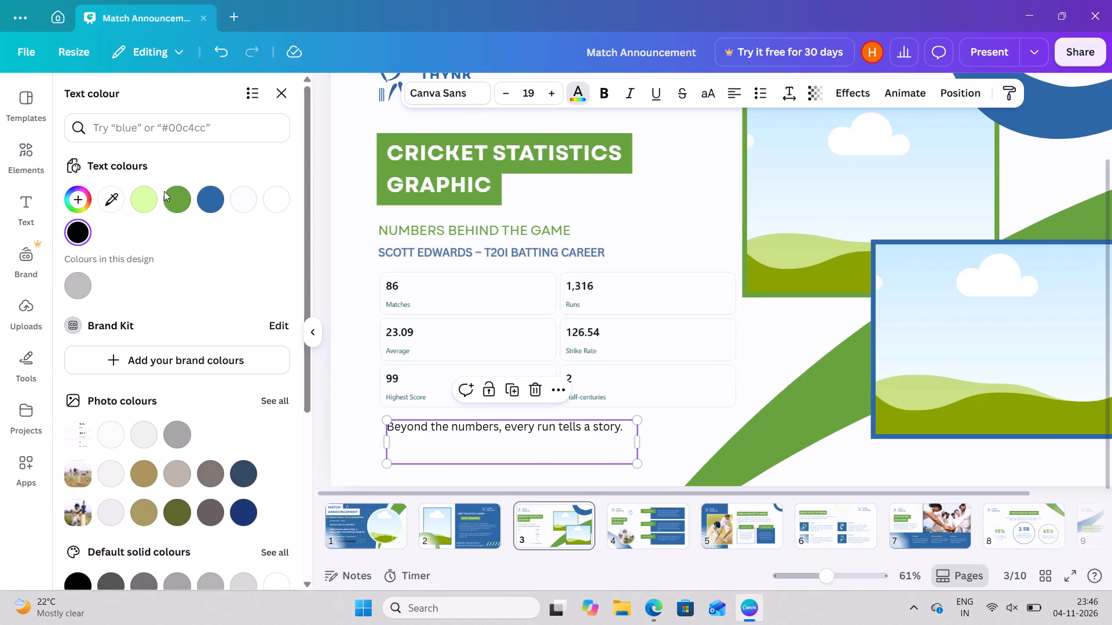
pyautogui.click(170, 195)
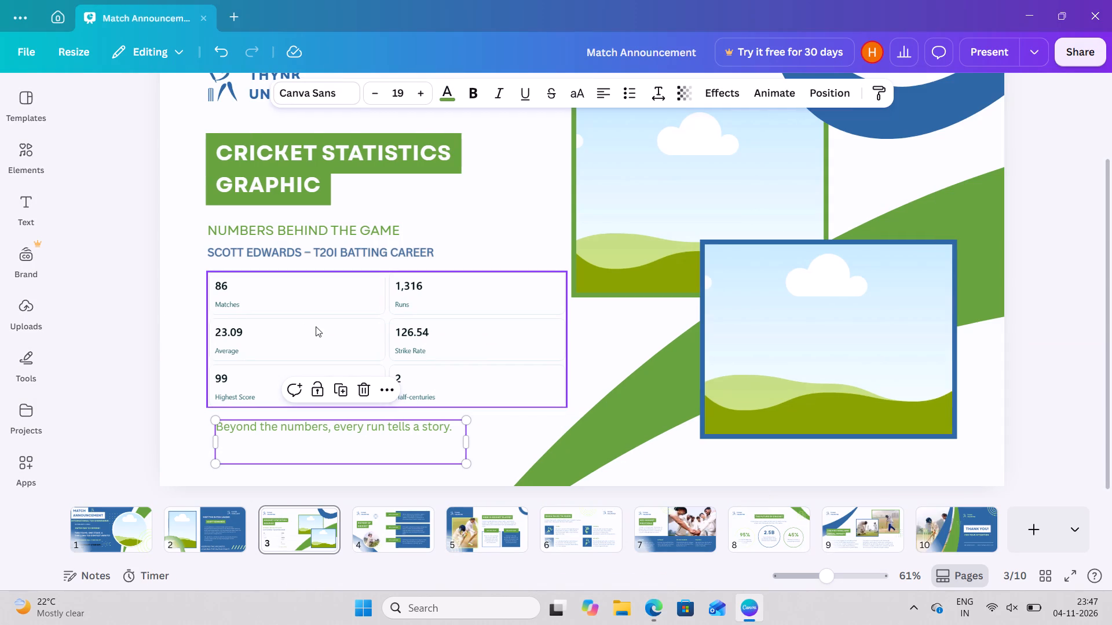
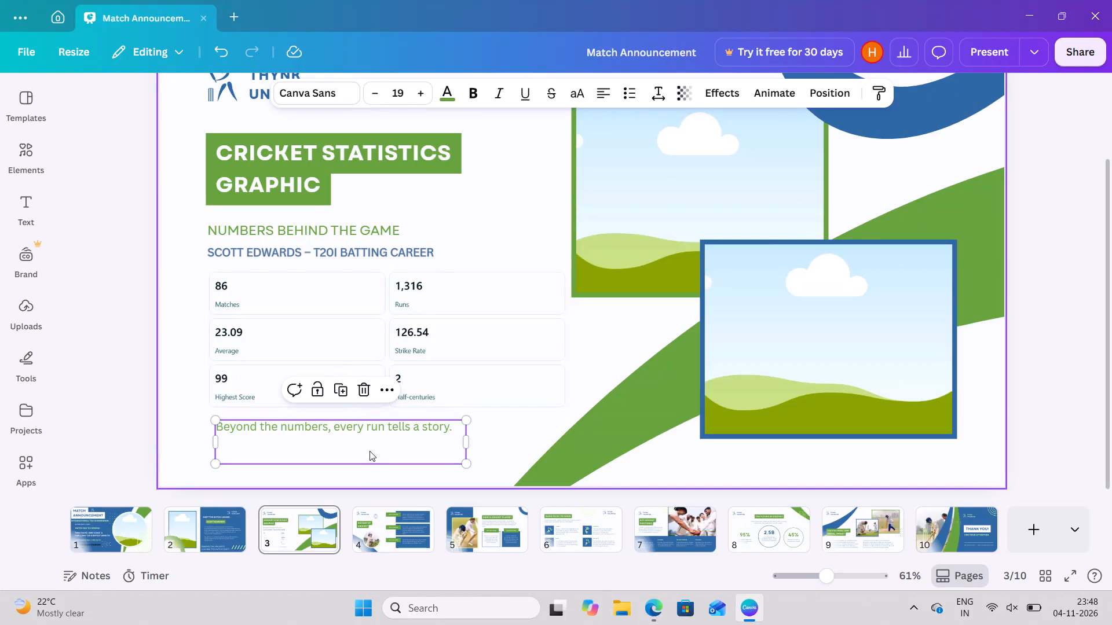
# Shift the closing line "Beyond the numbers, every run tells a story." to align with the left edge of page 3's subheadings.
pyautogui.moveTo(371, 448); pyautogui.dragTo(361, 448)
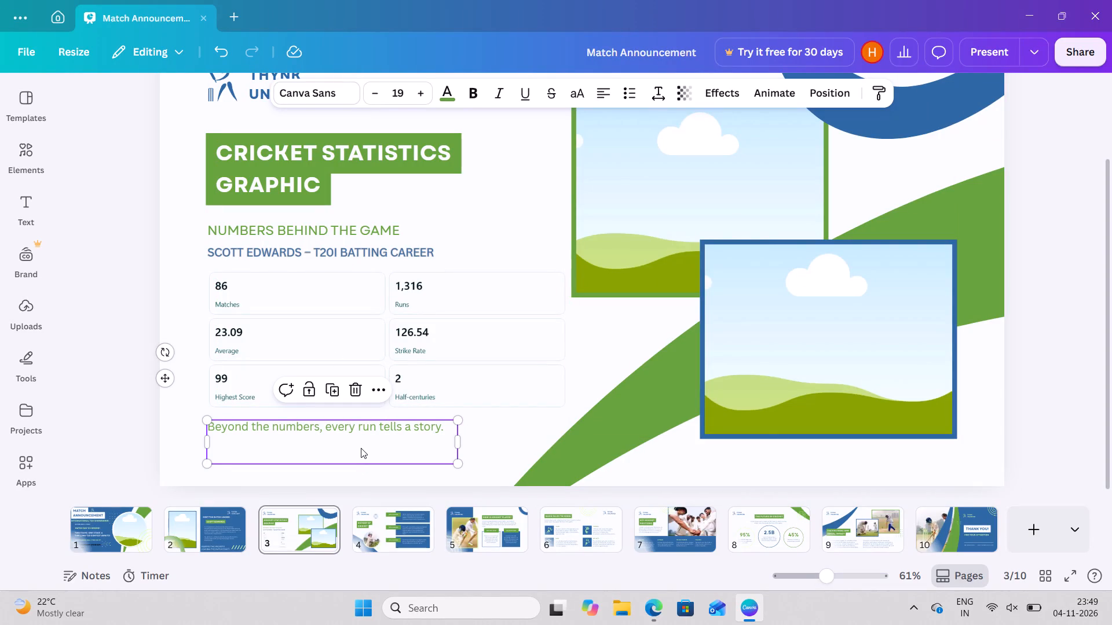
# Bring up the drawing and text tools for adding the copied source line to page 3.
pyautogui.click(33, 361)
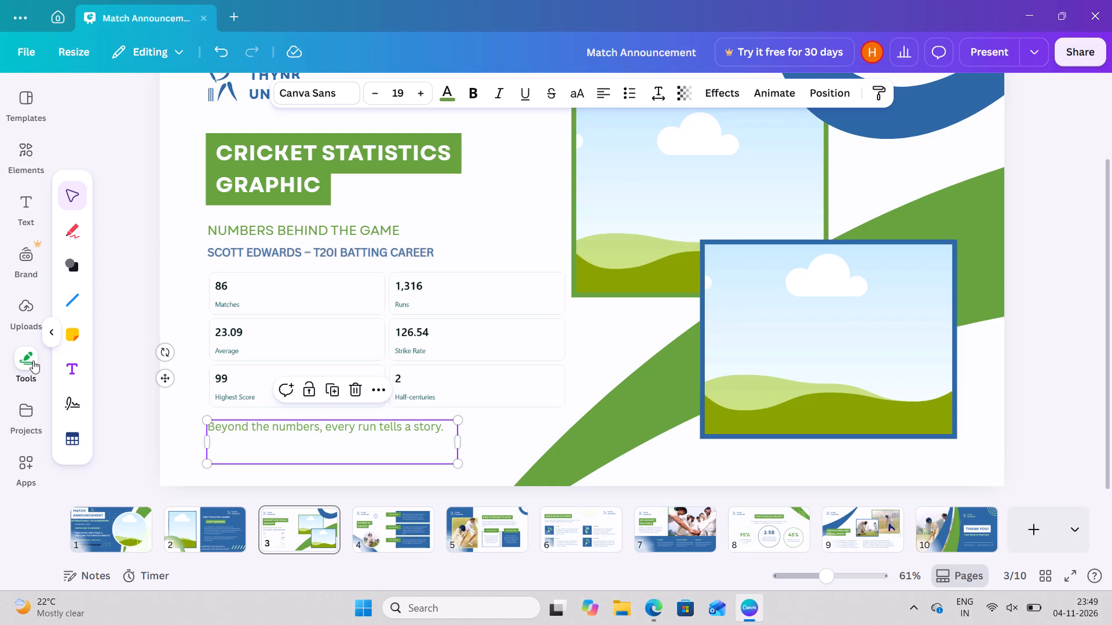
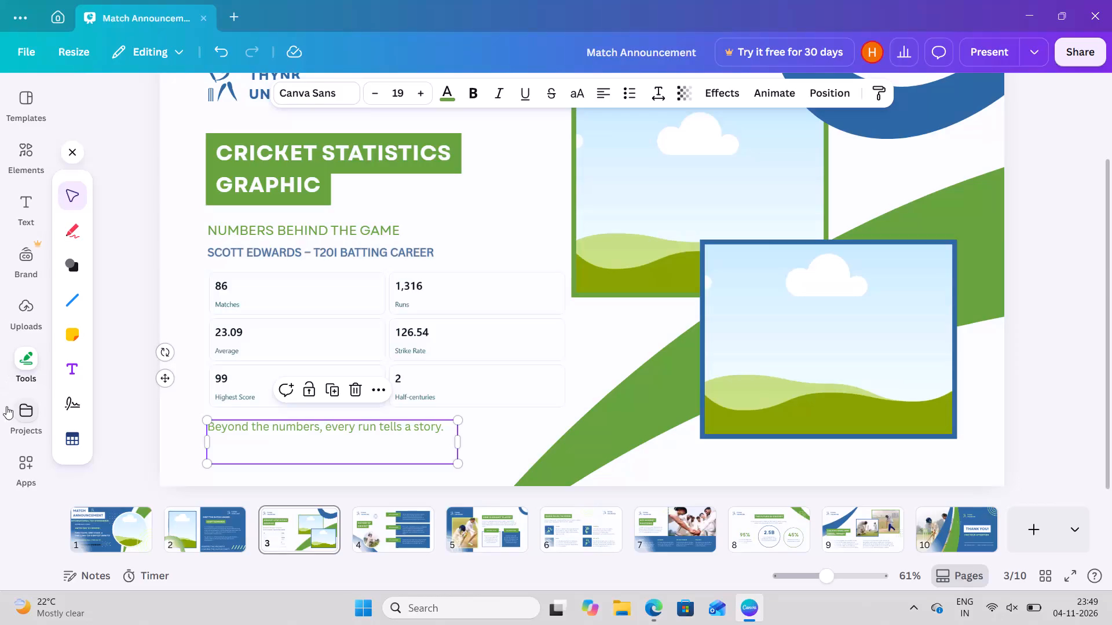
# Add the copied text "Source: ICC player profile. Career figures checked 4 November 2026." below page 3's closing line, widening its box so the sentence fits two lines.
pyautogui.click(75, 372)
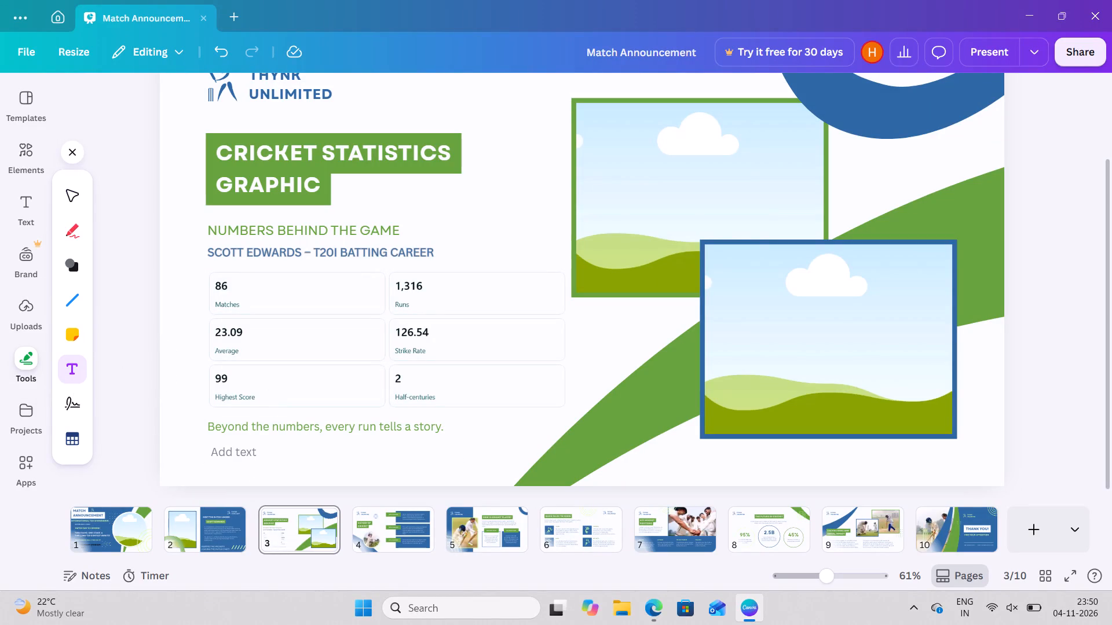
pyautogui.click(208, 439)
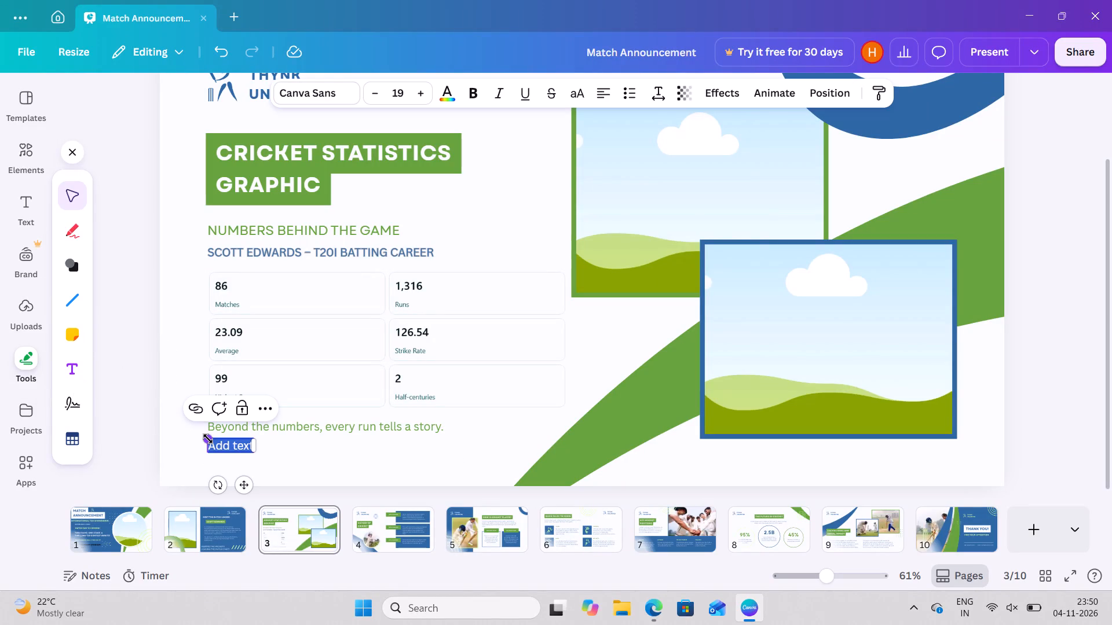
pyautogui.press('BackSpace')
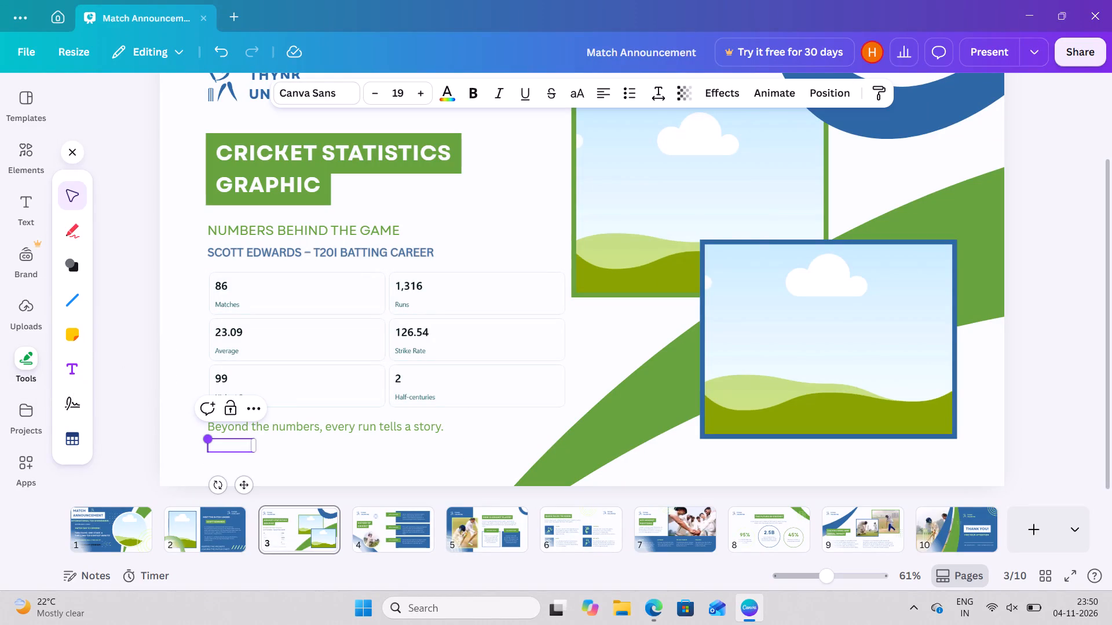
pyautogui.hotkey('ctrl', 'v')
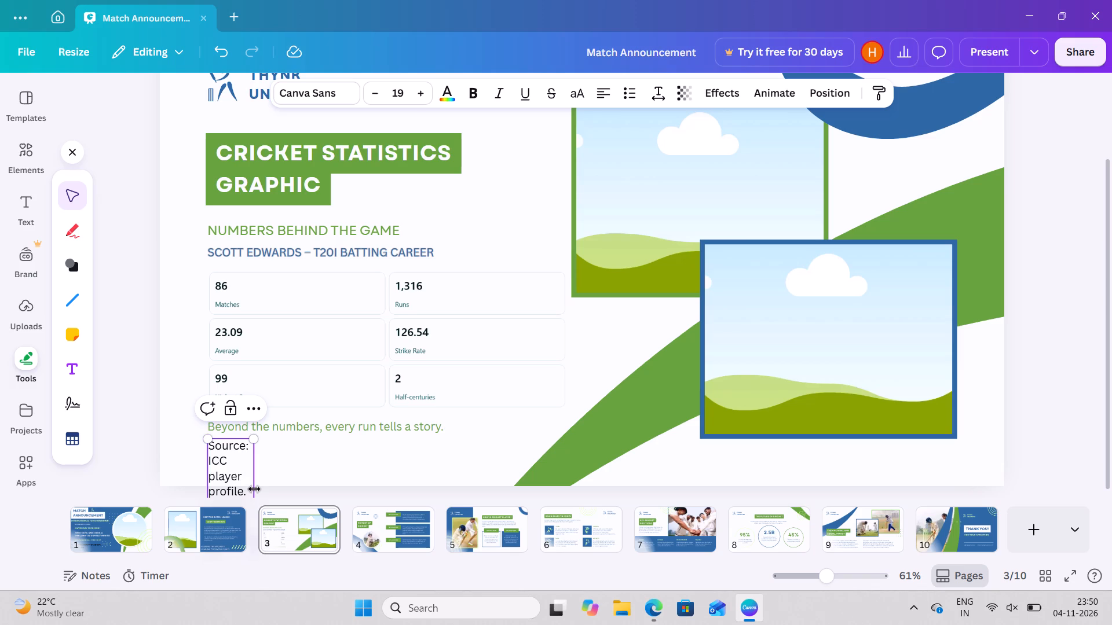
pyautogui.moveTo(254, 489); pyautogui.dragTo(460, 455)
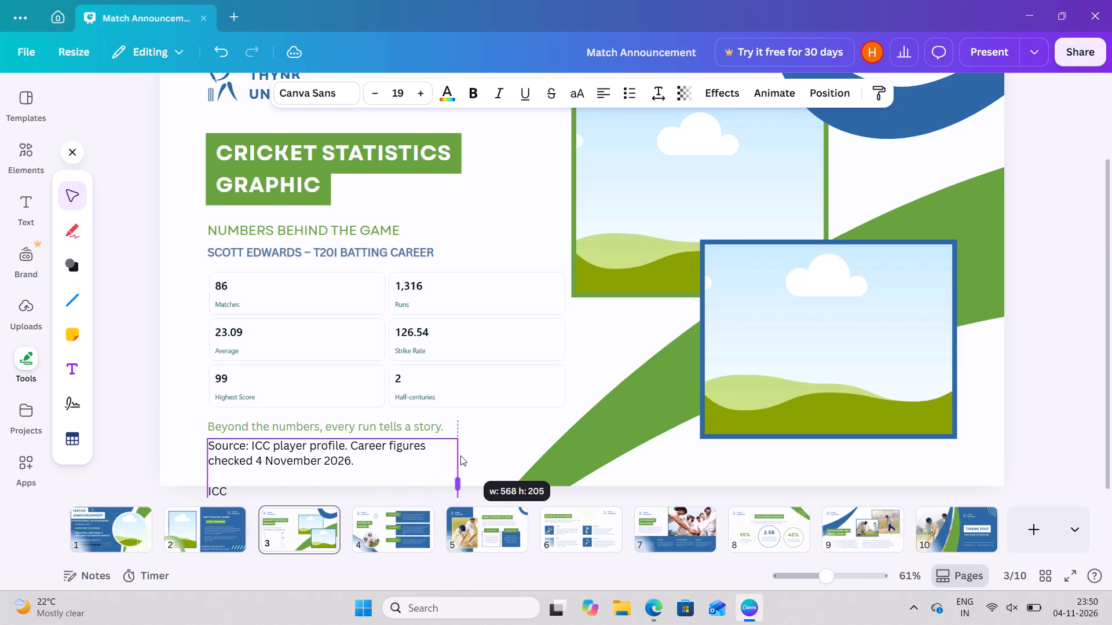
pyautogui.moveTo(460, 455); pyautogui.dragTo(479, 455)
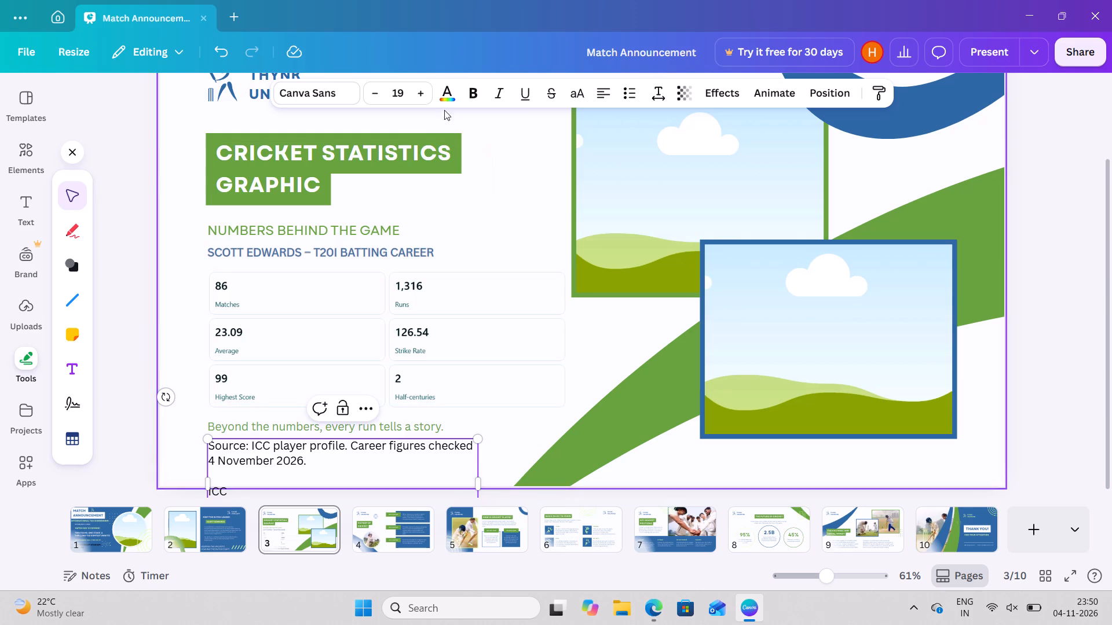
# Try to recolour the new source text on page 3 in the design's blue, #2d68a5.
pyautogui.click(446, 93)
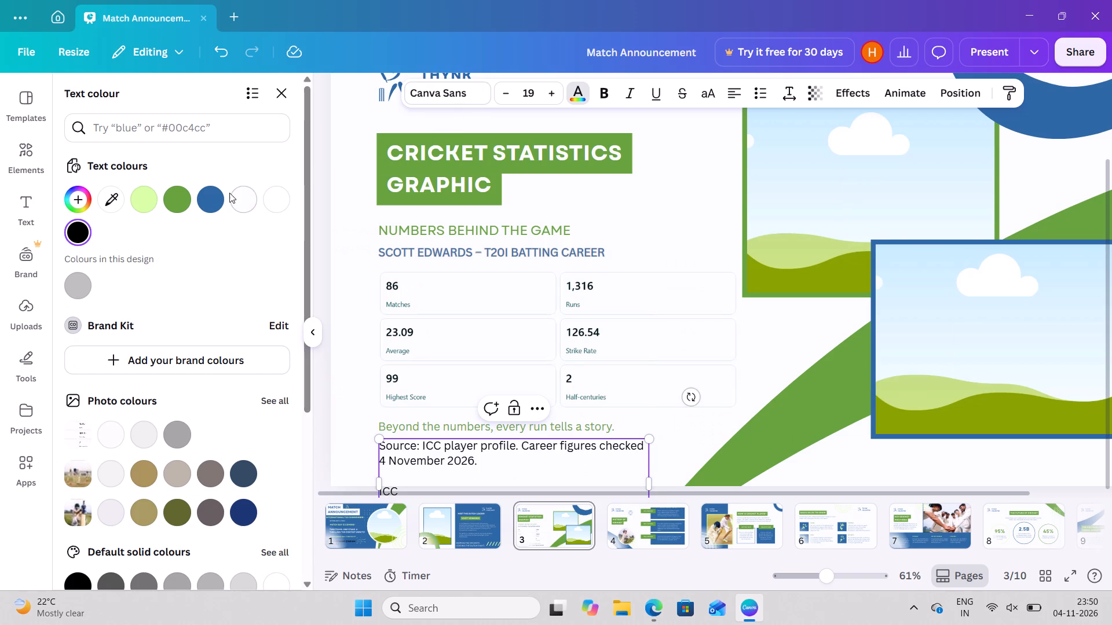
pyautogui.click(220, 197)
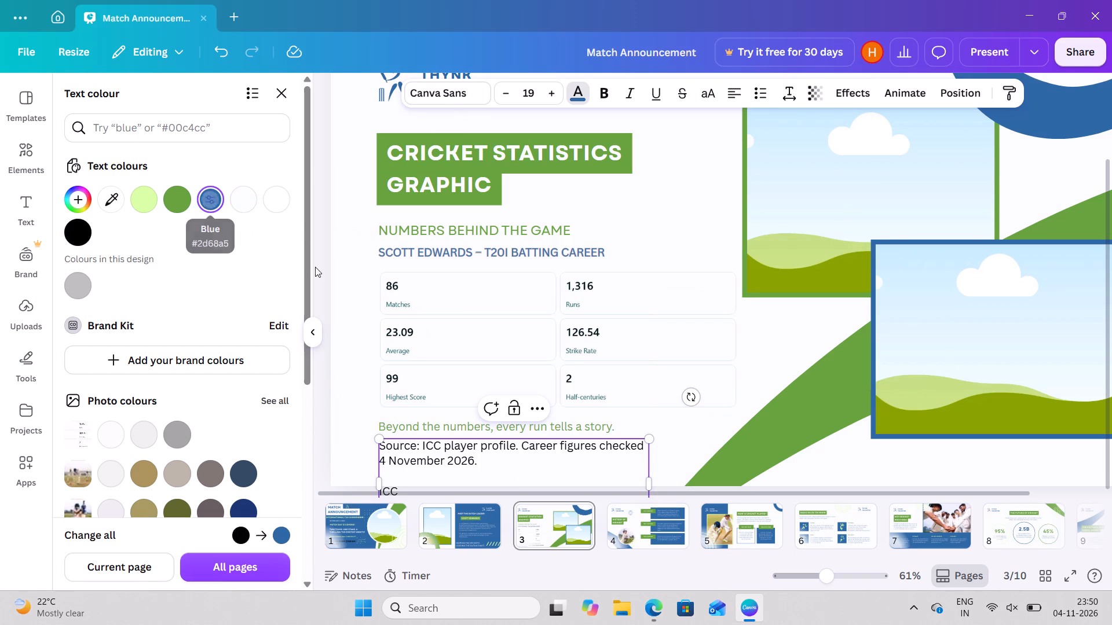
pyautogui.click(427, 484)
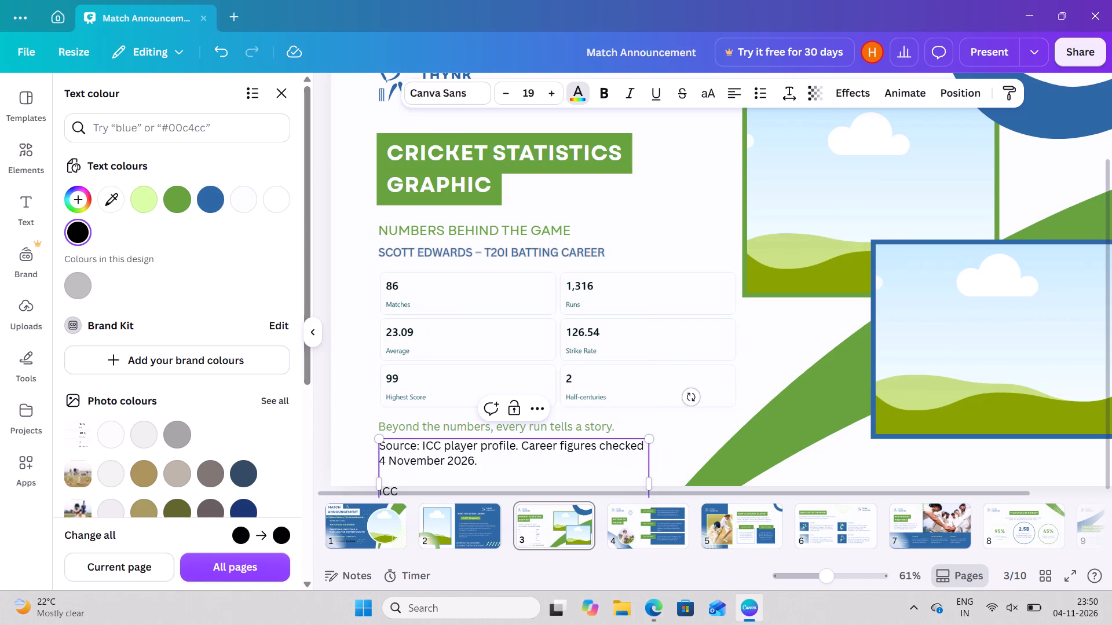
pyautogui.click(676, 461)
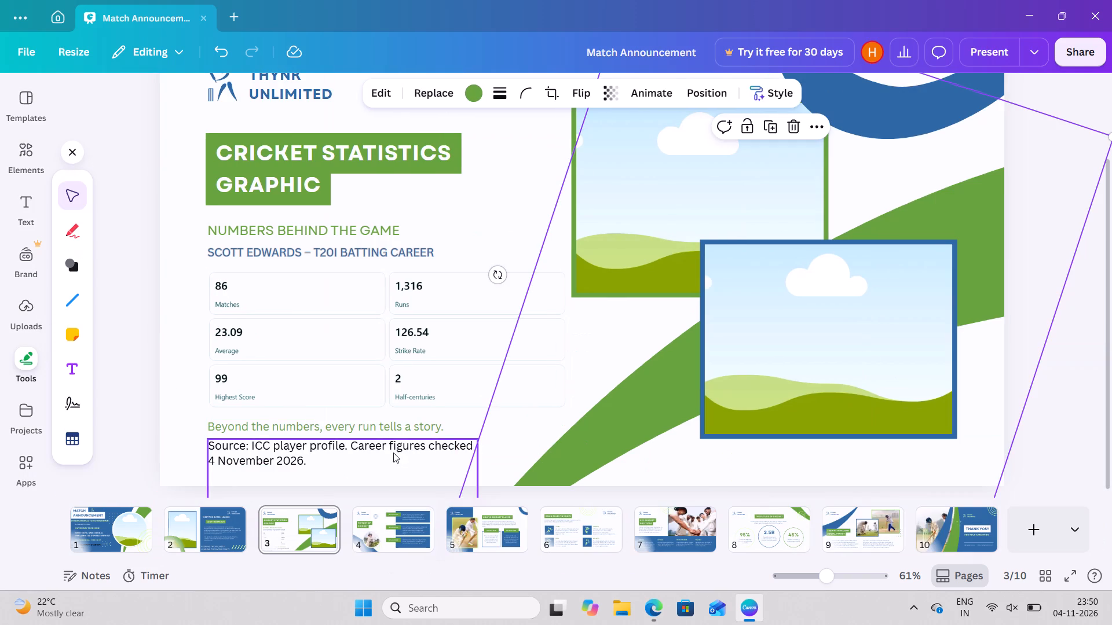
# Select the whole source text box on page 3 and set its text colour to blue #2d68a5.
pyautogui.click(394, 461)
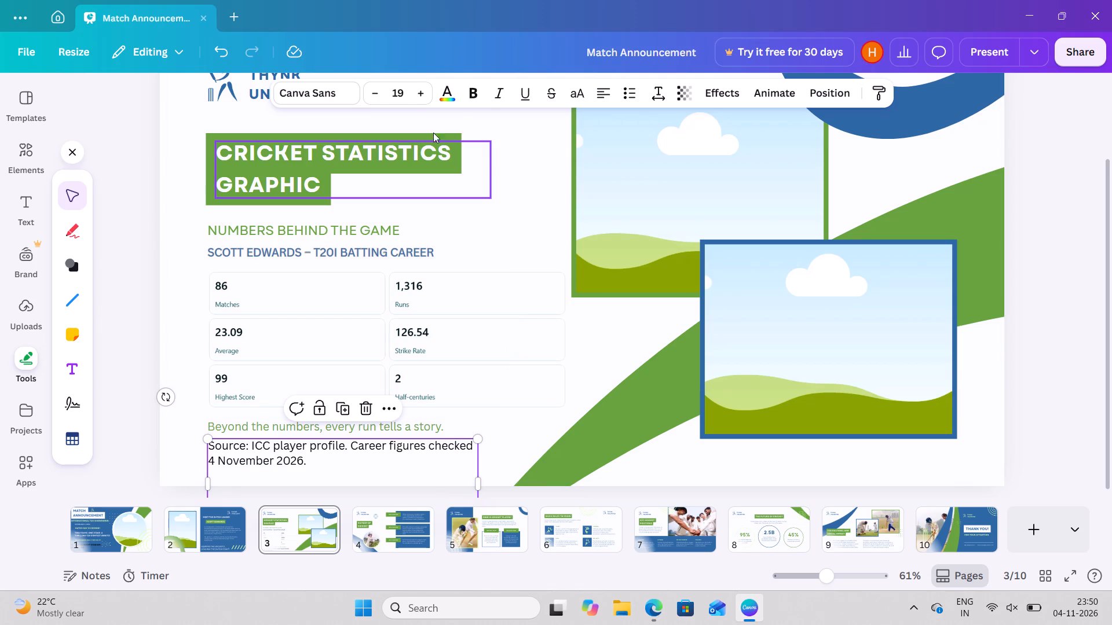
pyautogui.click(451, 95)
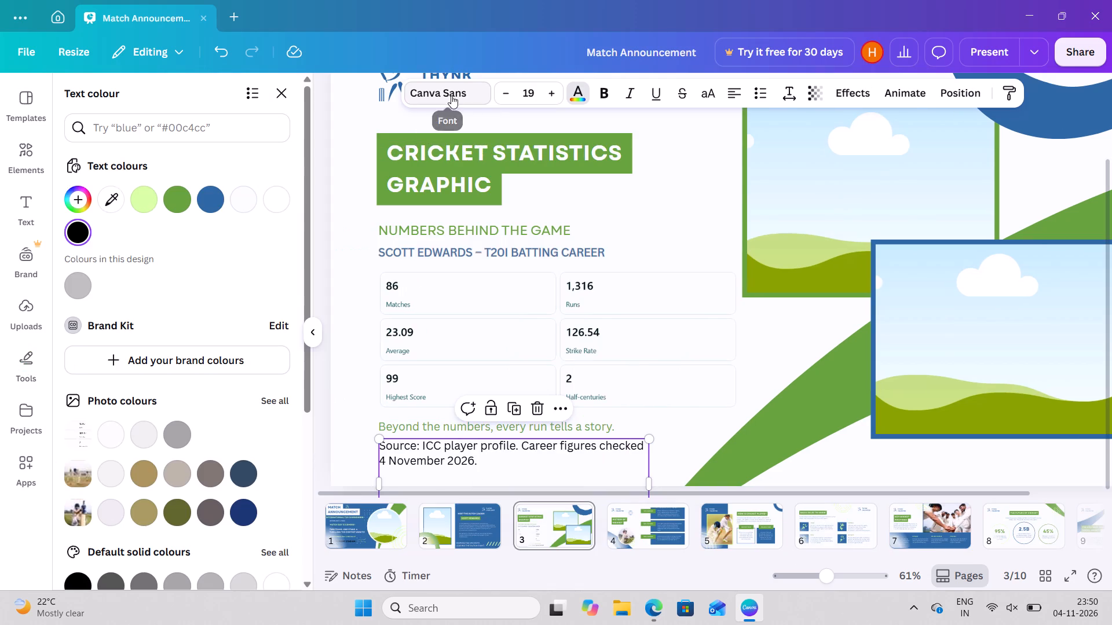
pyautogui.click(210, 194)
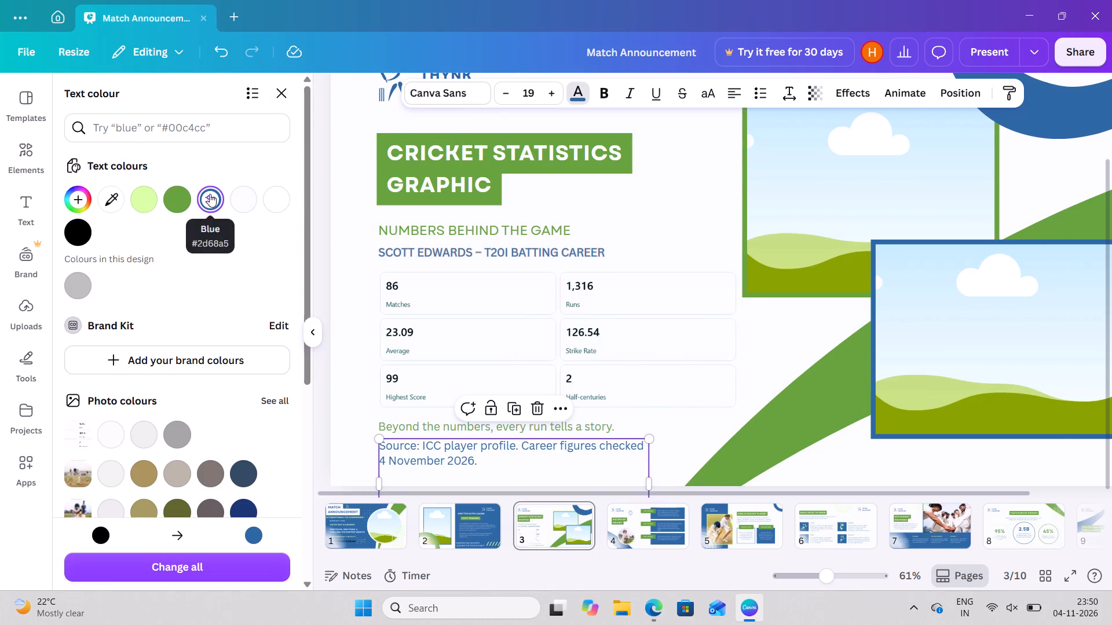
pyautogui.click(320, 394)
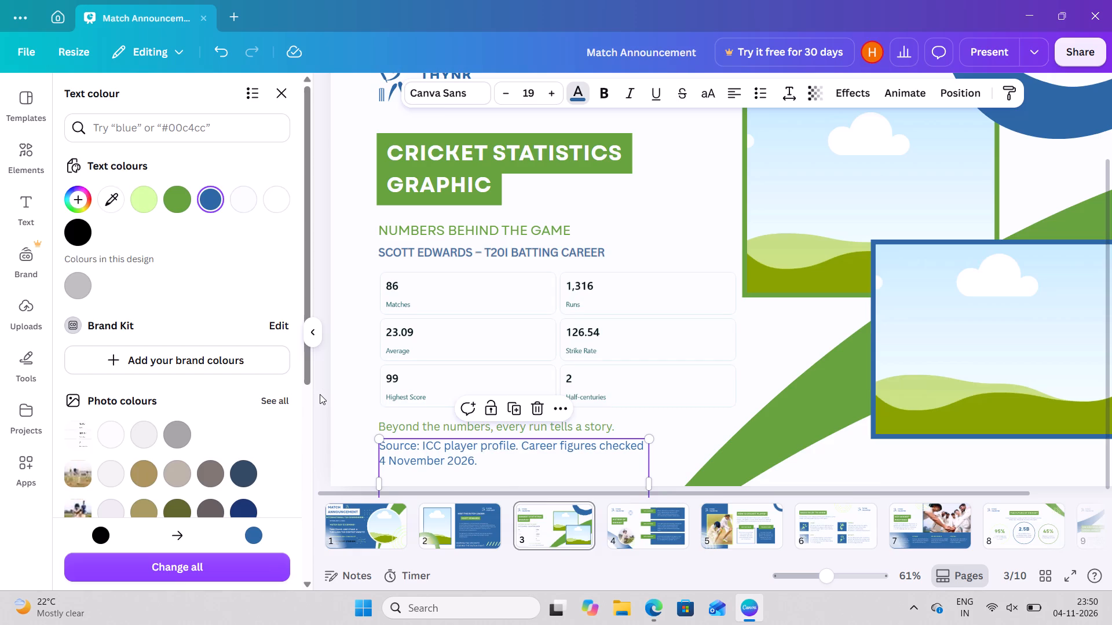
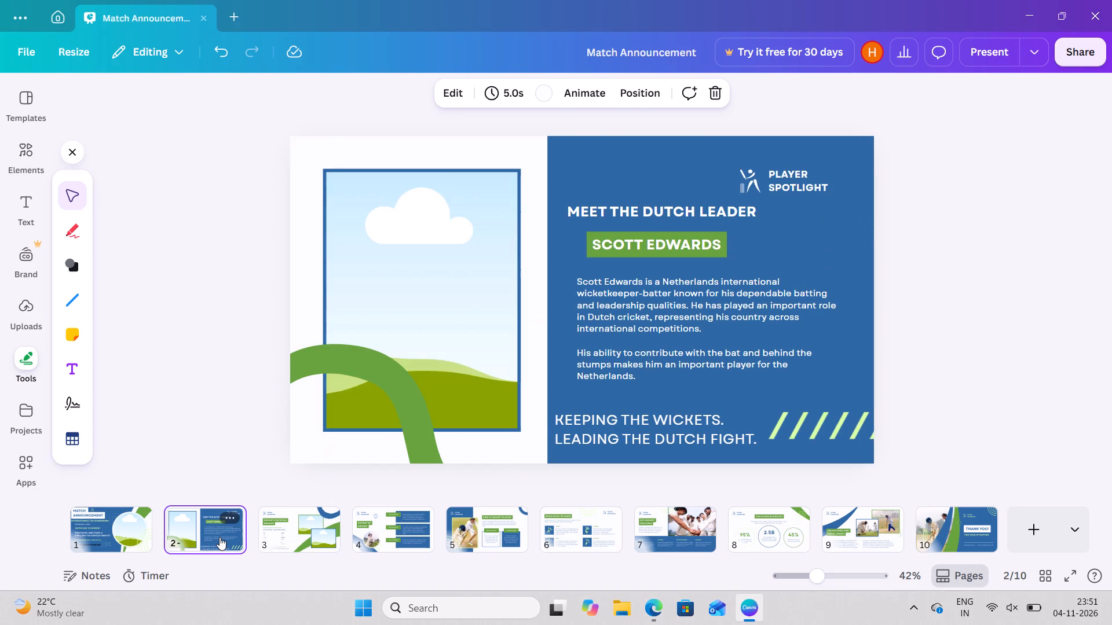
pyautogui.doubleClick(808, 177)
pyautogui.doubleClick(808, 177)
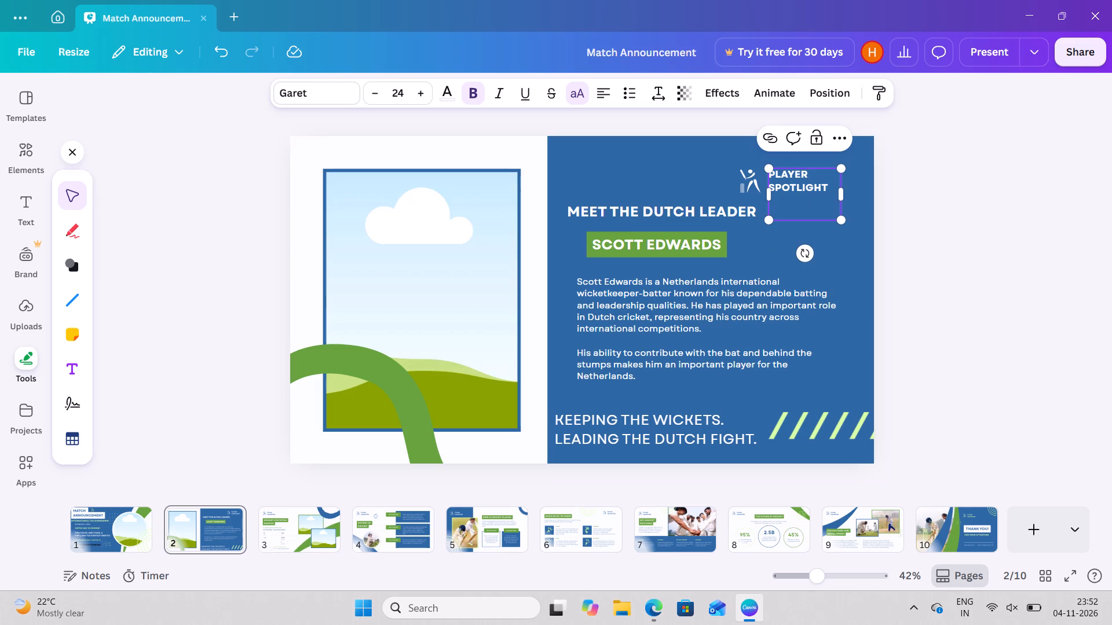
pyautogui.click(770, 177)
pyautogui.moveTo(770, 177); pyautogui.dragTo(813, 193)
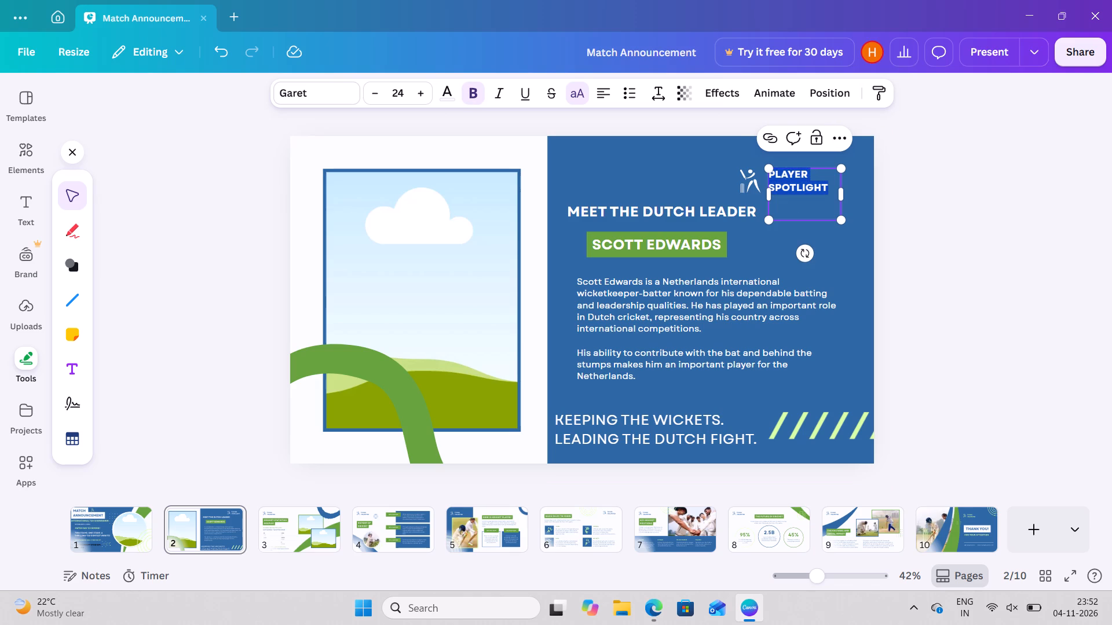
pyautogui.hotkey('ctrl', 'c')
pyautogui.hotkey('alt', 'Tab')
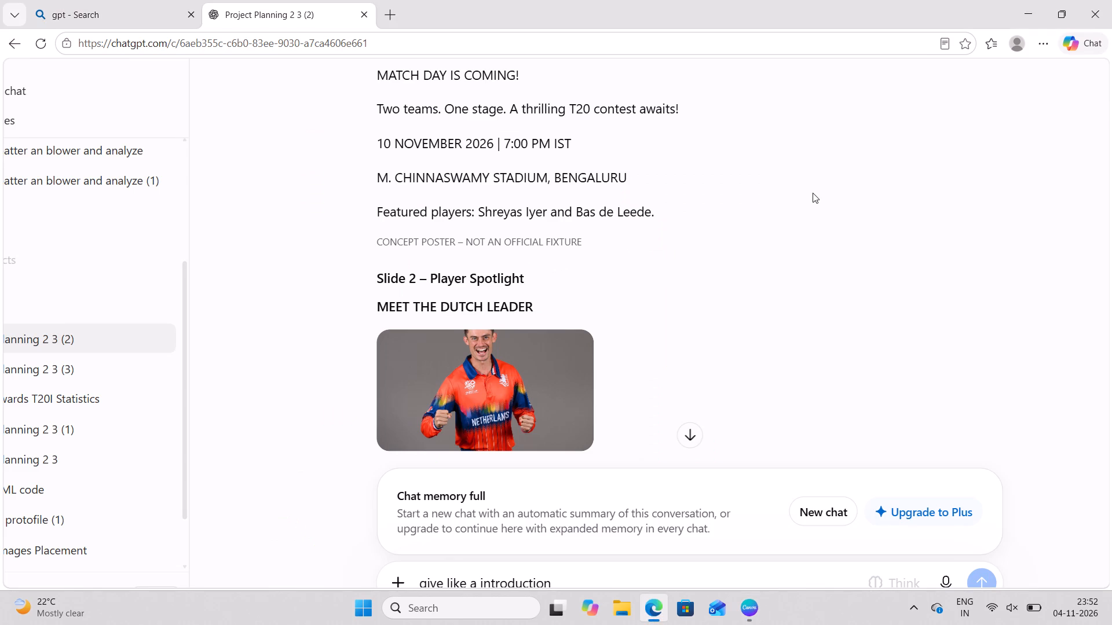
pyautogui.hotkey('alt', 'Tab')
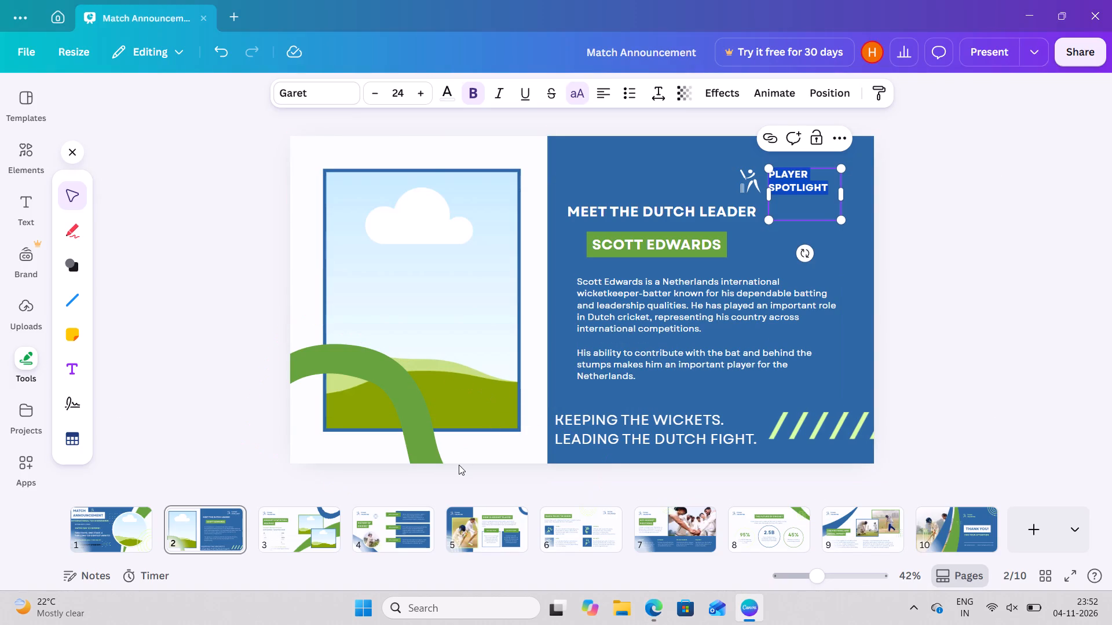
pyautogui.click(292, 543)
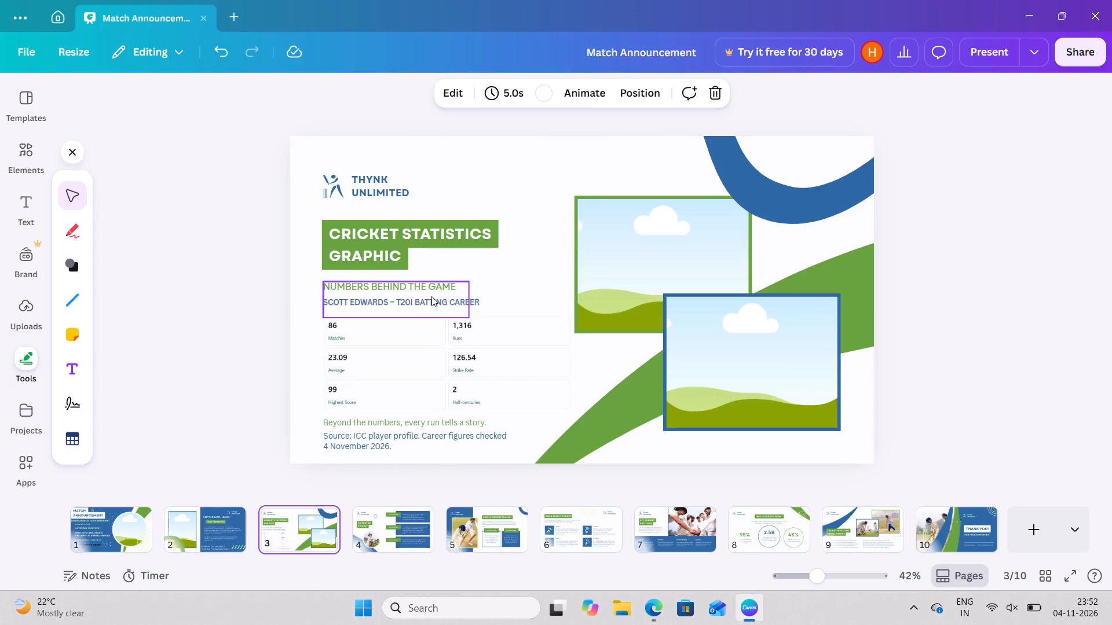
pyautogui.doubleClick(378, 193)
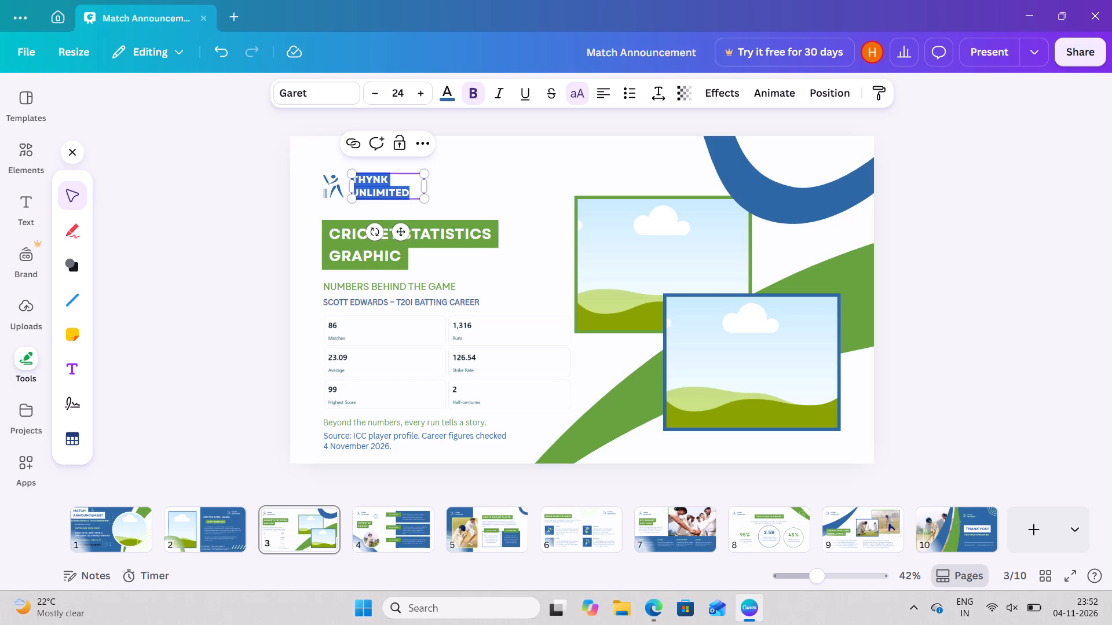
pyautogui.press('BackSpace')
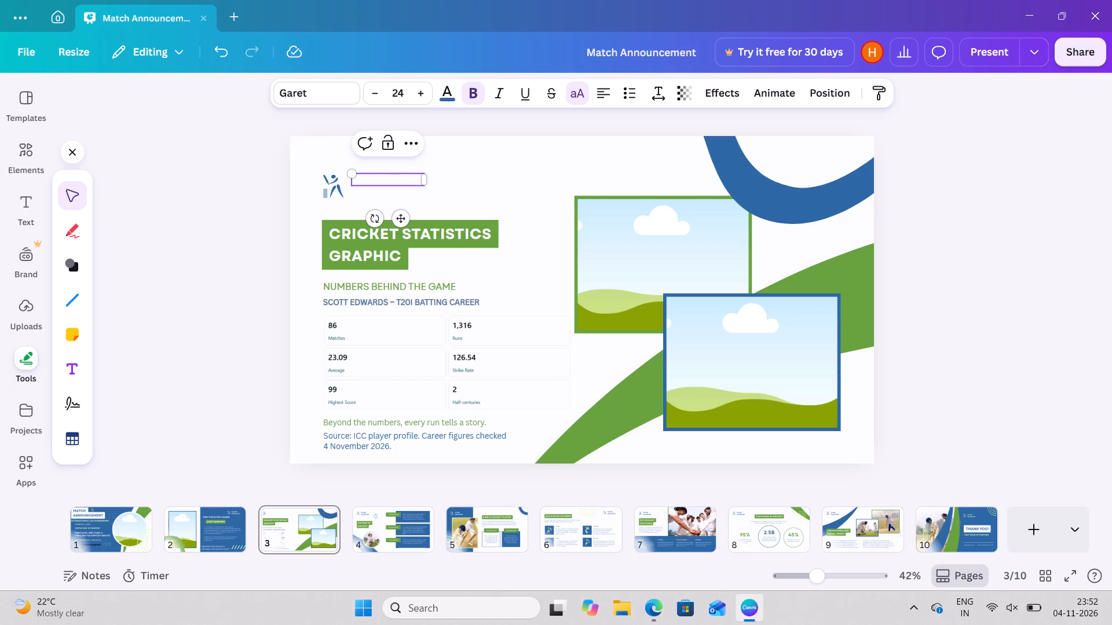
pyautogui.hotkey('ctrl', 'v')
pyautogui.click(532, 189)
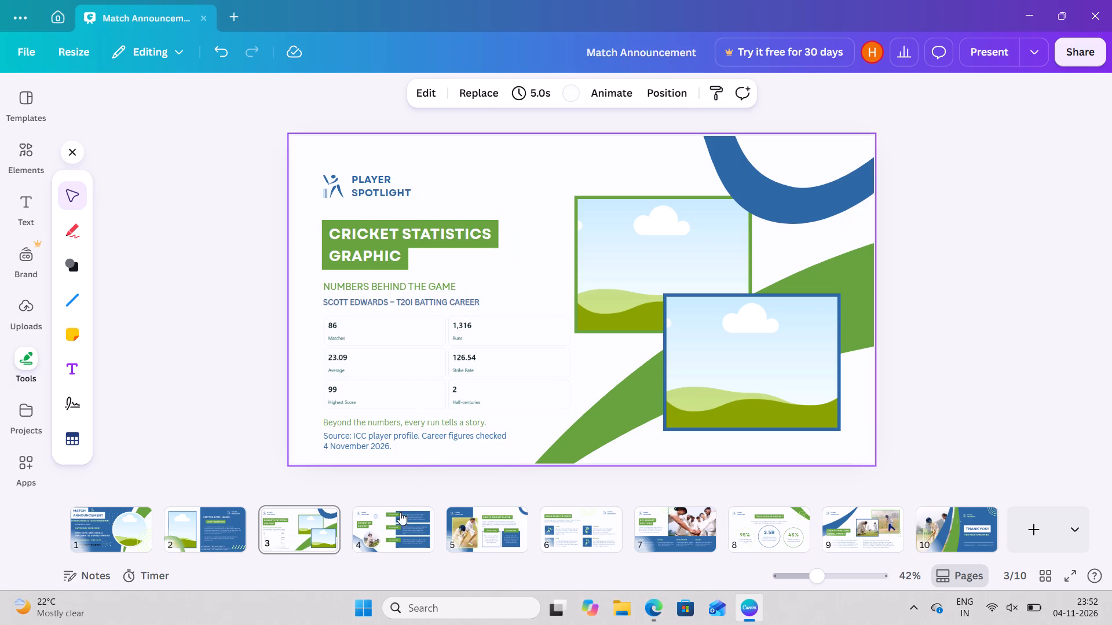
# Open page 4, the History of Cricket slide.
pyautogui.click(401, 531)
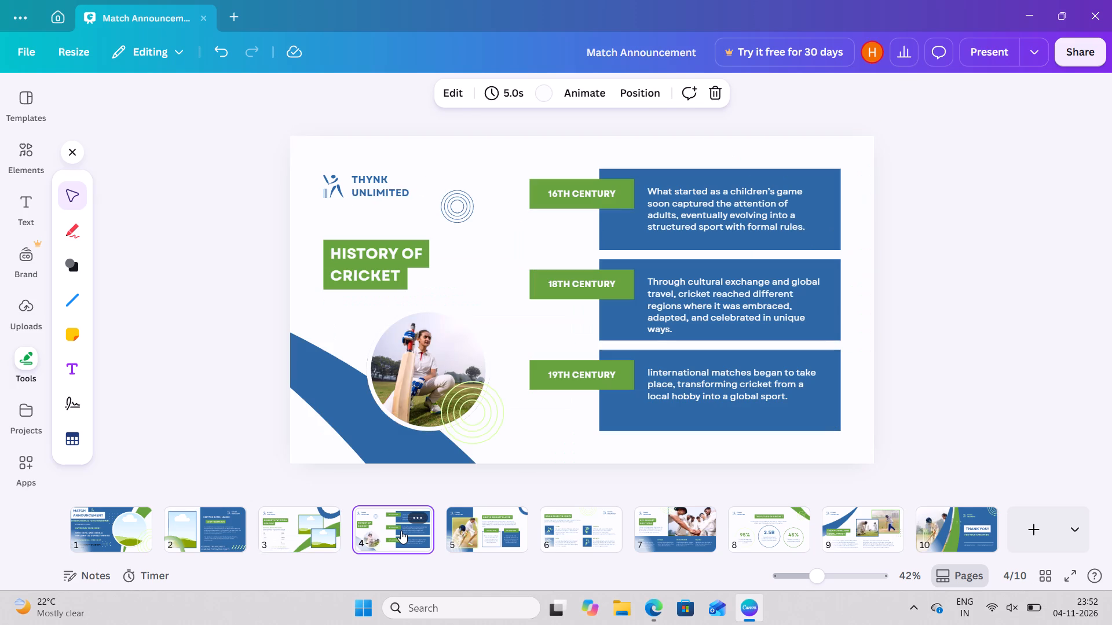
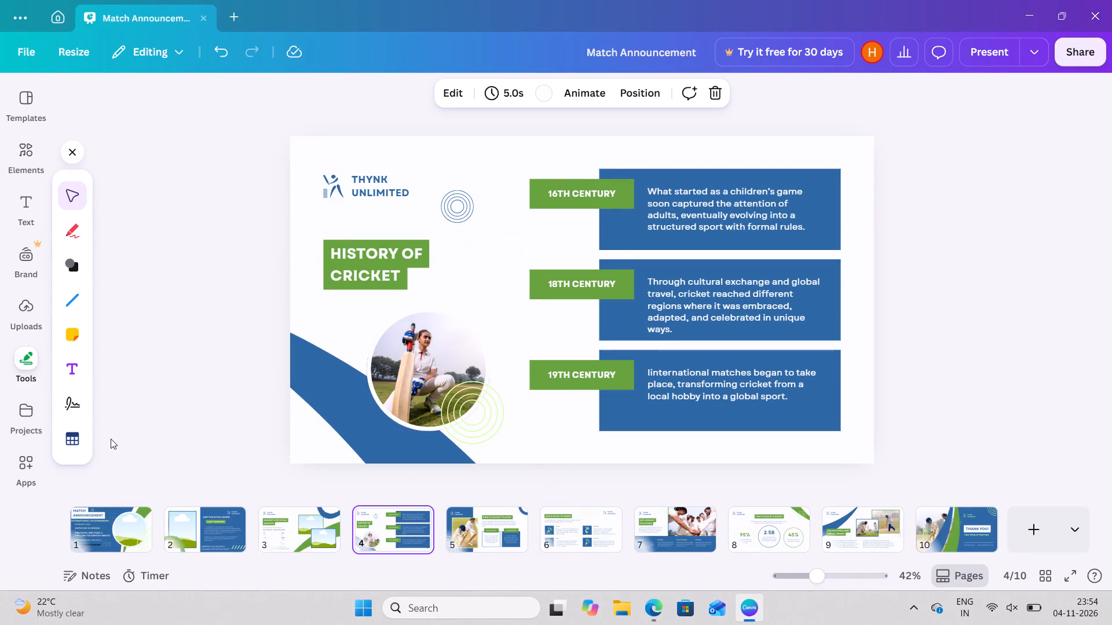
# Leave the Match Announcement design and go to the home page with the recent designs.
pyautogui.click(17, 163)
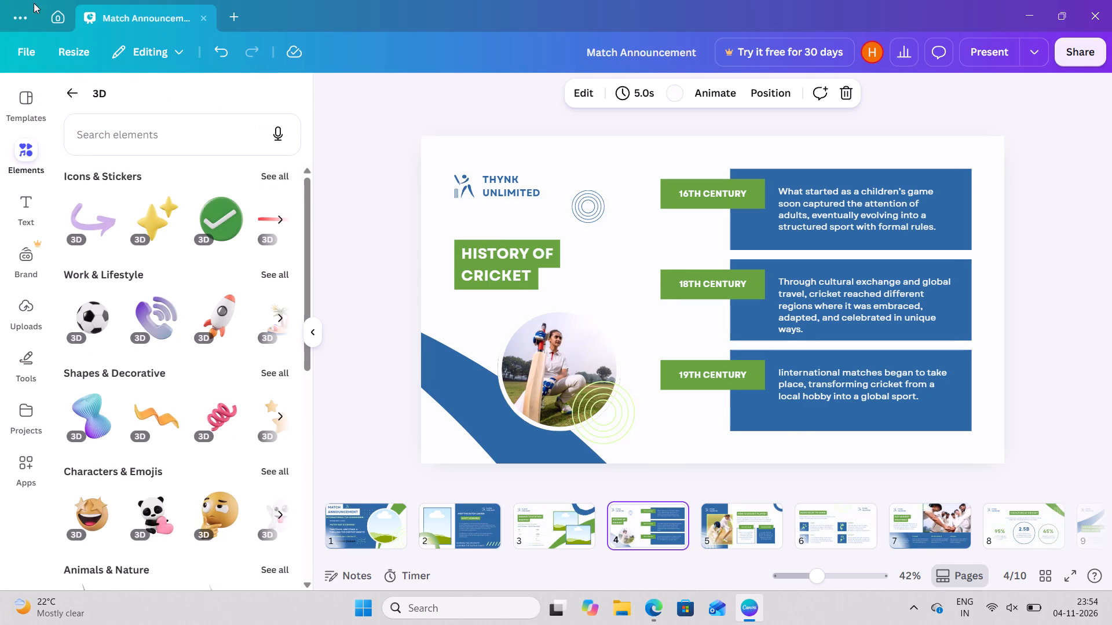
pyautogui.click(48, 12)
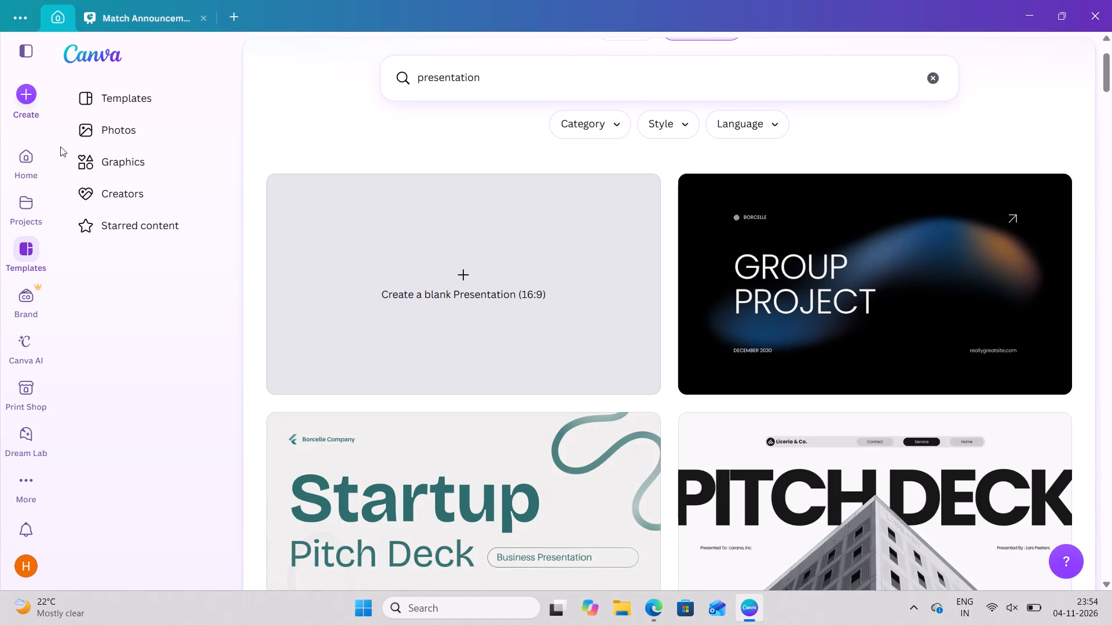
pyautogui.click(32, 151)
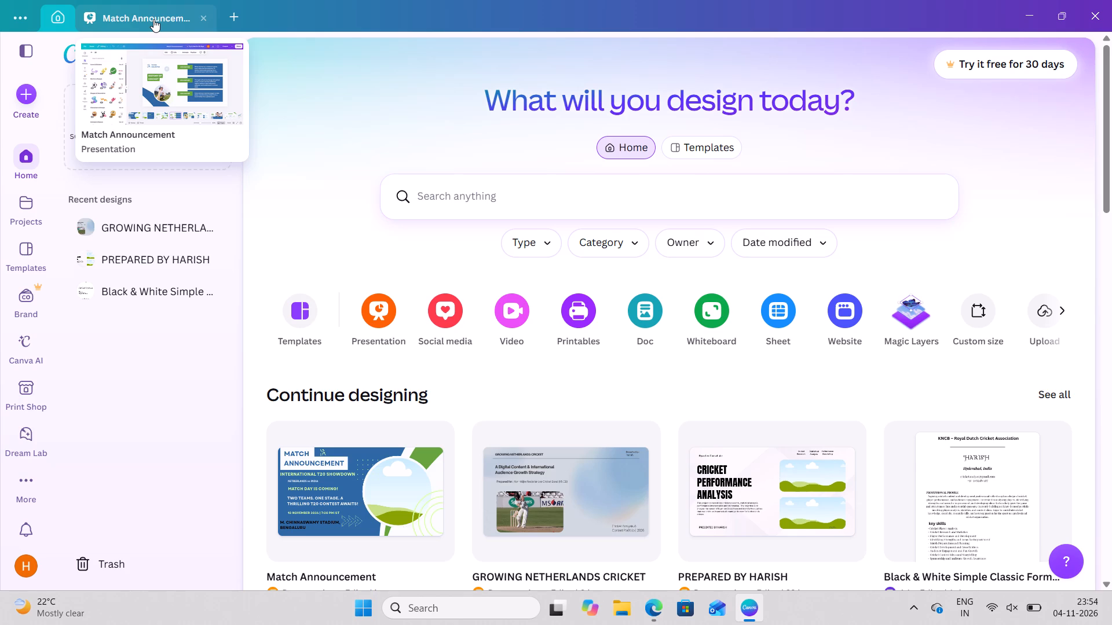
# Close the Canva app and the Edge window with the ChatGPT conversation.
pyautogui.click(1106, 11)
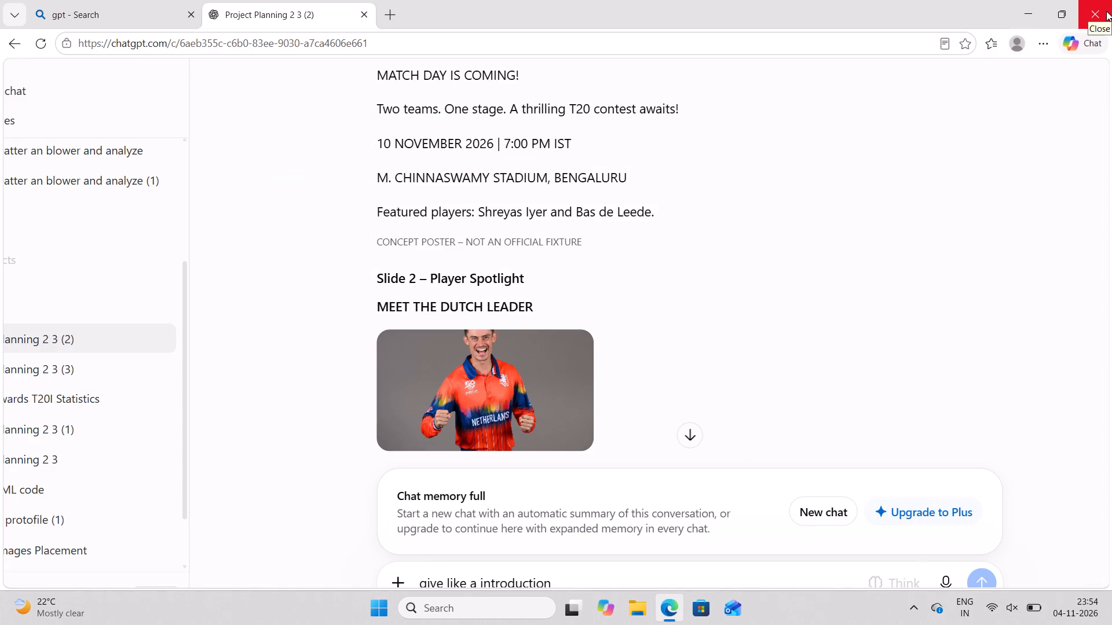
pyautogui.click(1106, 11)
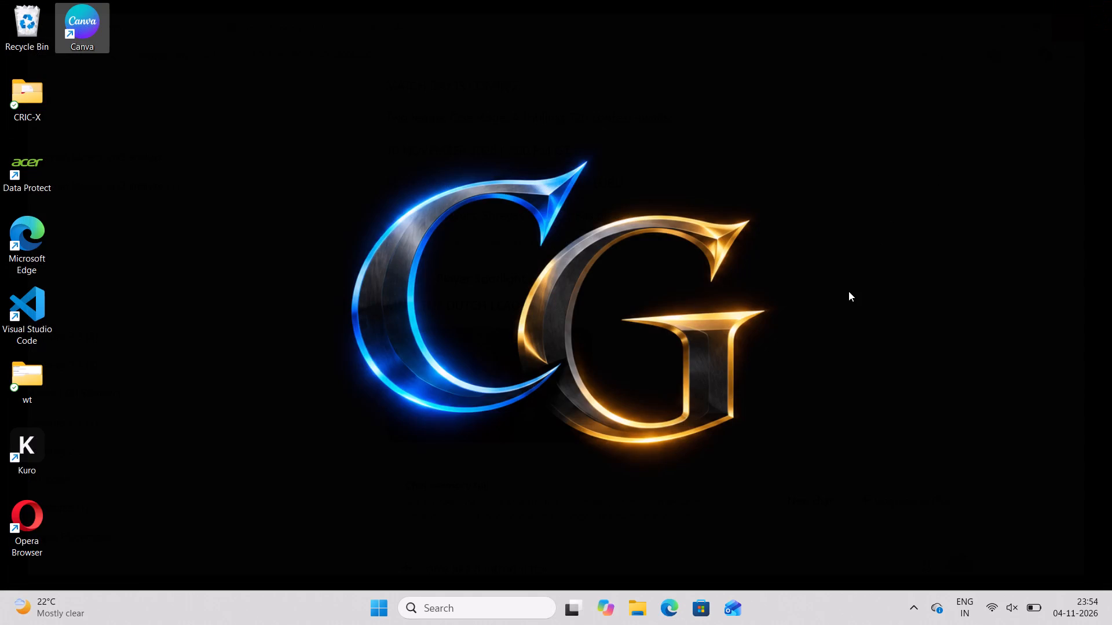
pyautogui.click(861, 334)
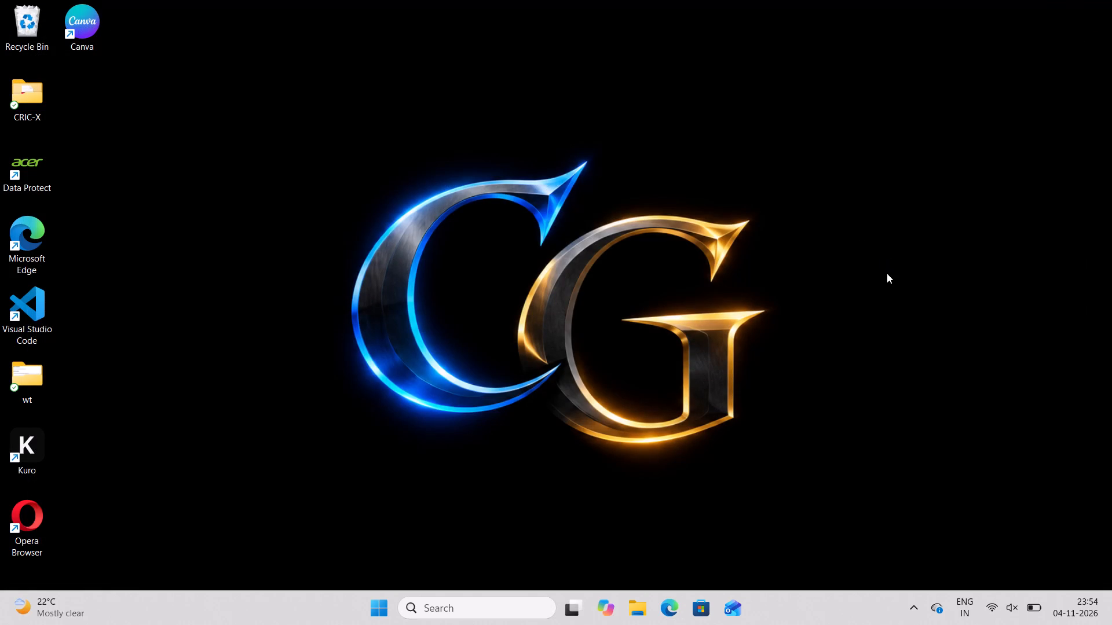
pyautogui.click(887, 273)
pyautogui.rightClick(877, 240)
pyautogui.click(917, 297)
# Launch Kuro from the desktop.
pyautogui.doubleClick(24, 453)
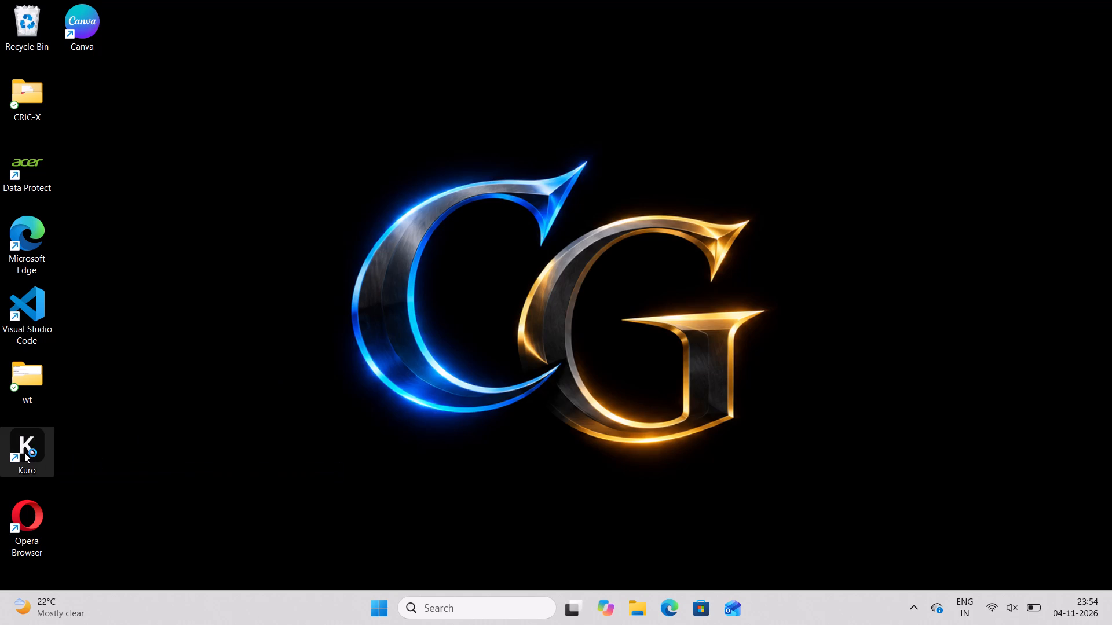
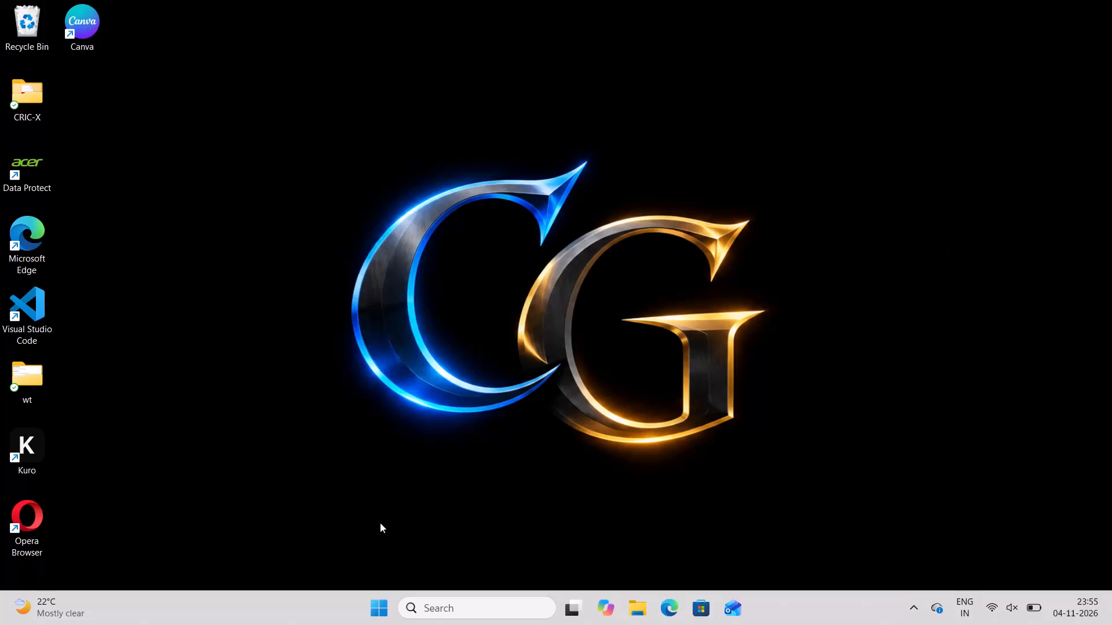
# Shut down the computer.
pyautogui.click(378, 609)
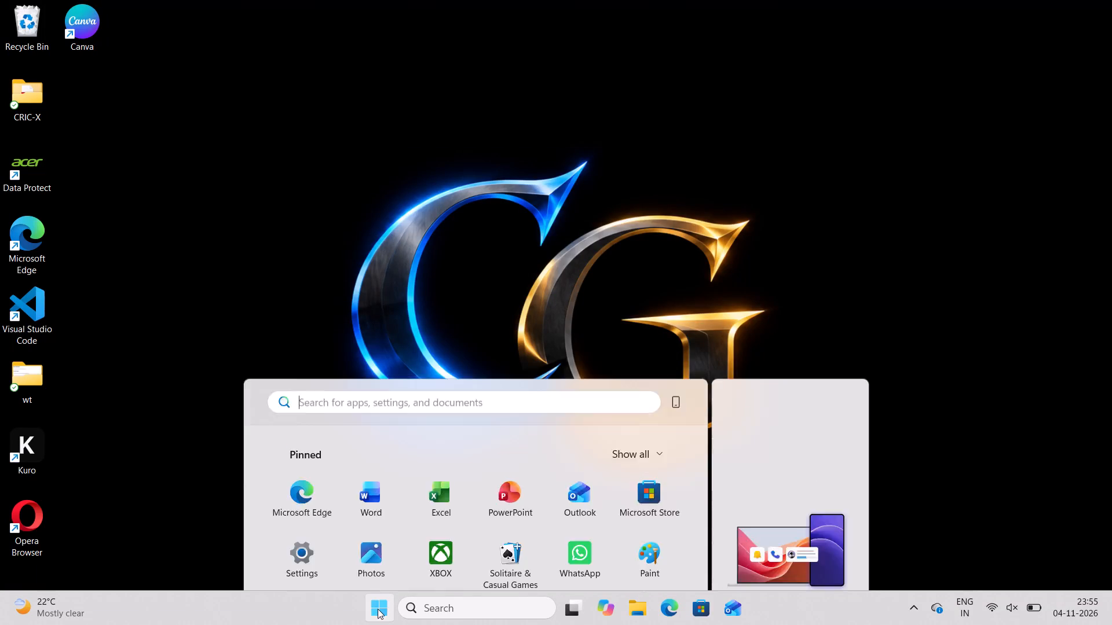
pyautogui.click(656, 554)
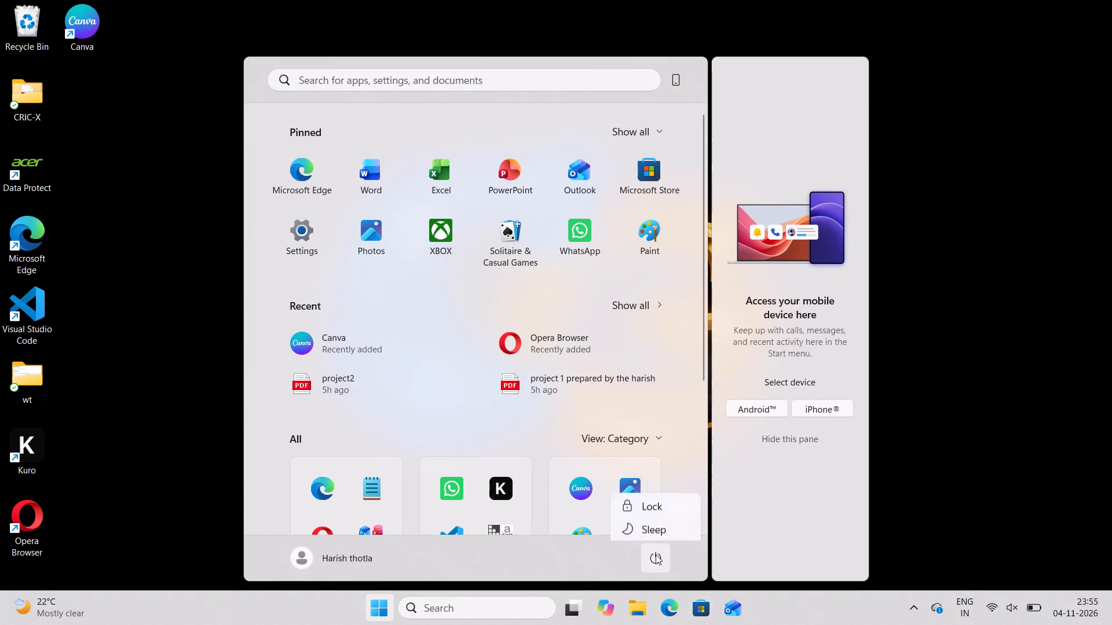
pyautogui.click(658, 503)
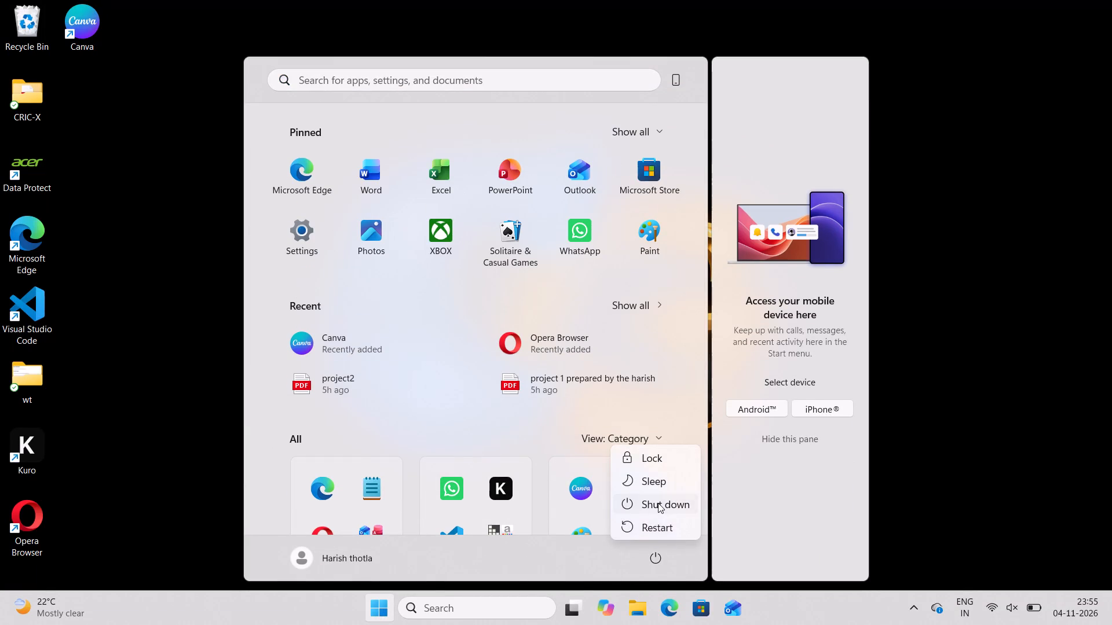